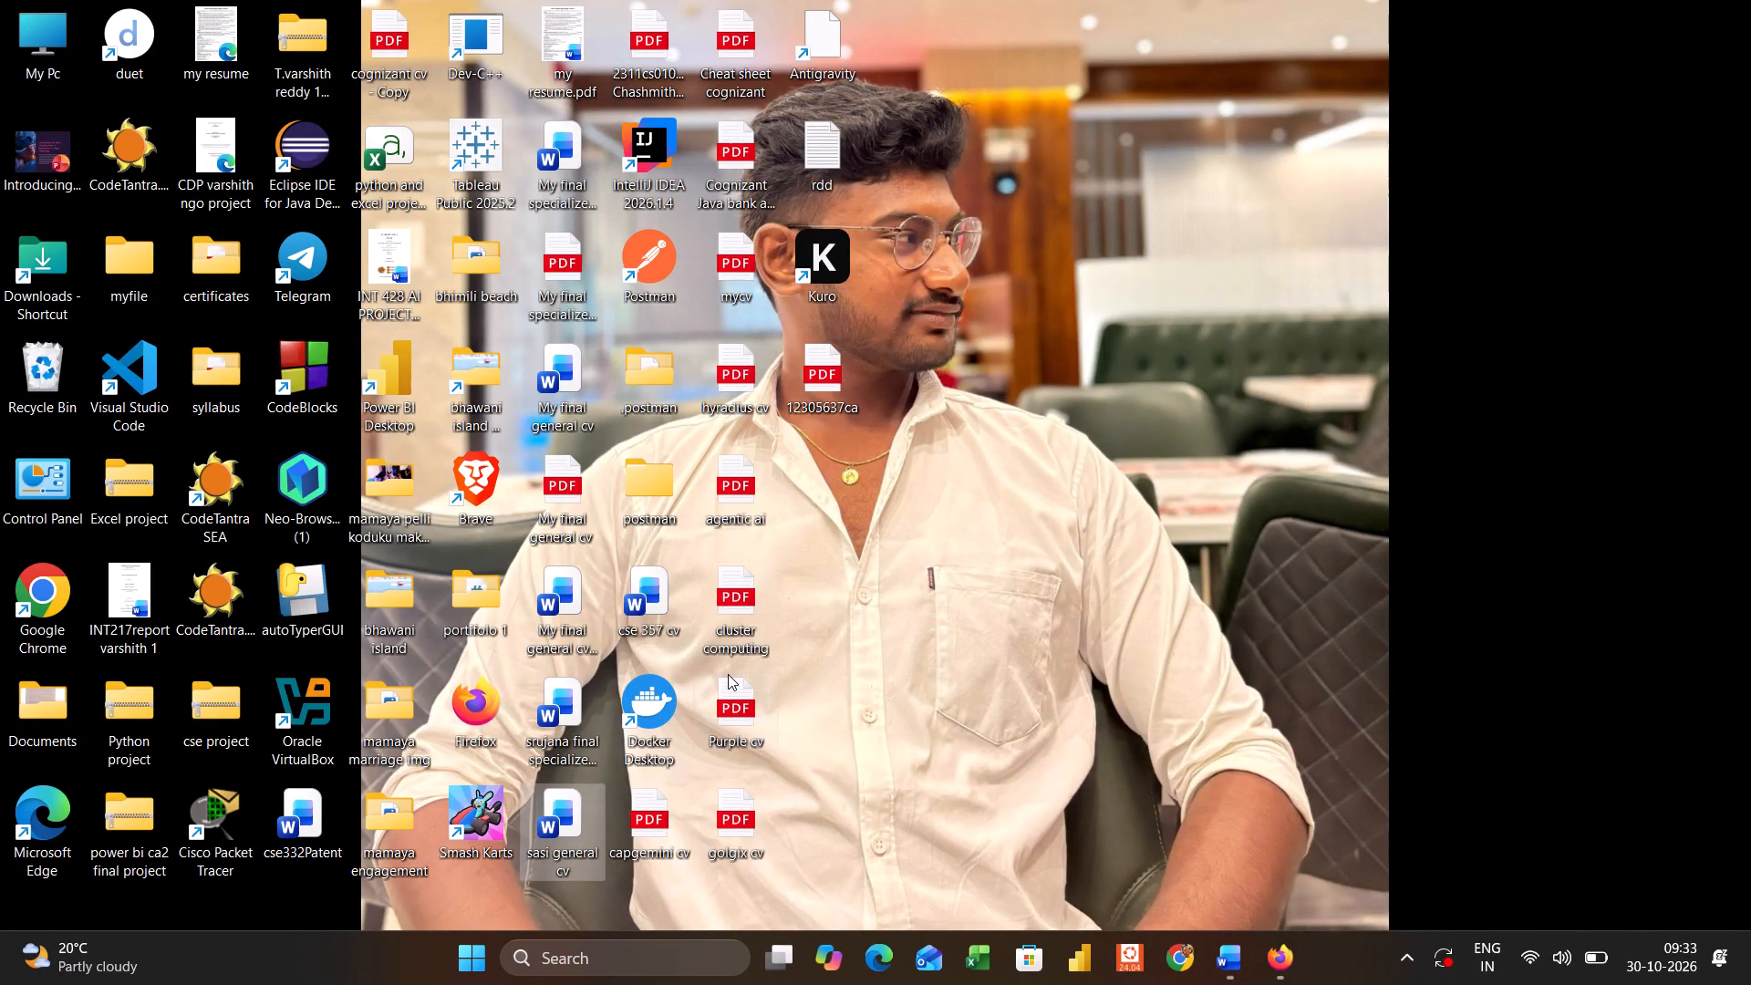
# Open the capgemini cv PDF from the desktop without restoring earlier browser pages, and minimize it after viewing.
pyautogui.doubleClick(658, 806)
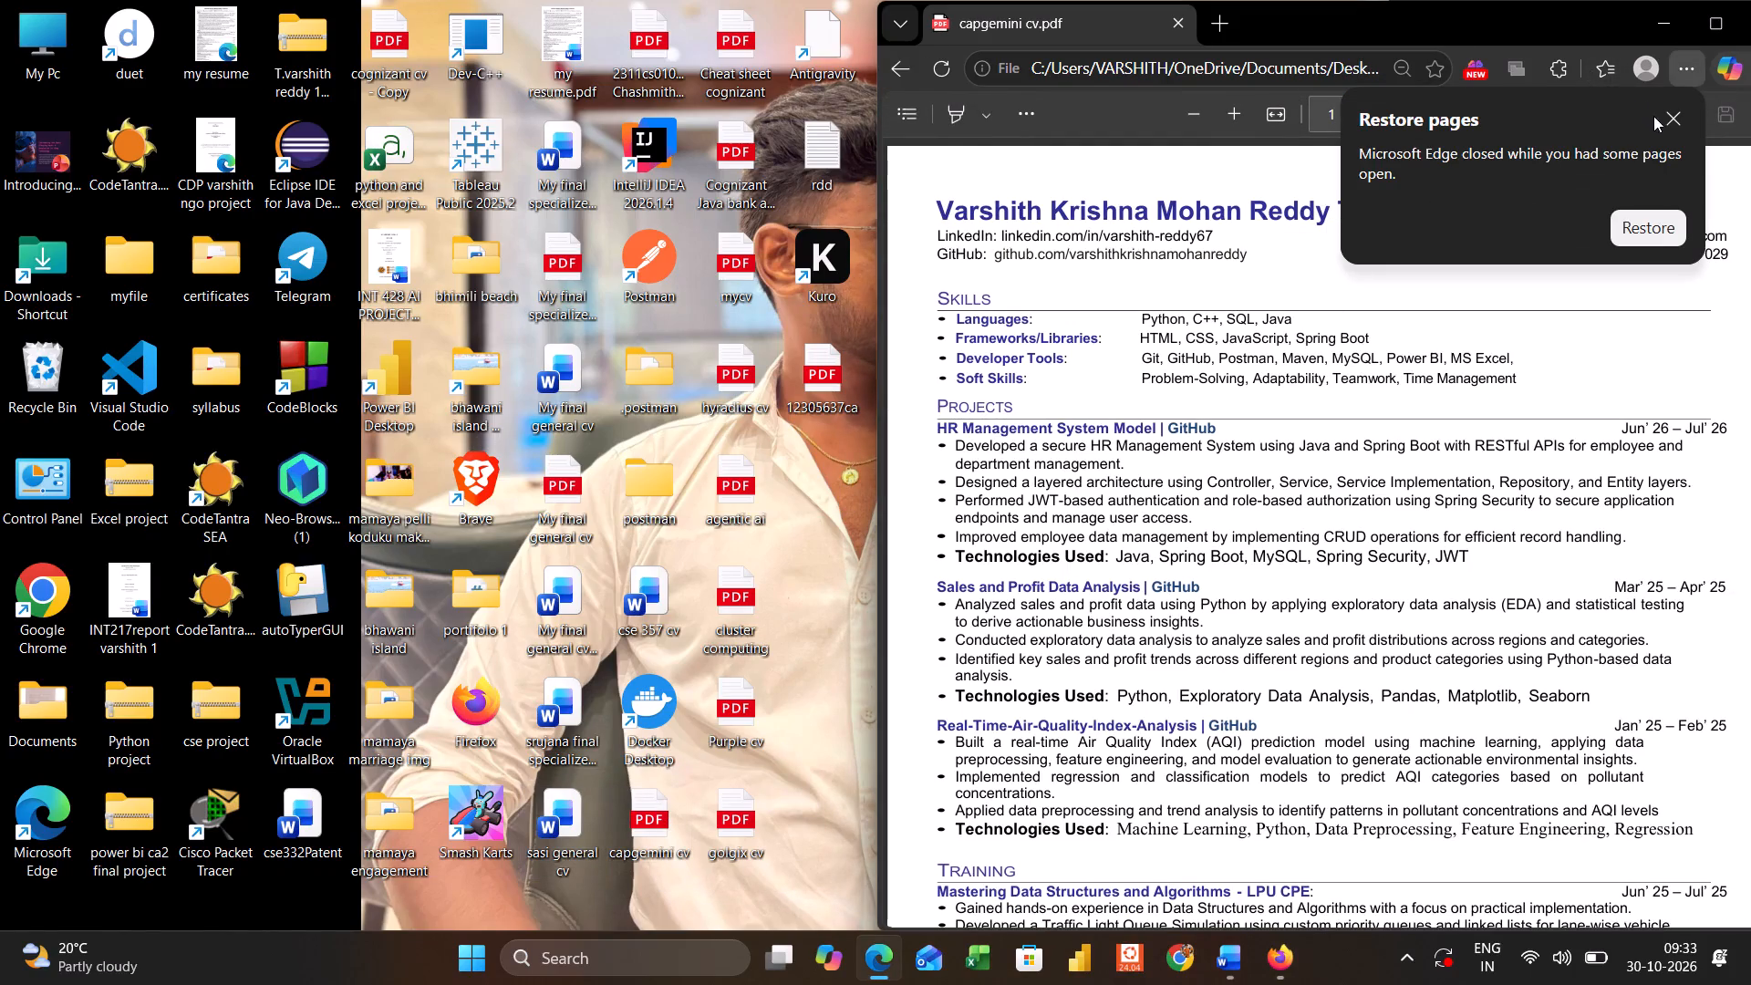
pyautogui.click(1664, 121)
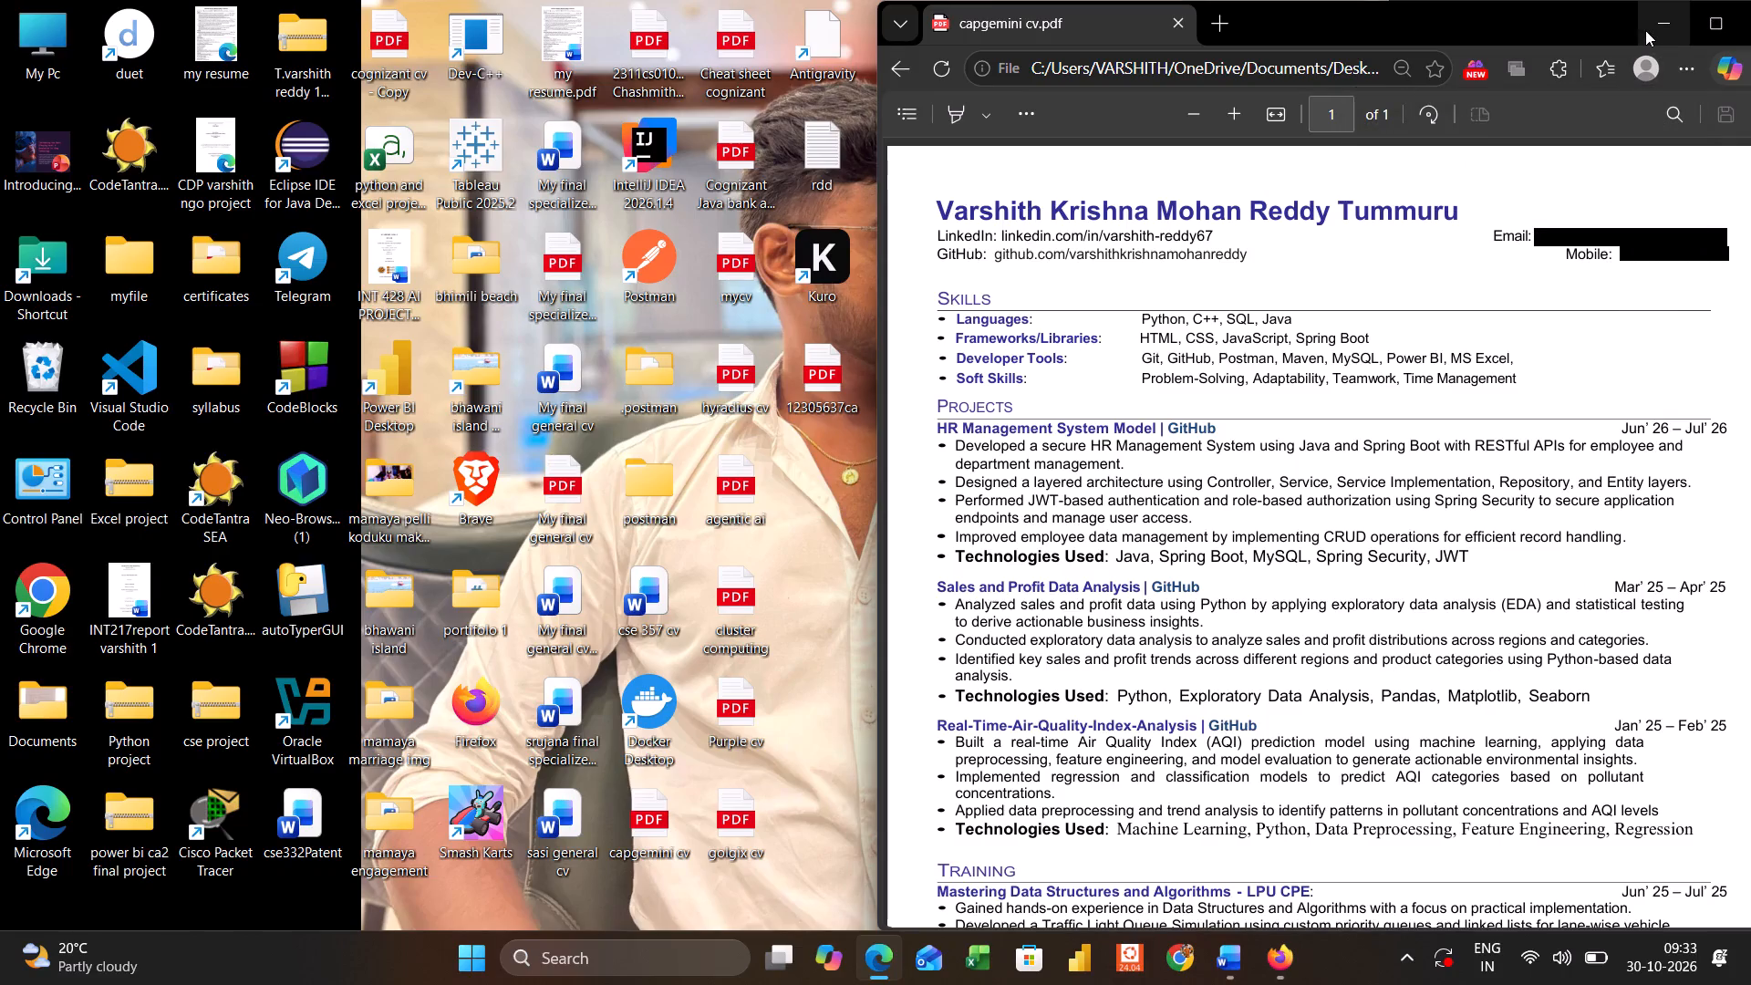
pyautogui.click(1645, 30)
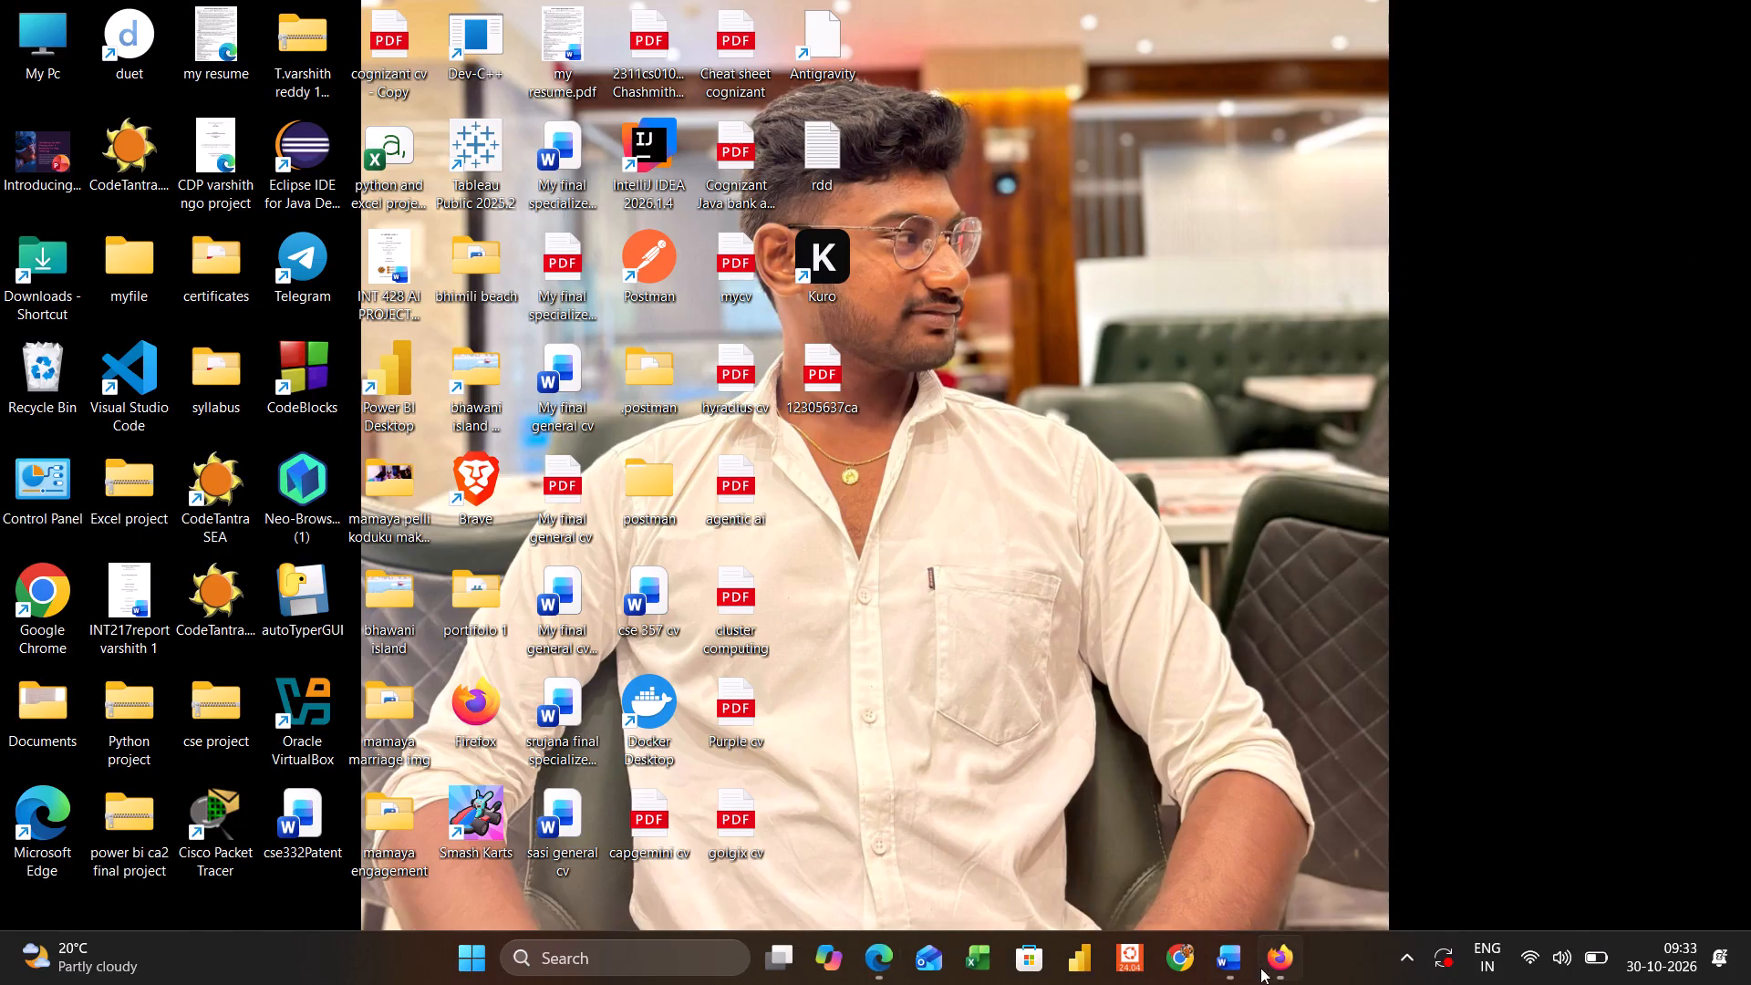
# Switch to Word and look through the sasi general cv document, from its header and skills down past the projects.
pyautogui.click(1239, 967)
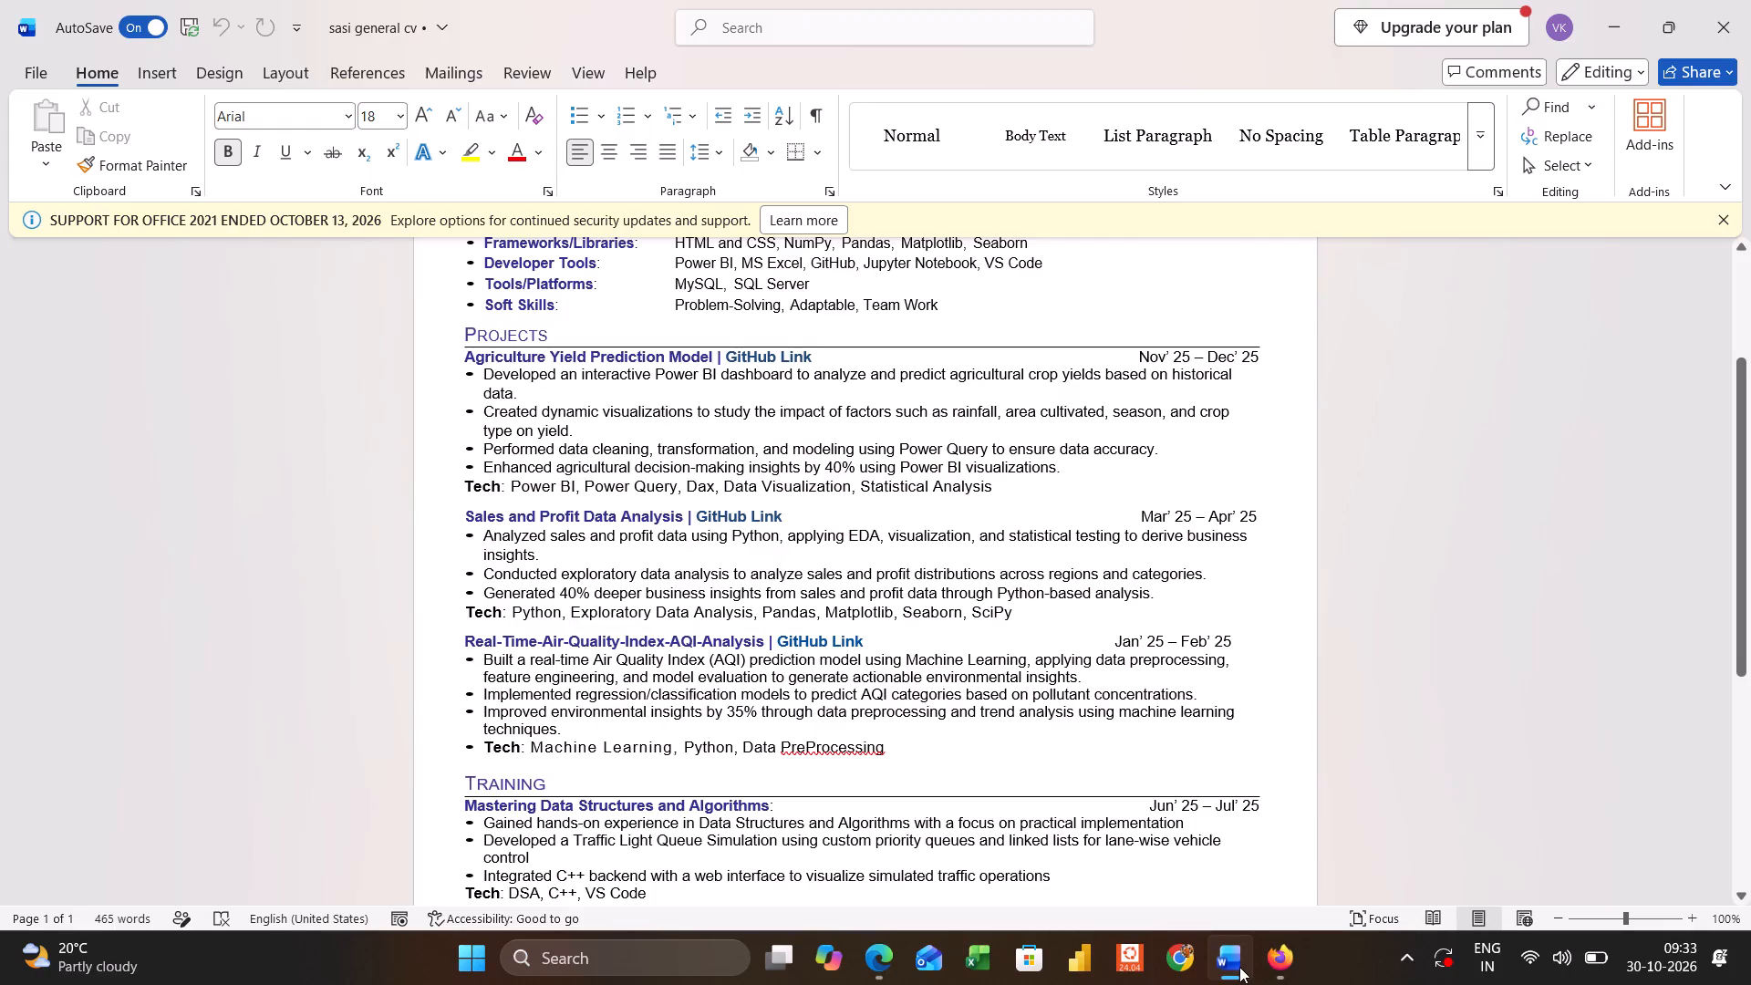
pyautogui.scroll(5, 898, 316)
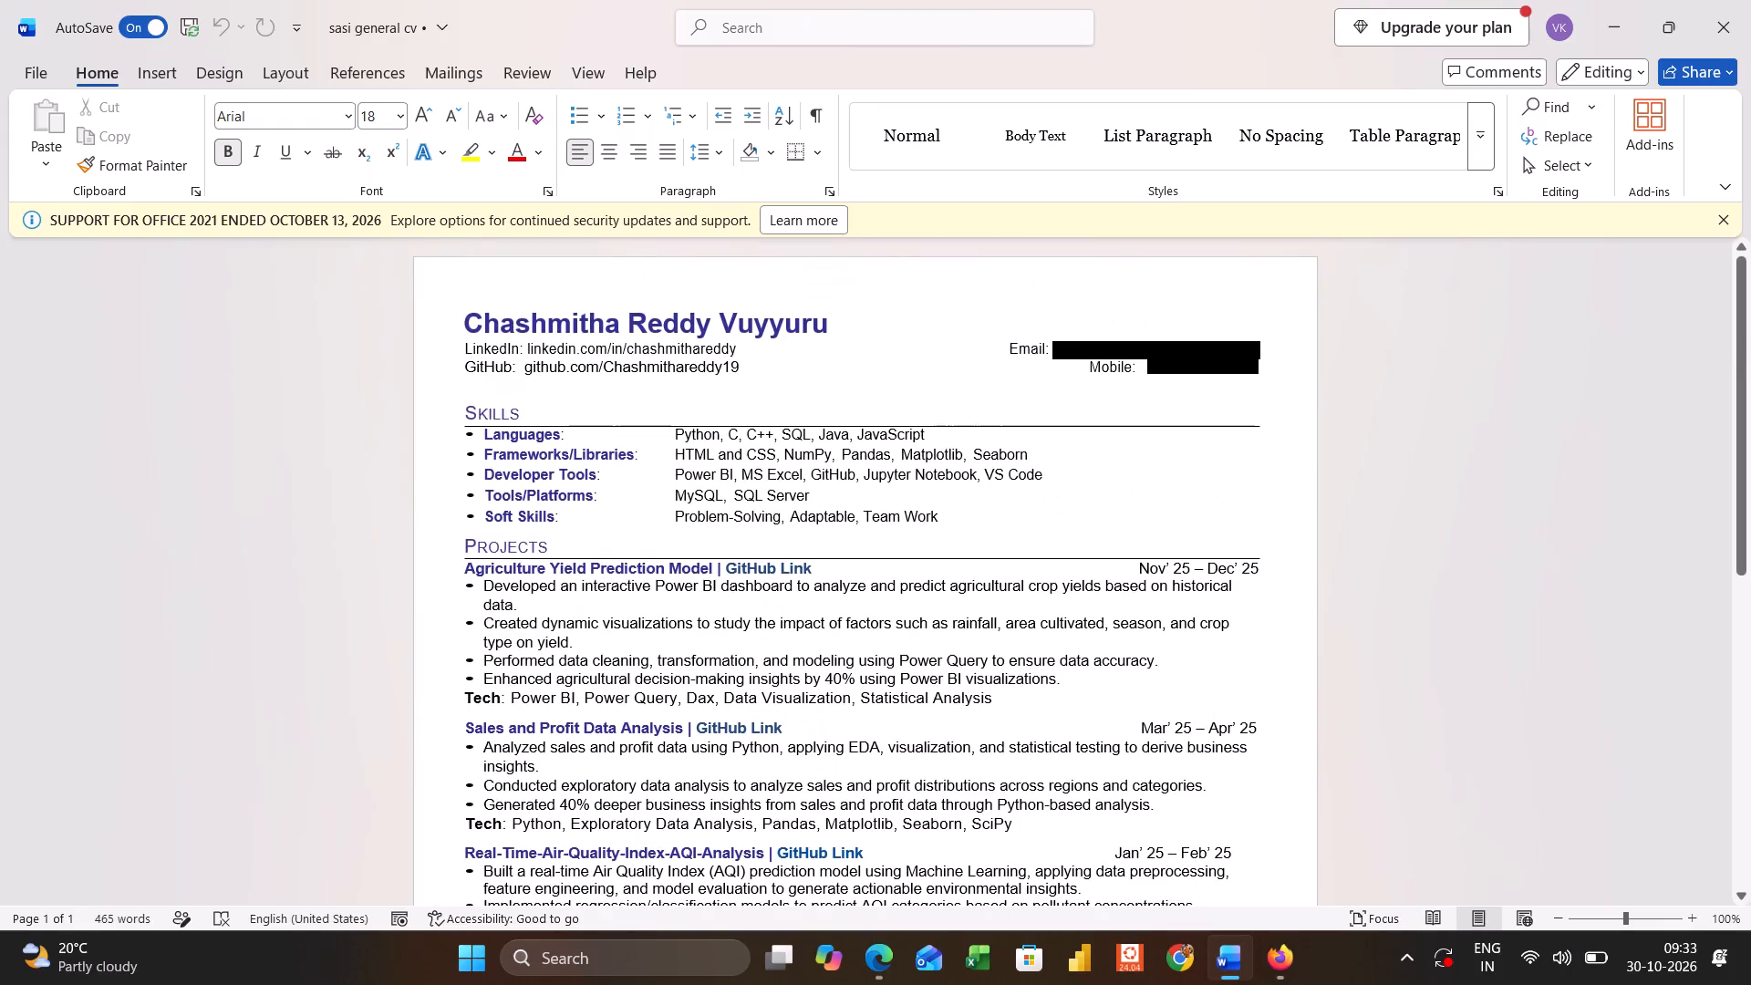
pyautogui.scroll(-1, 898, 316)
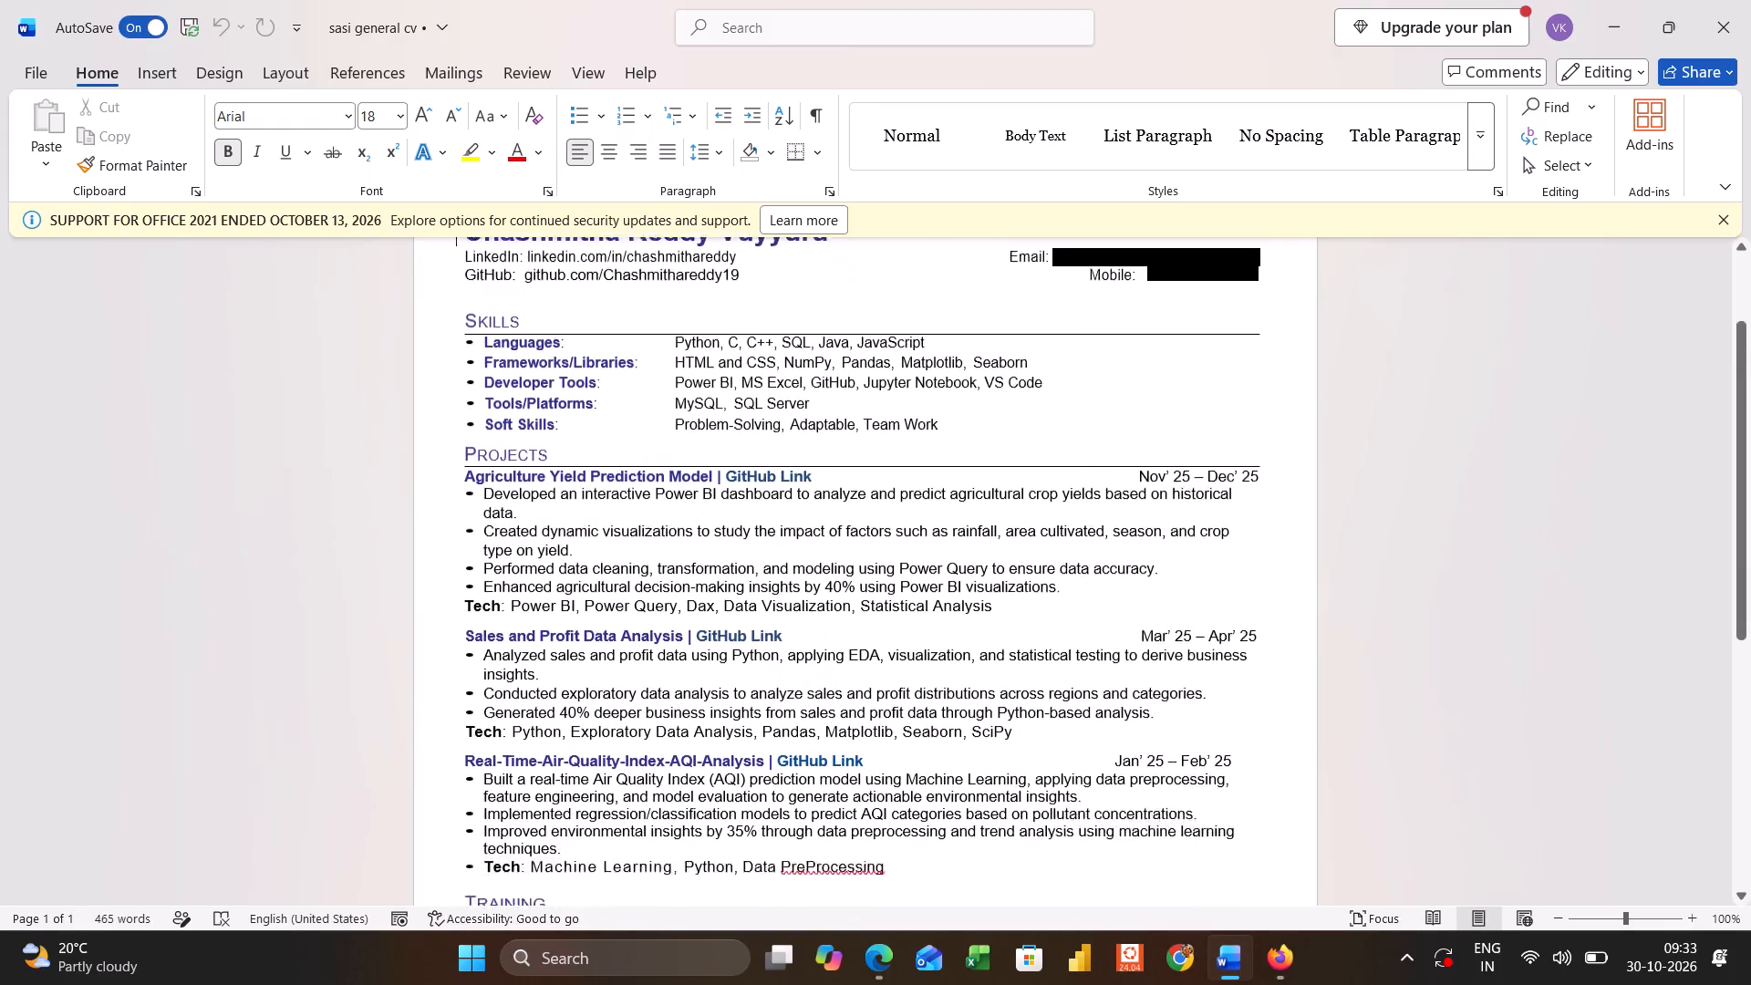
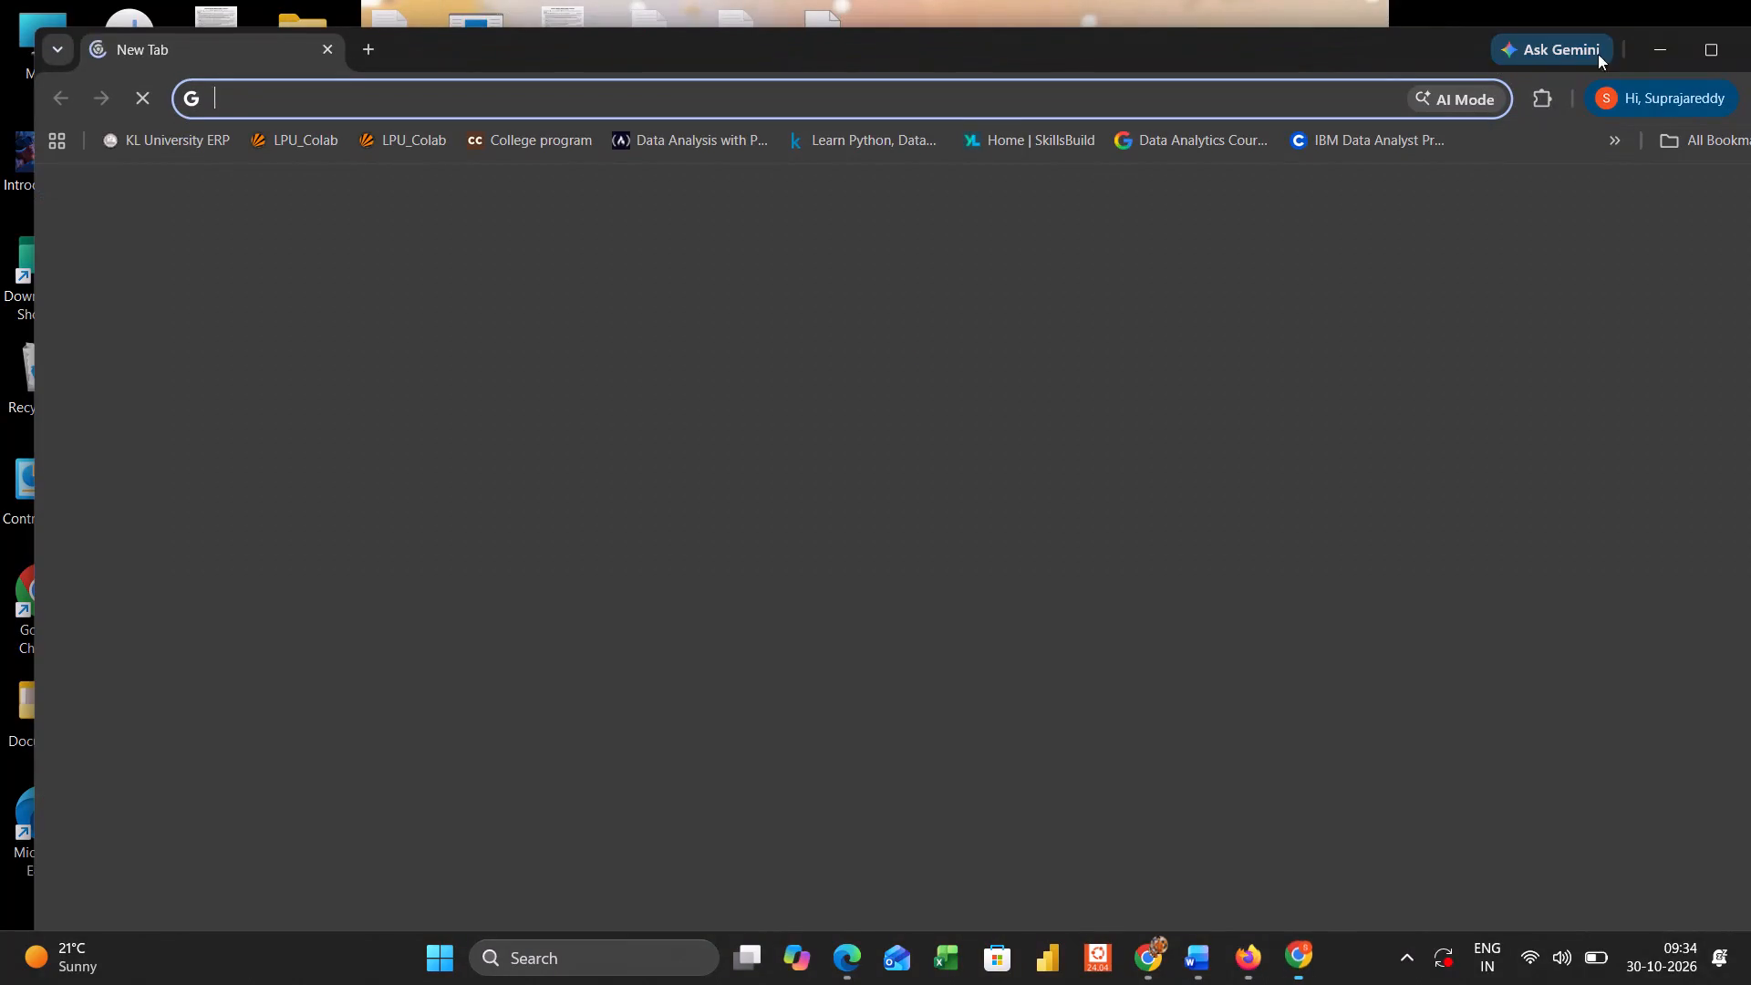
# Maximize the new Chrome window and open the full browsing history page.
pyautogui.click(1698, 52)
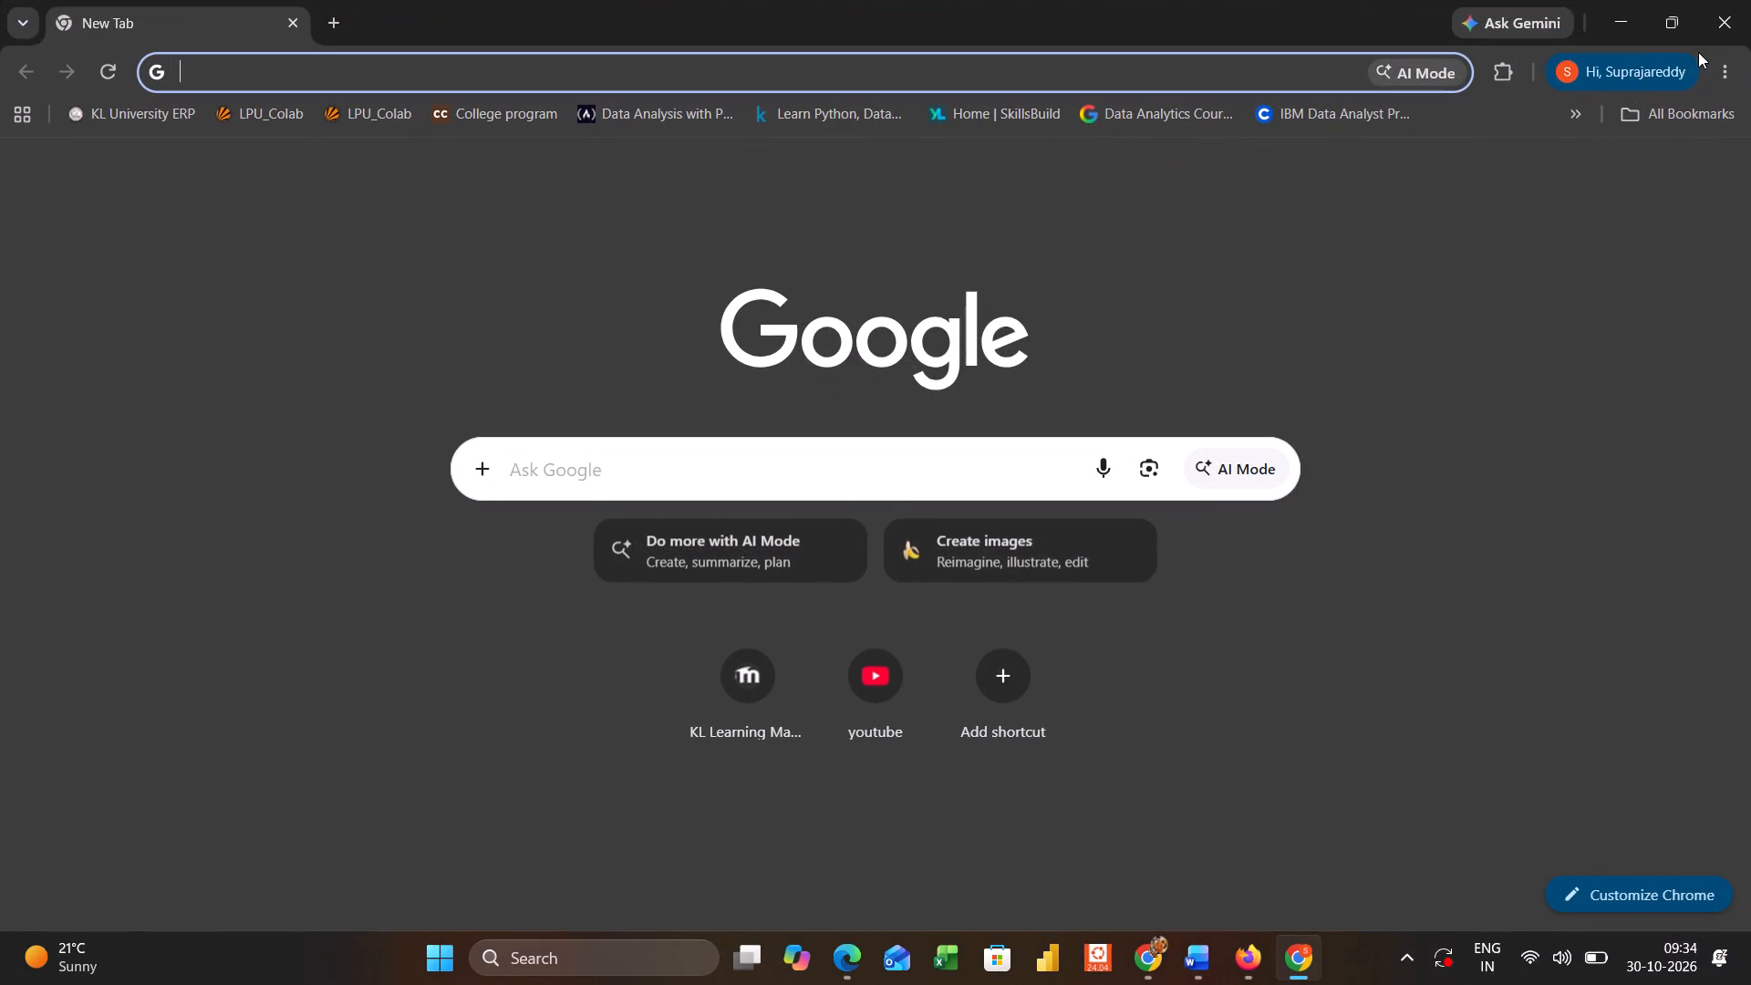
pyautogui.click(1716, 75)
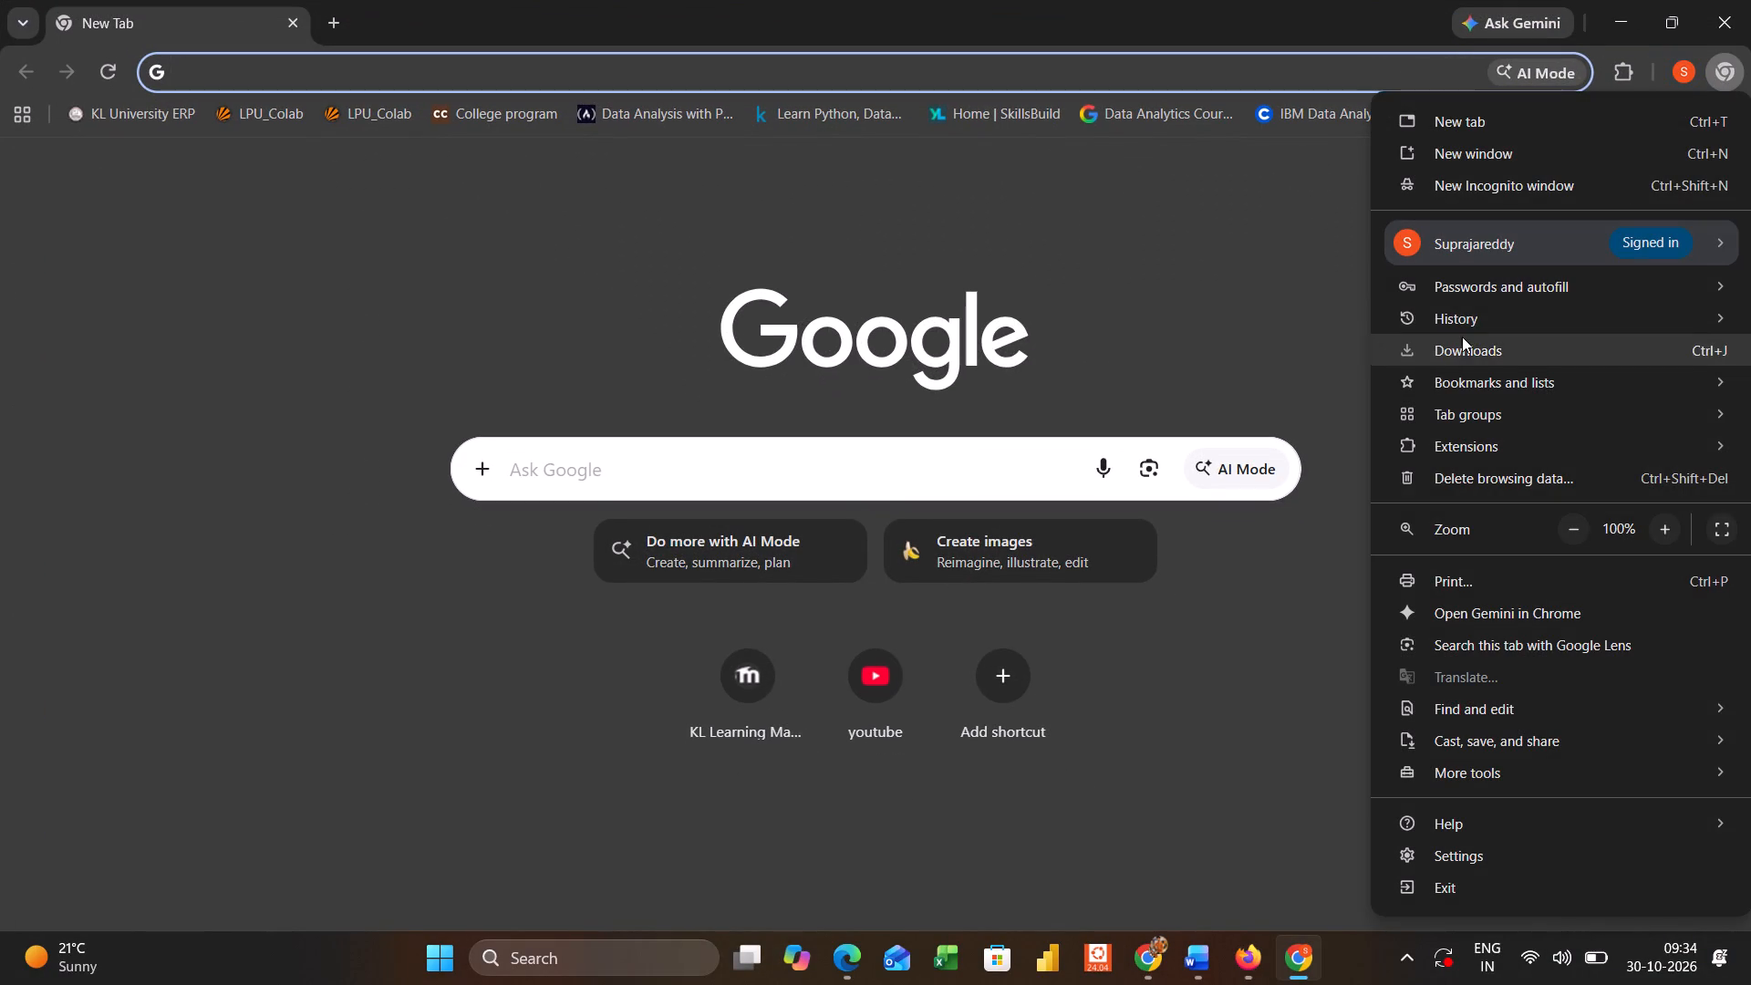
pyautogui.click(1336, 320)
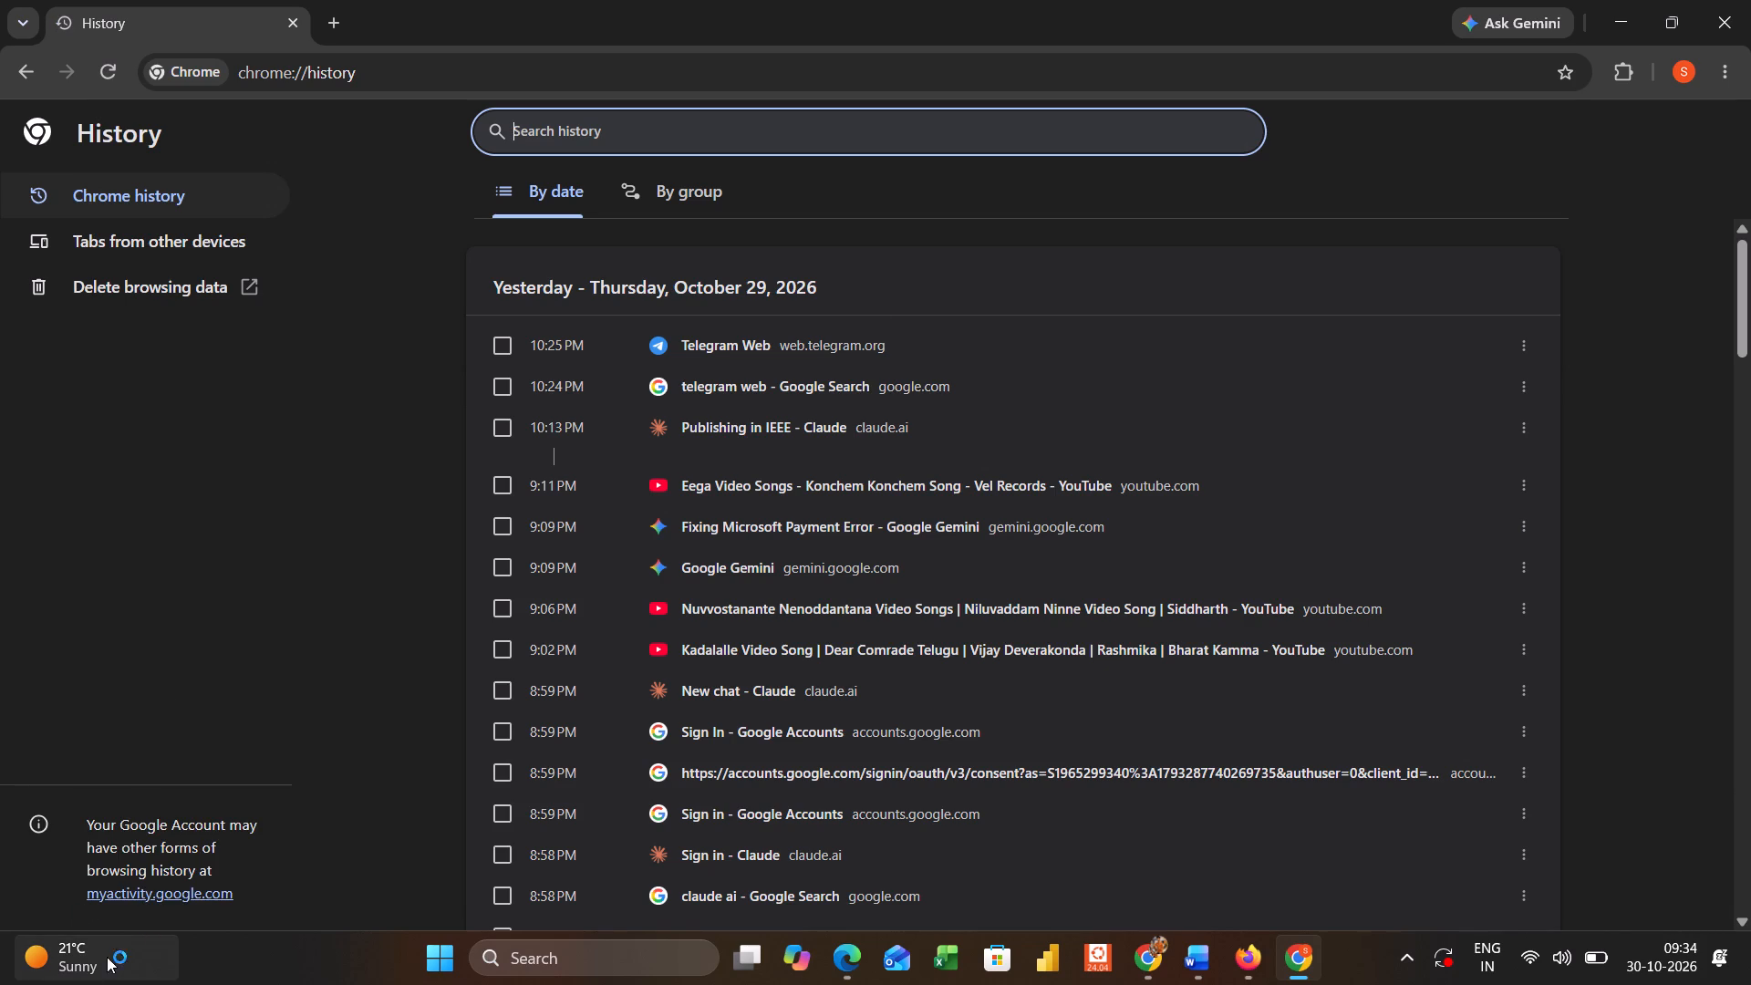
# Open the Google My Activity page linked from the browser history page.
pyautogui.click(221, 890)
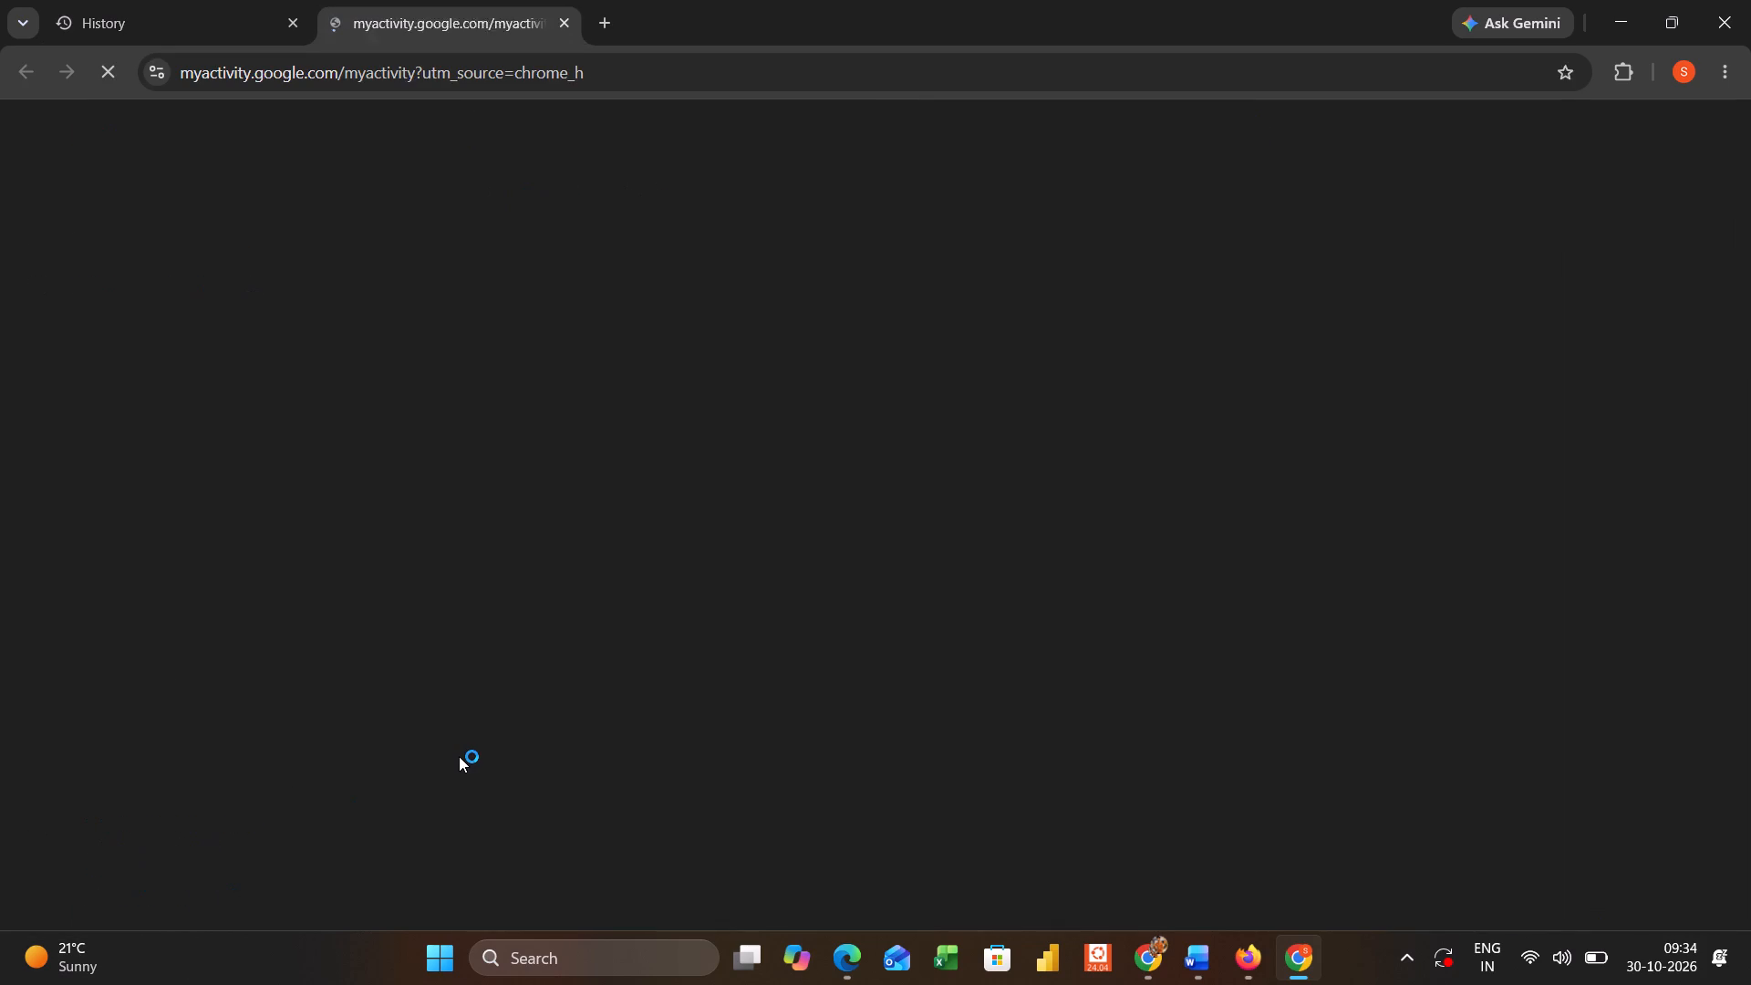
# Look through the recent entries on the Google My Activity page, and close its tab.
pyautogui.scroll(-8, 459, 756)
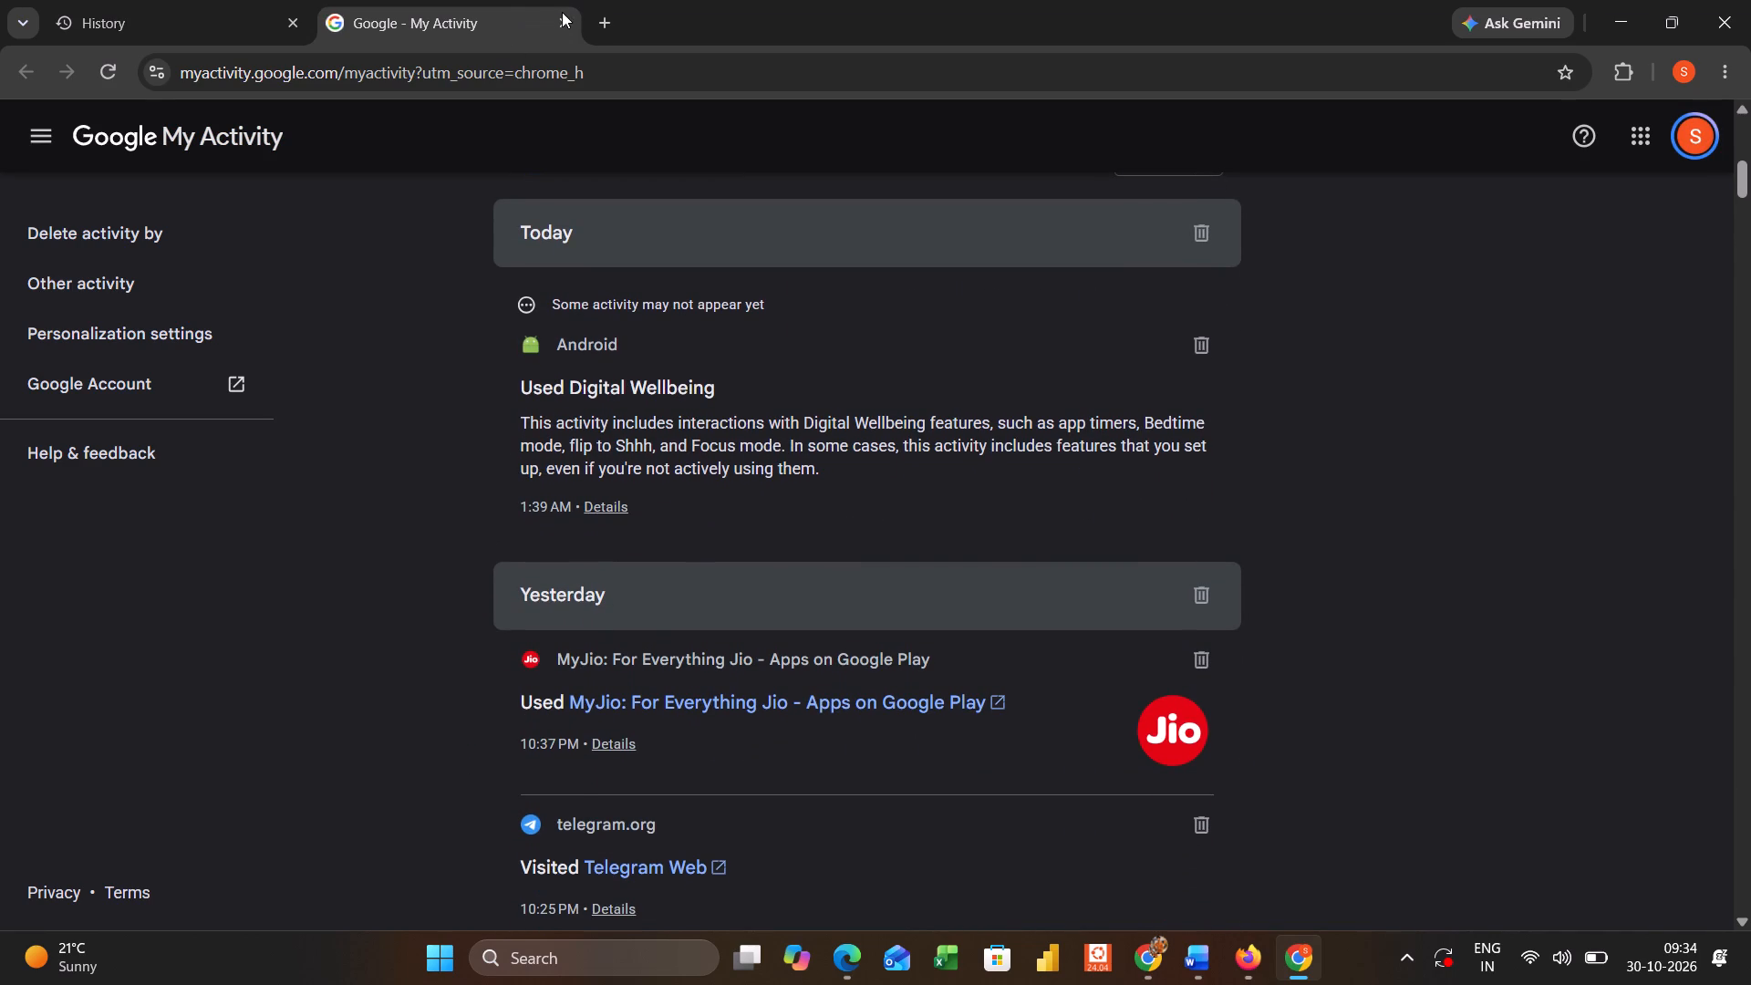
pyautogui.click(561, 13)
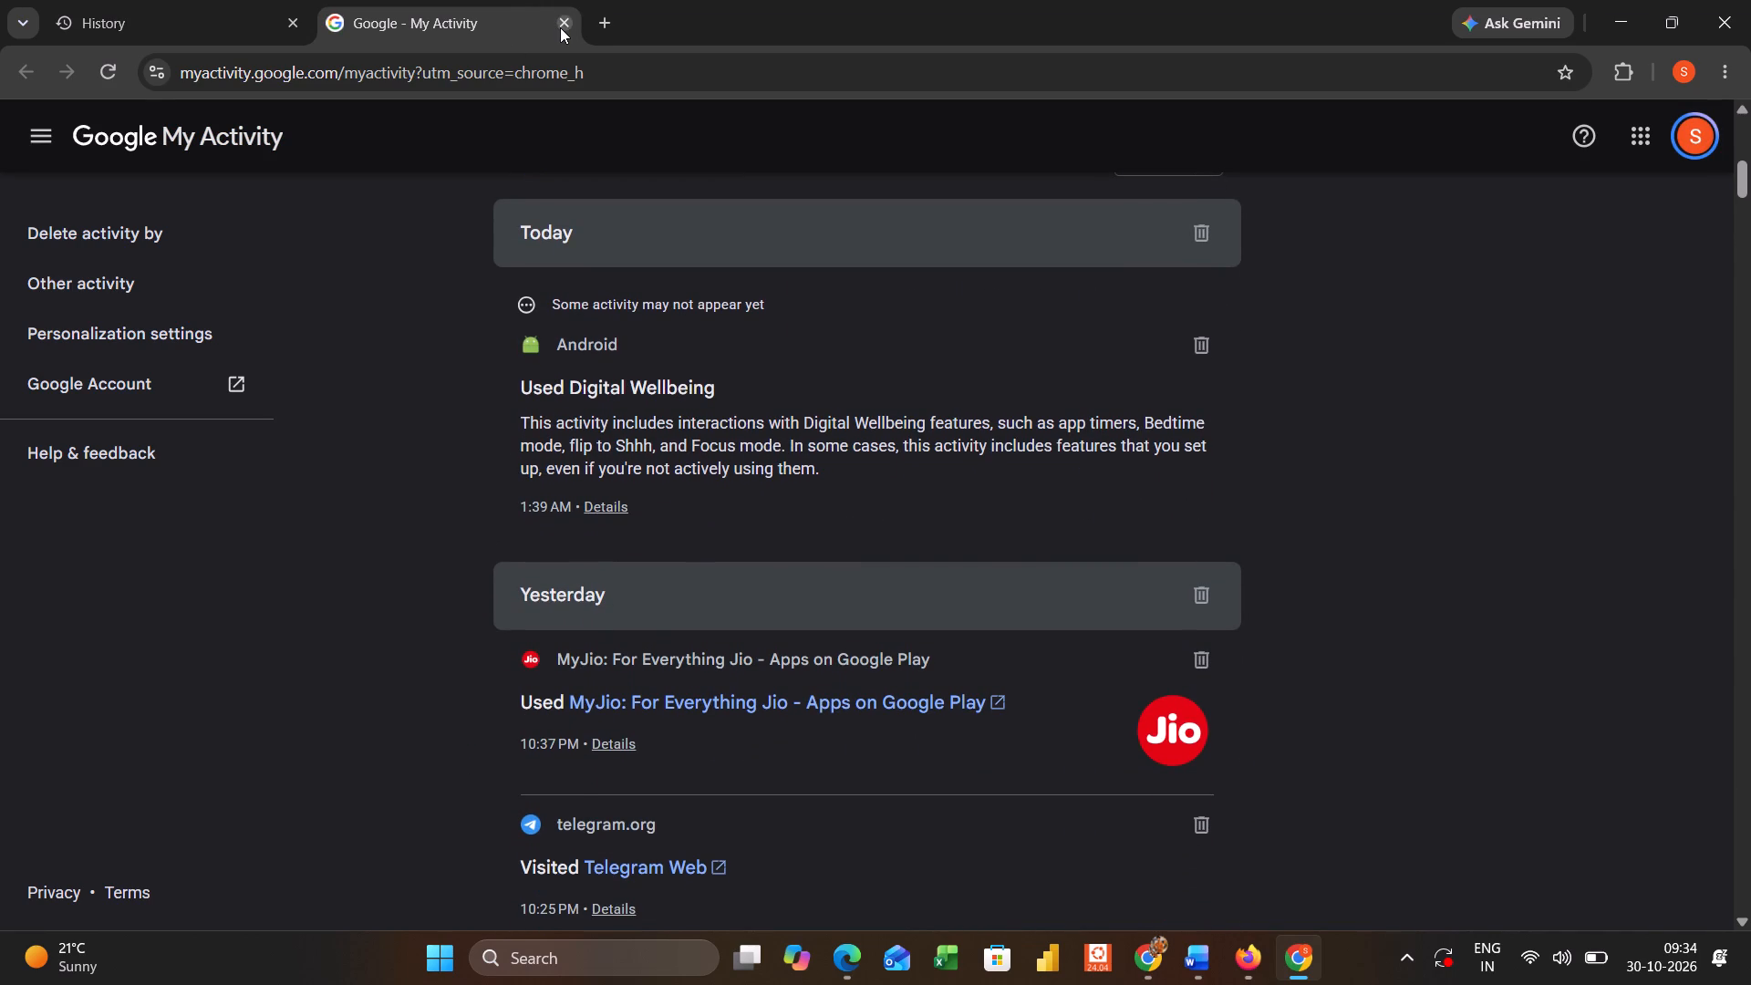
pyautogui.click(560, 27)
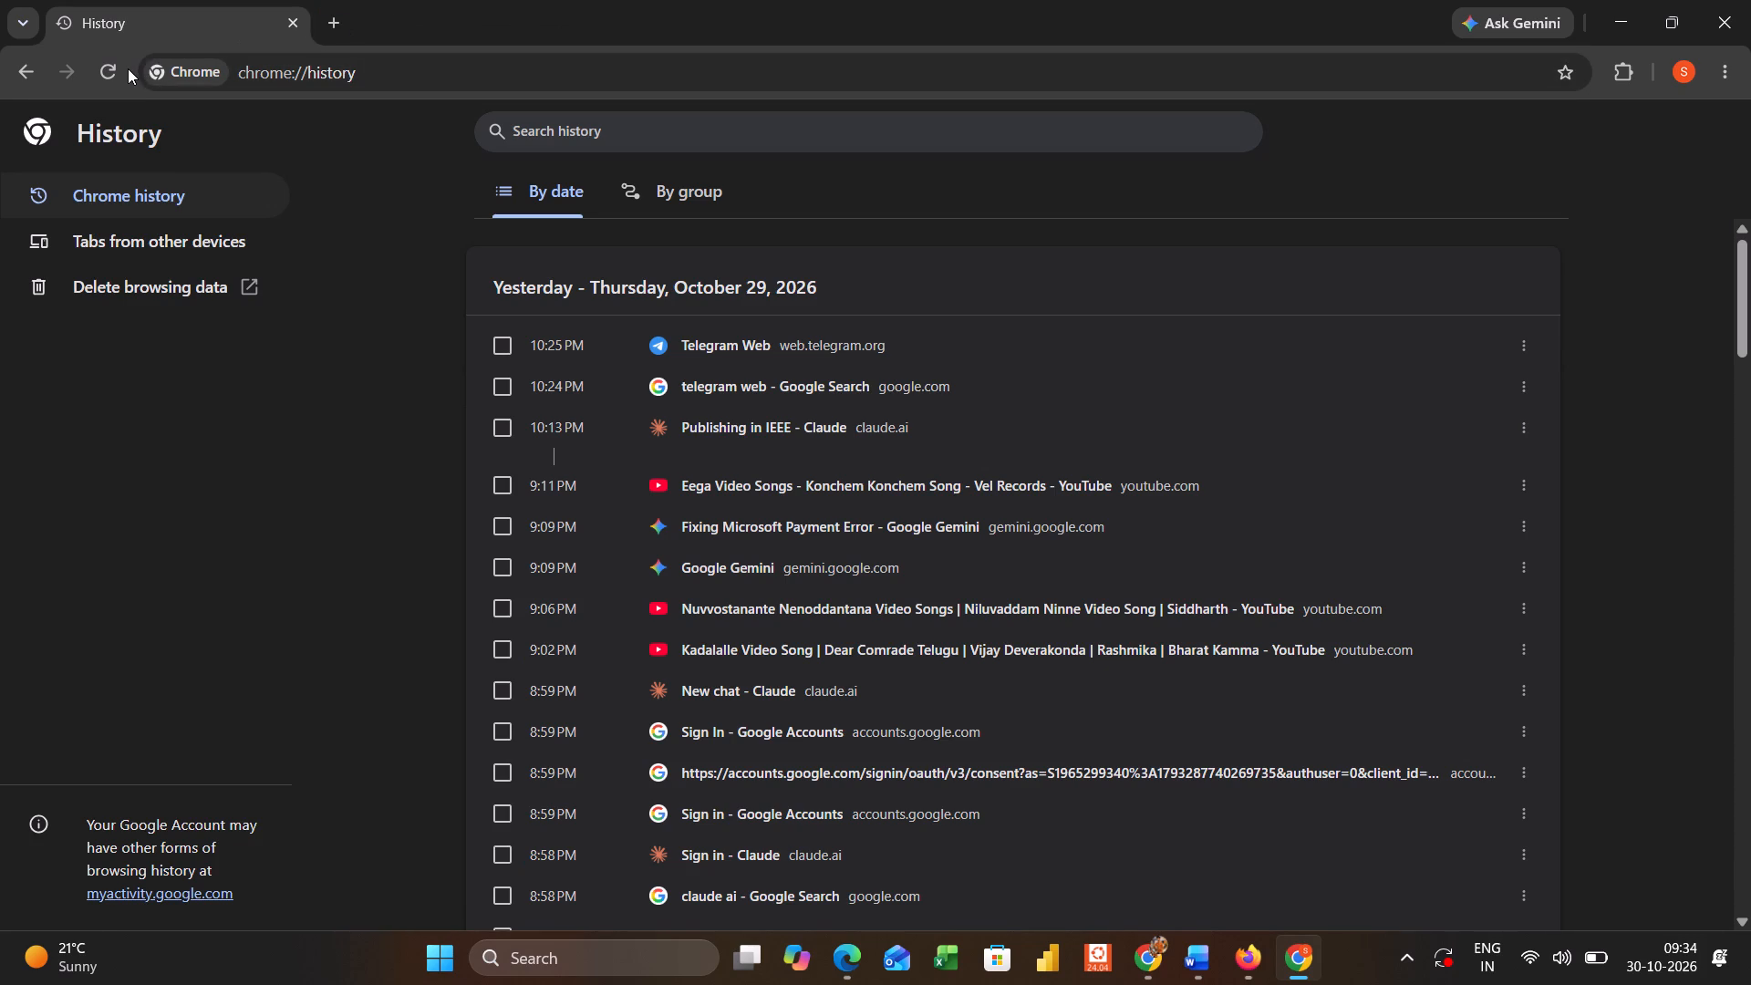
# Refresh the browsing history and delete today's Google - My Activity entry from it.
pyautogui.click(128, 68)
pyautogui.click(126, 68)
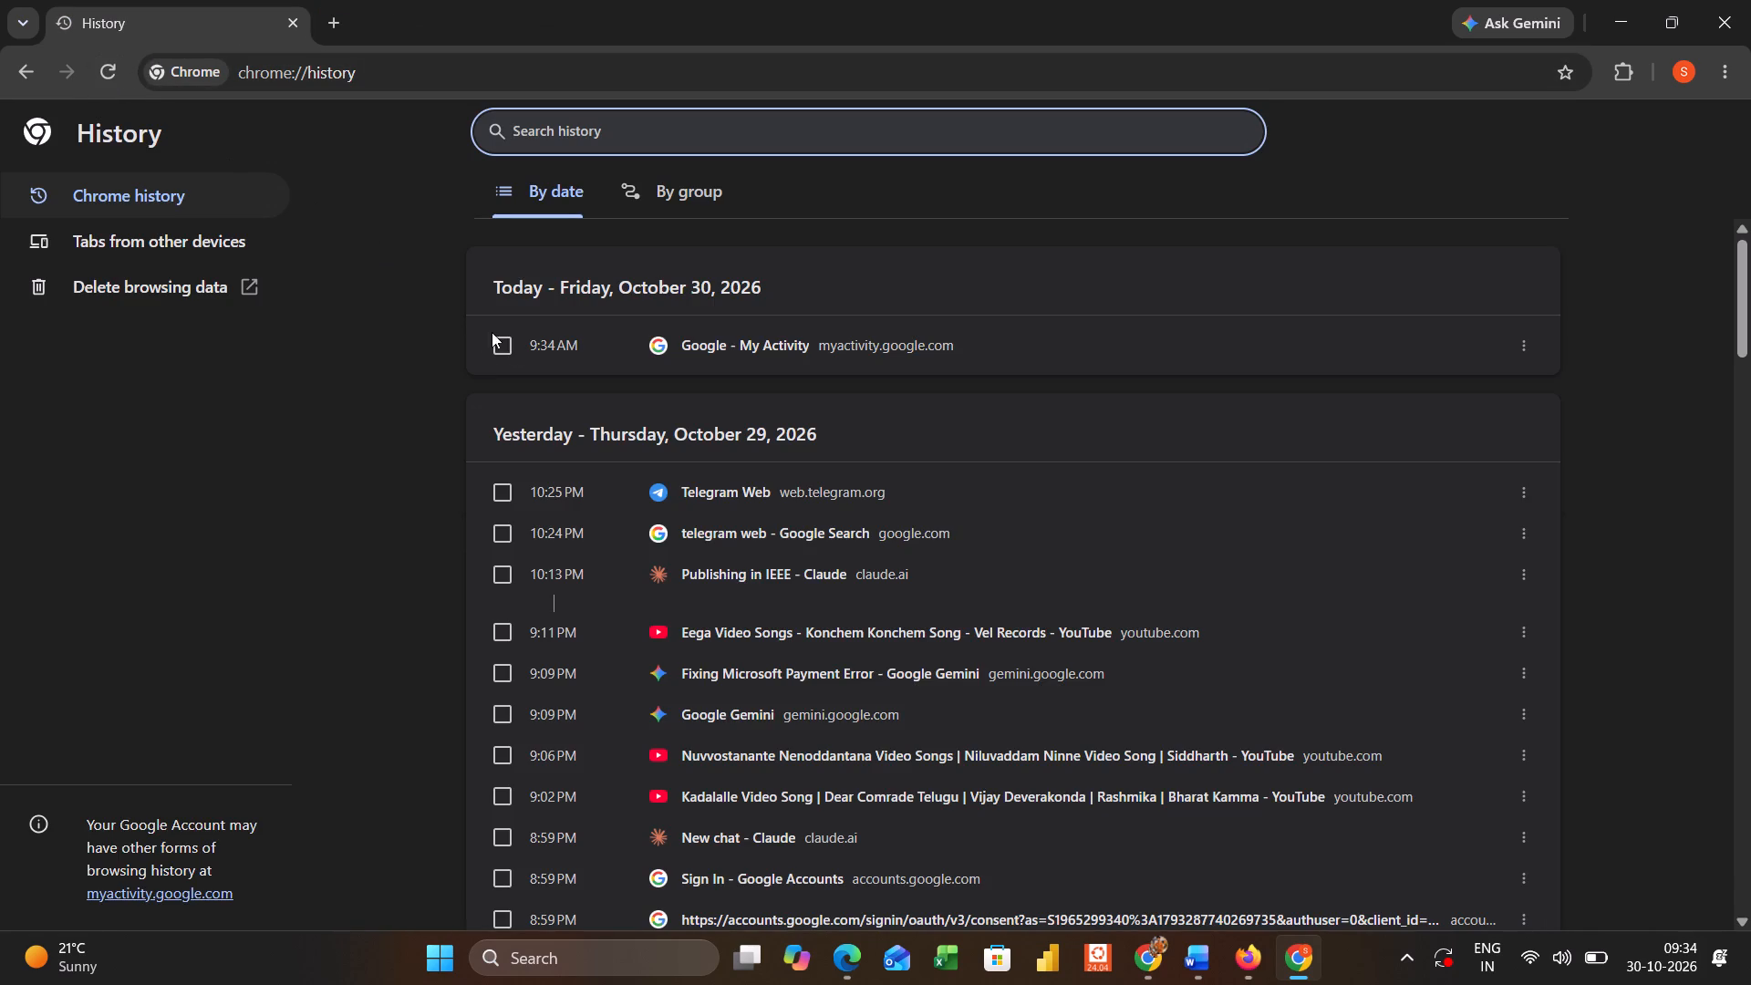
pyautogui.click(557, 343)
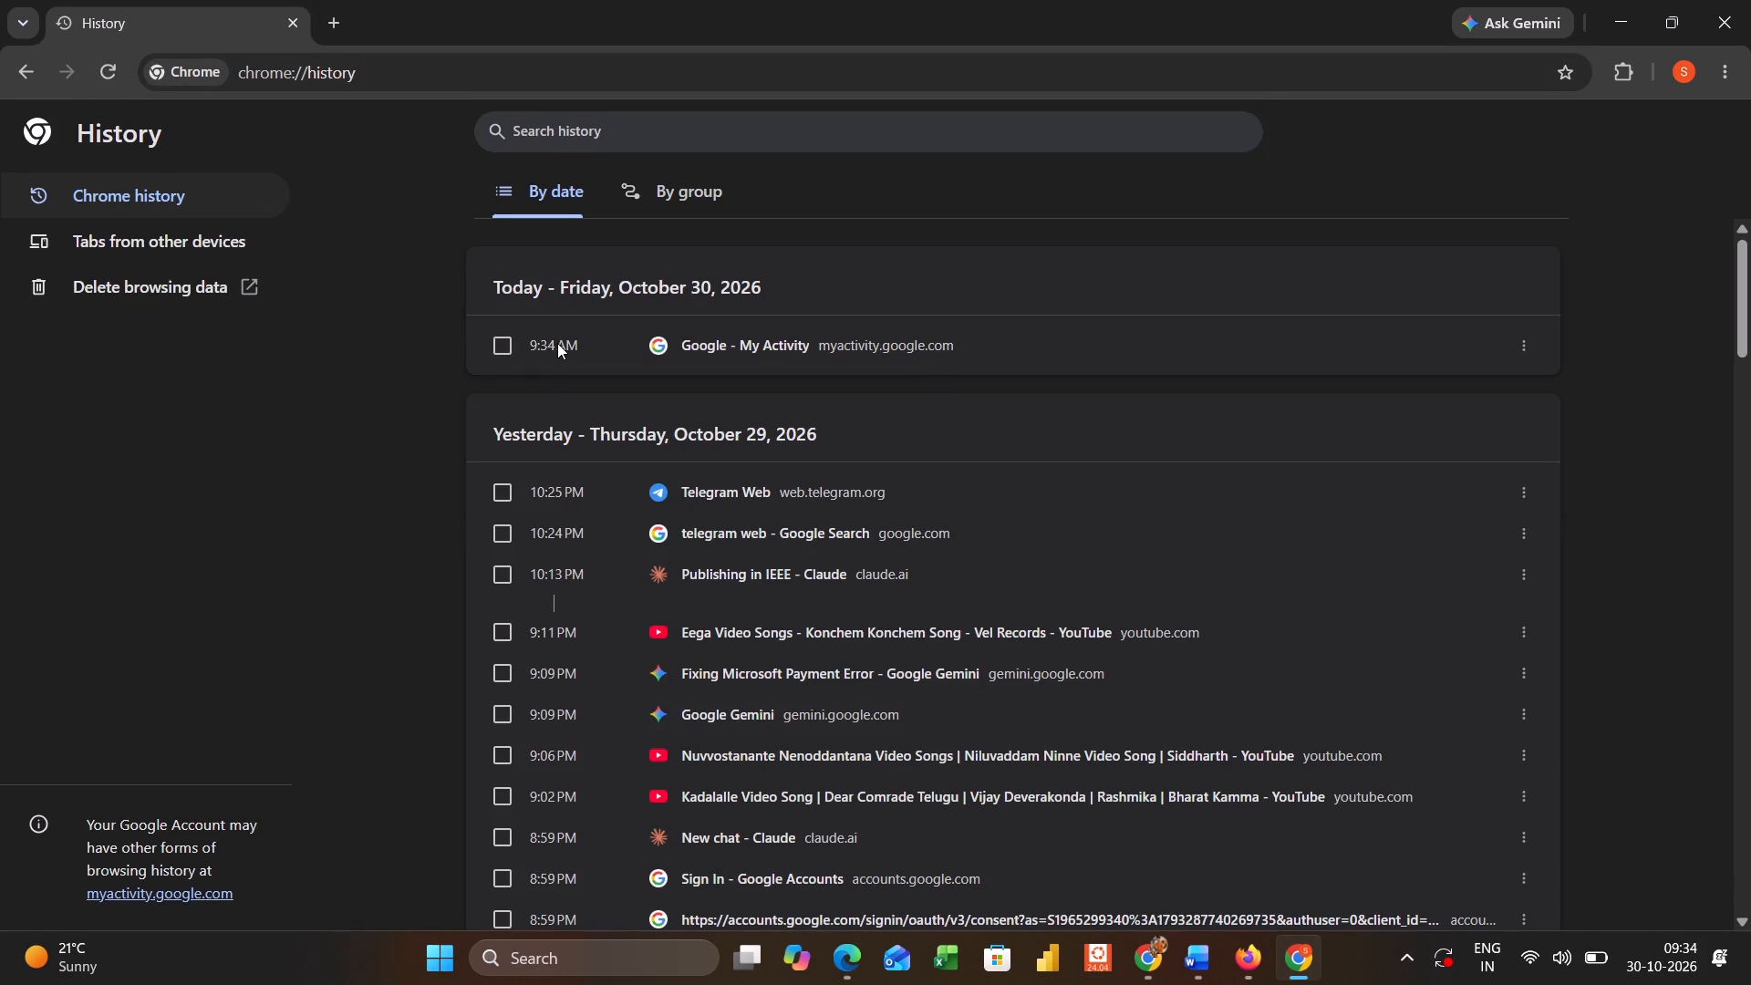
pyautogui.click(1526, 126)
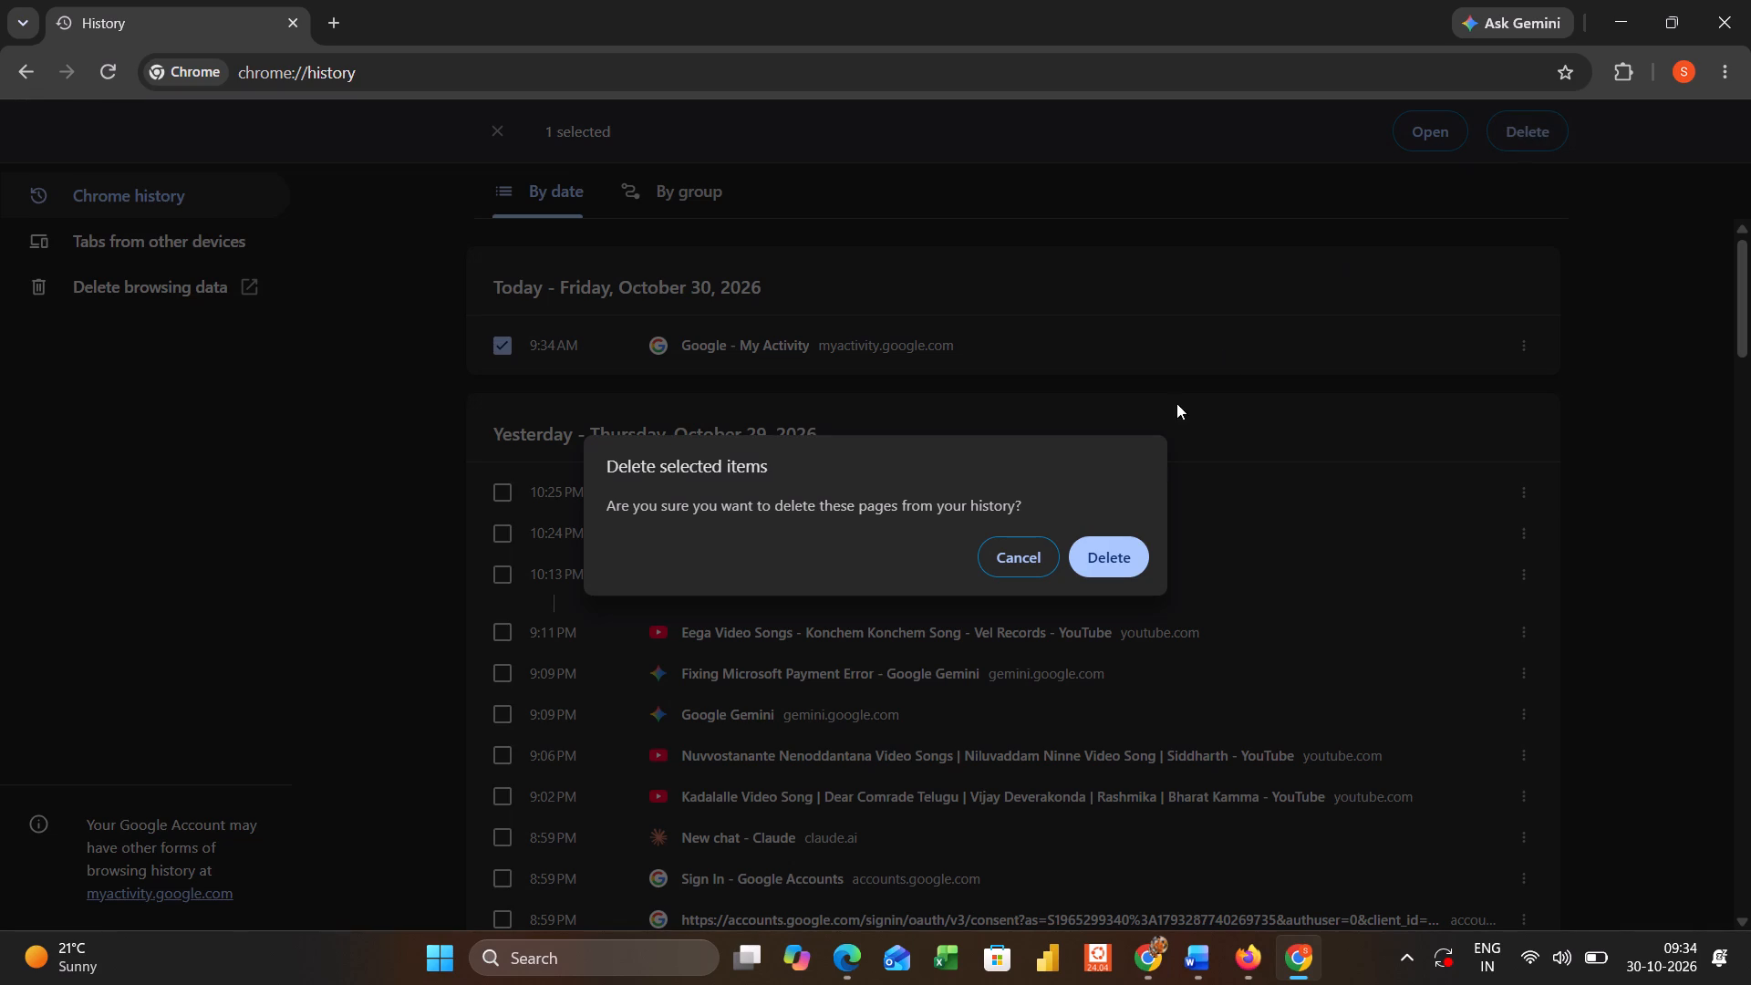
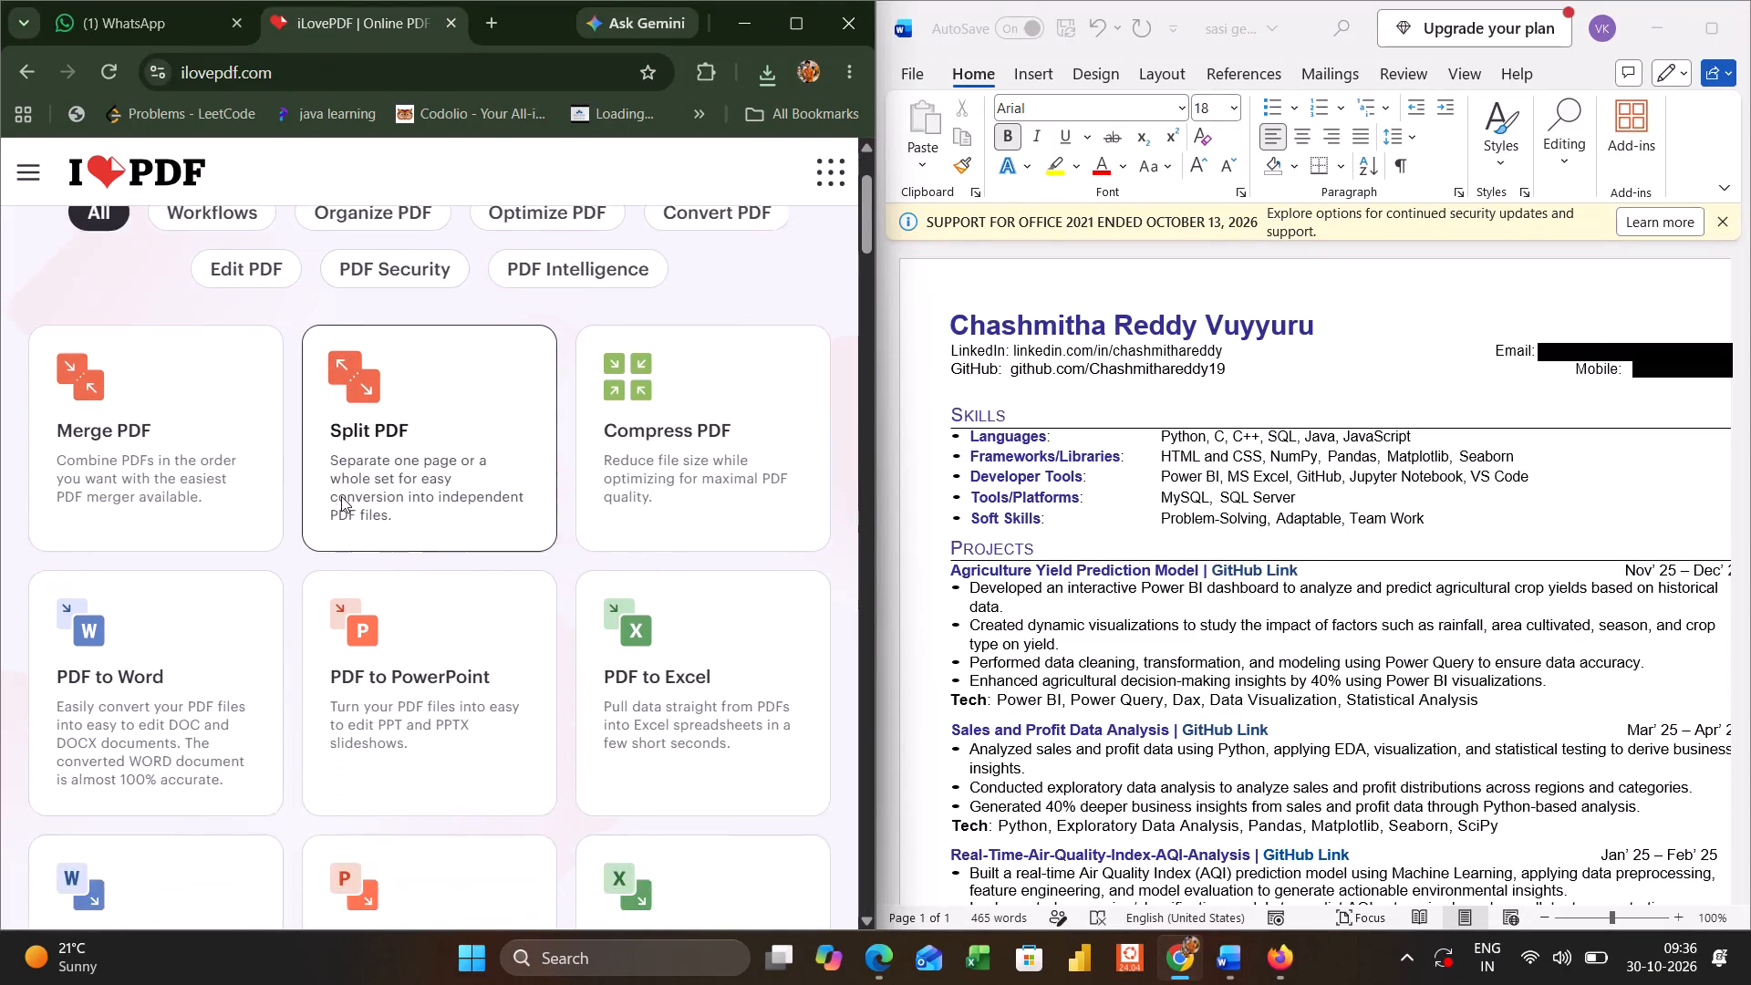
# Convert the downloaded resume PDF to a Word document with the PDF to Word converter and download the result.
pyautogui.scroll(-2, 341, 496)
pyautogui.click(219, 655)
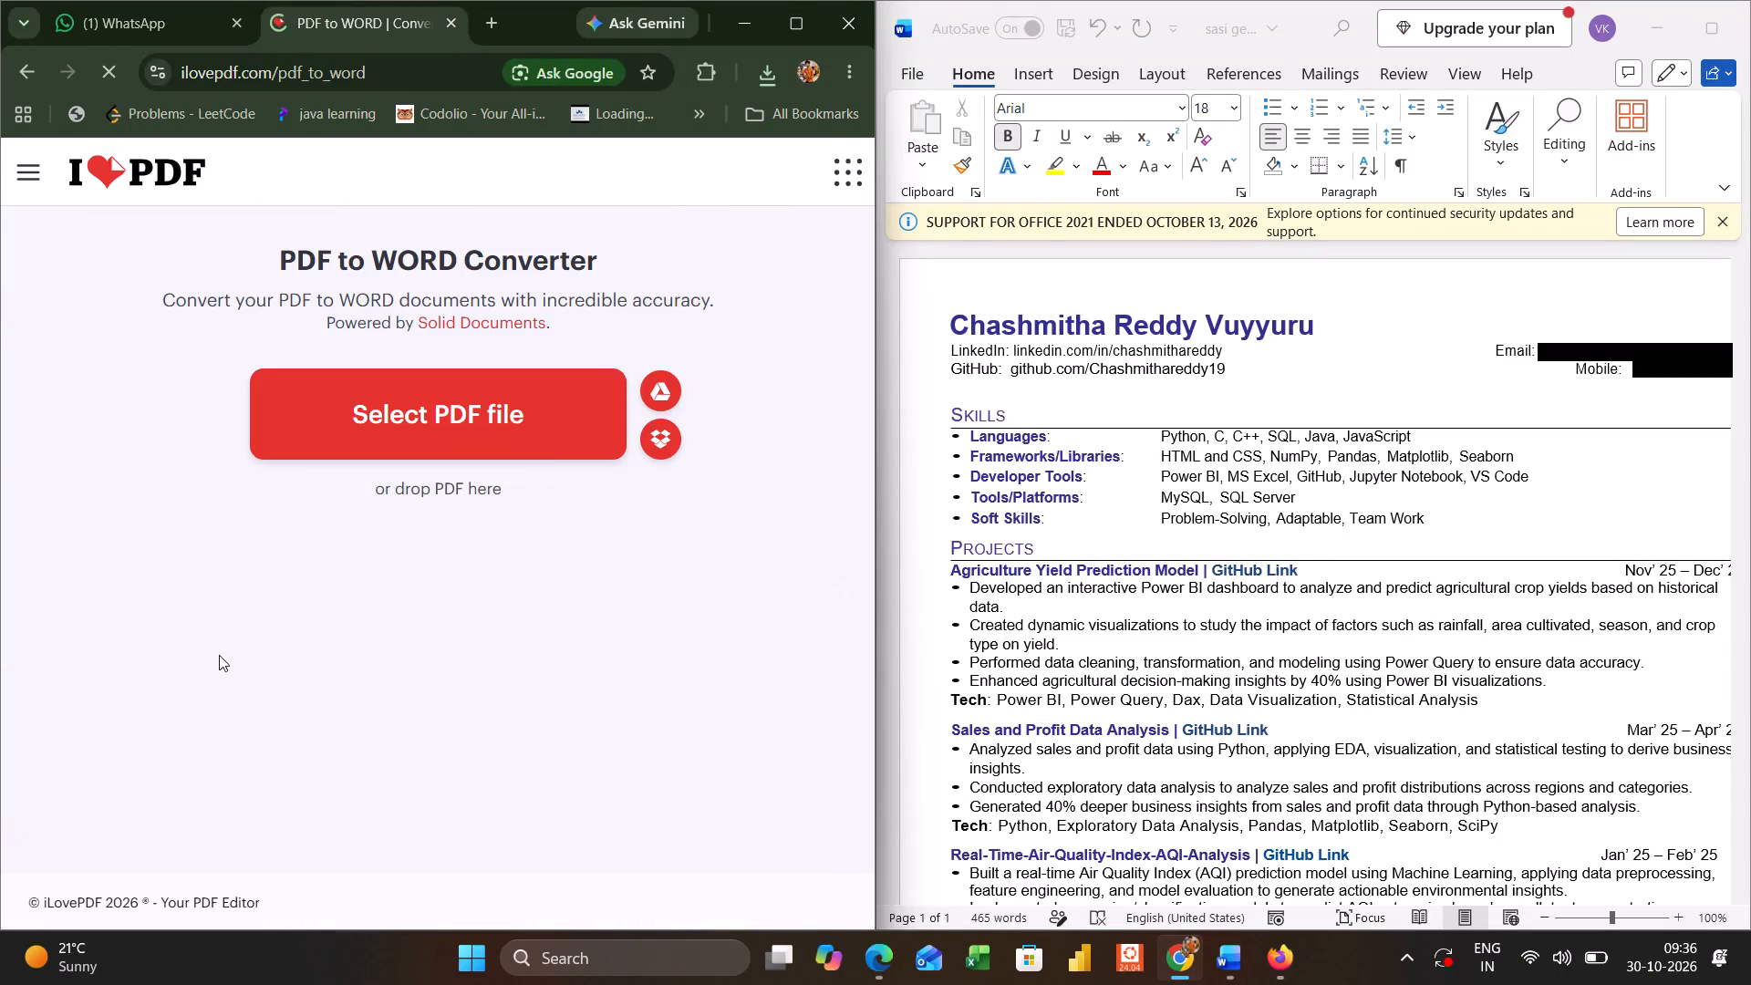
pyautogui.click(546, 441)
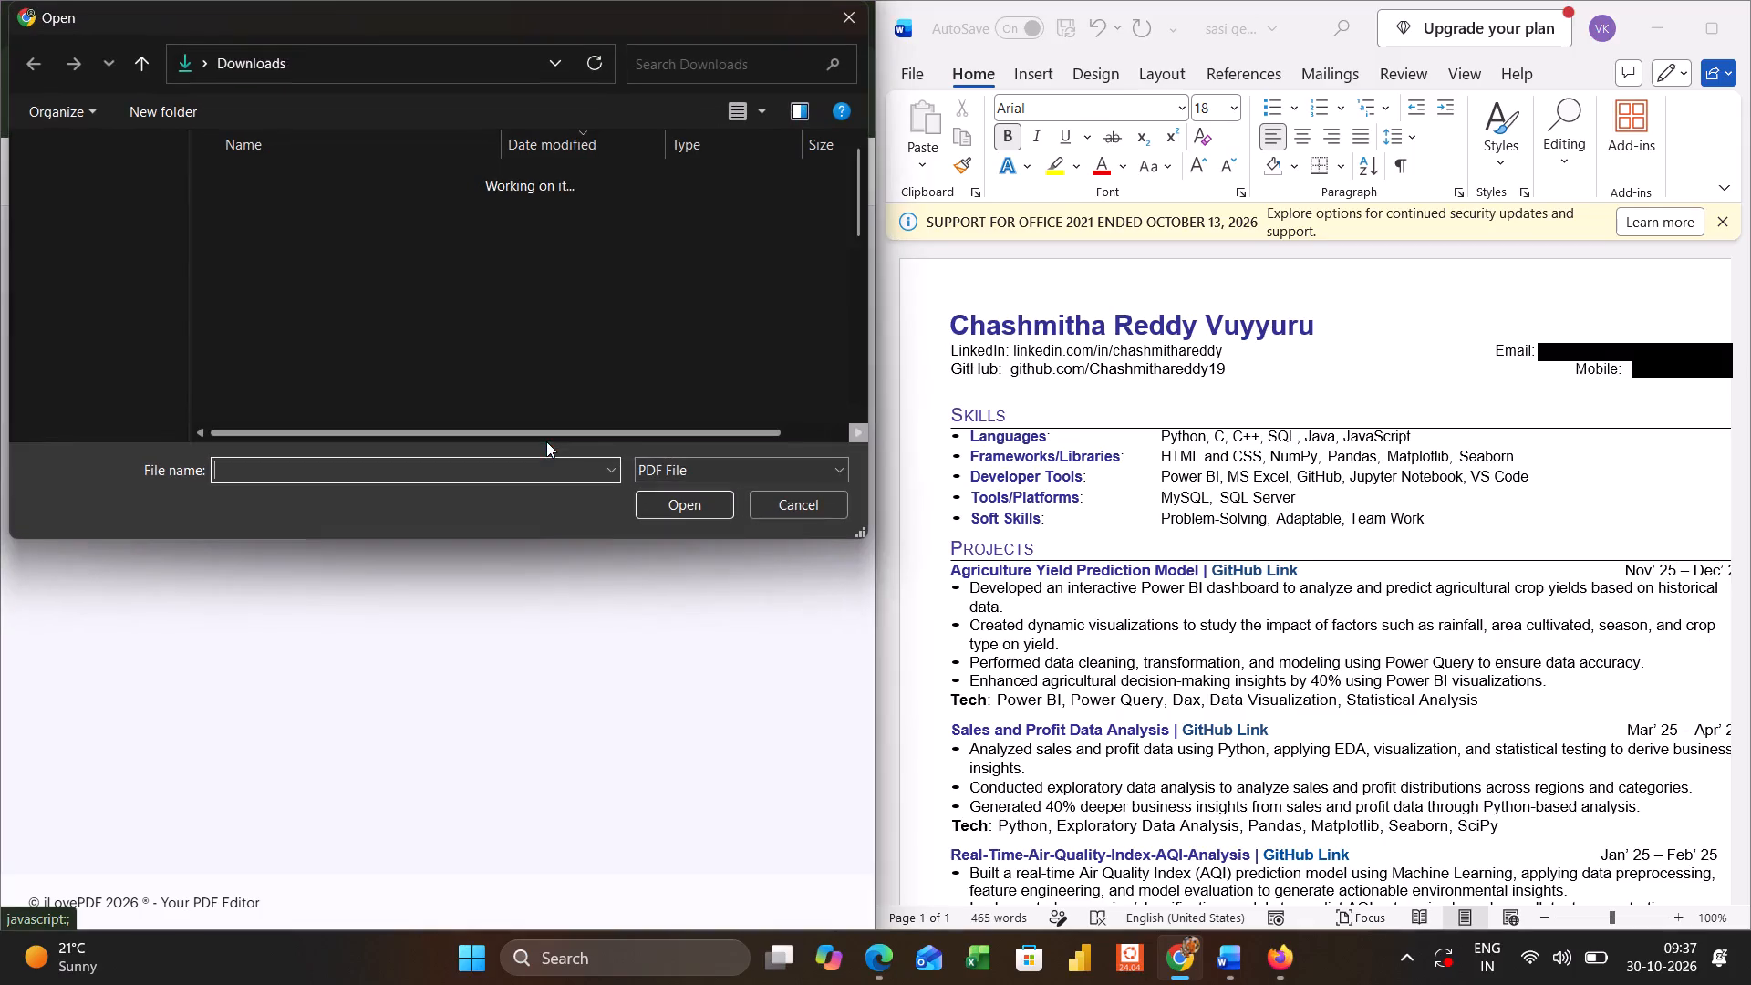
pyautogui.doubleClick(513, 219)
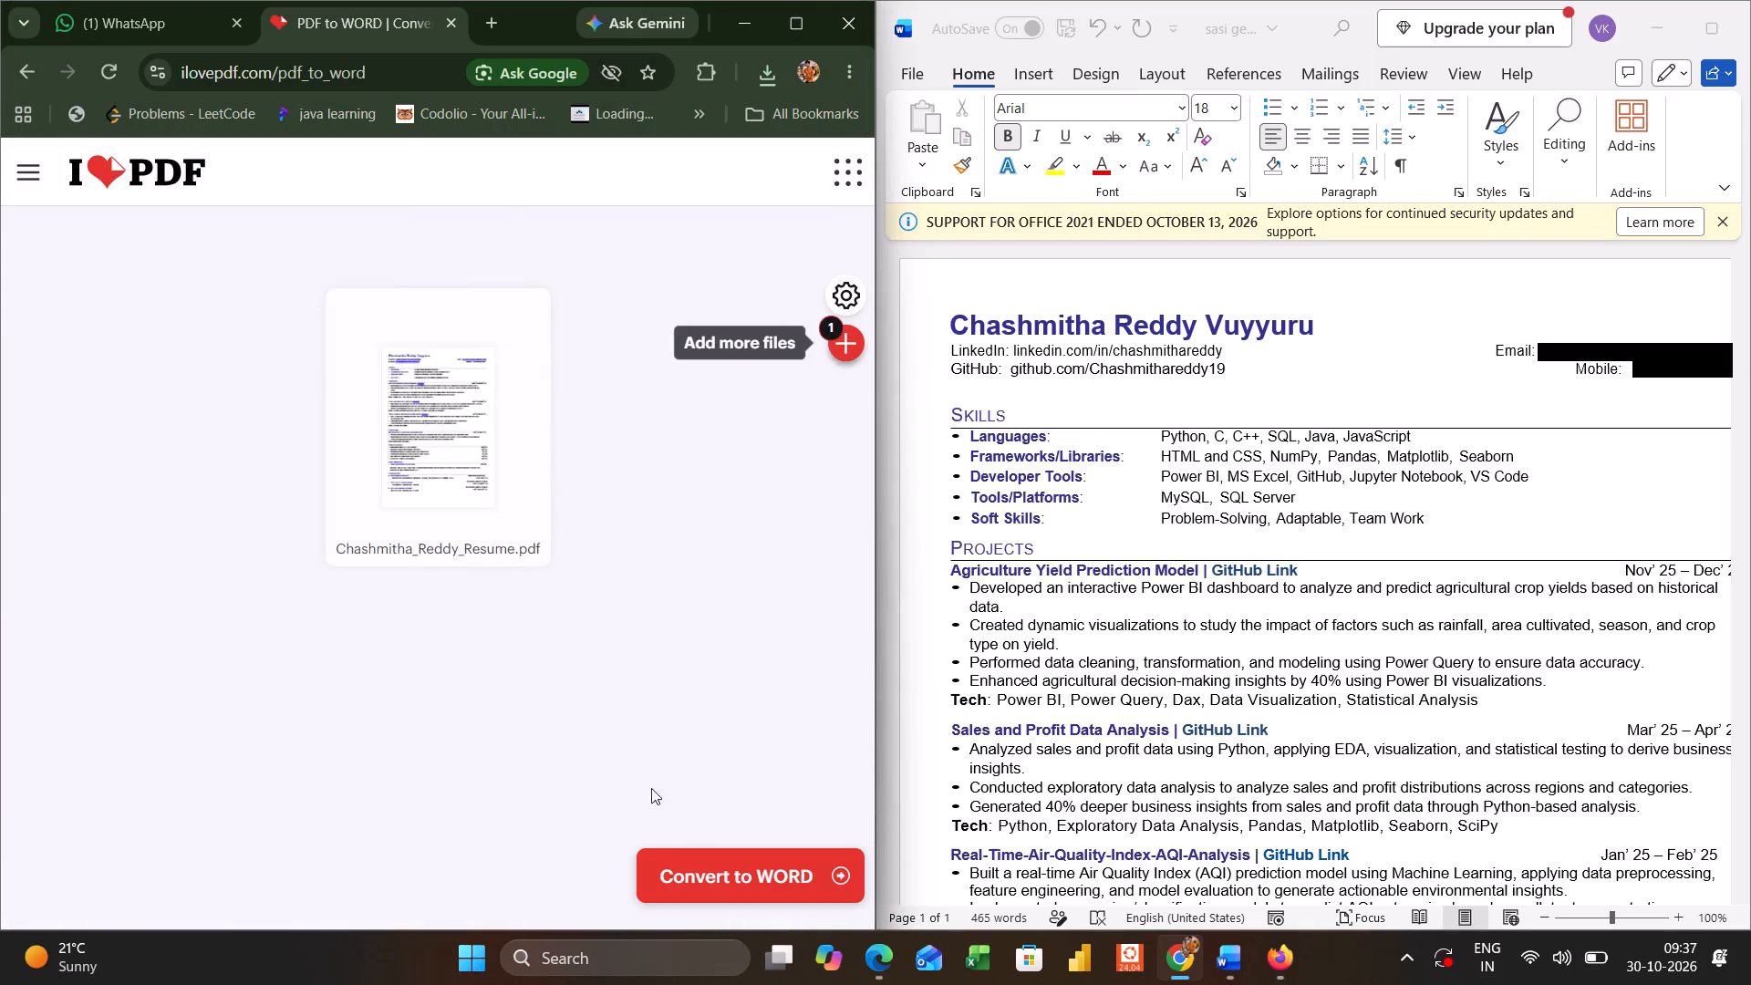
pyautogui.click(701, 884)
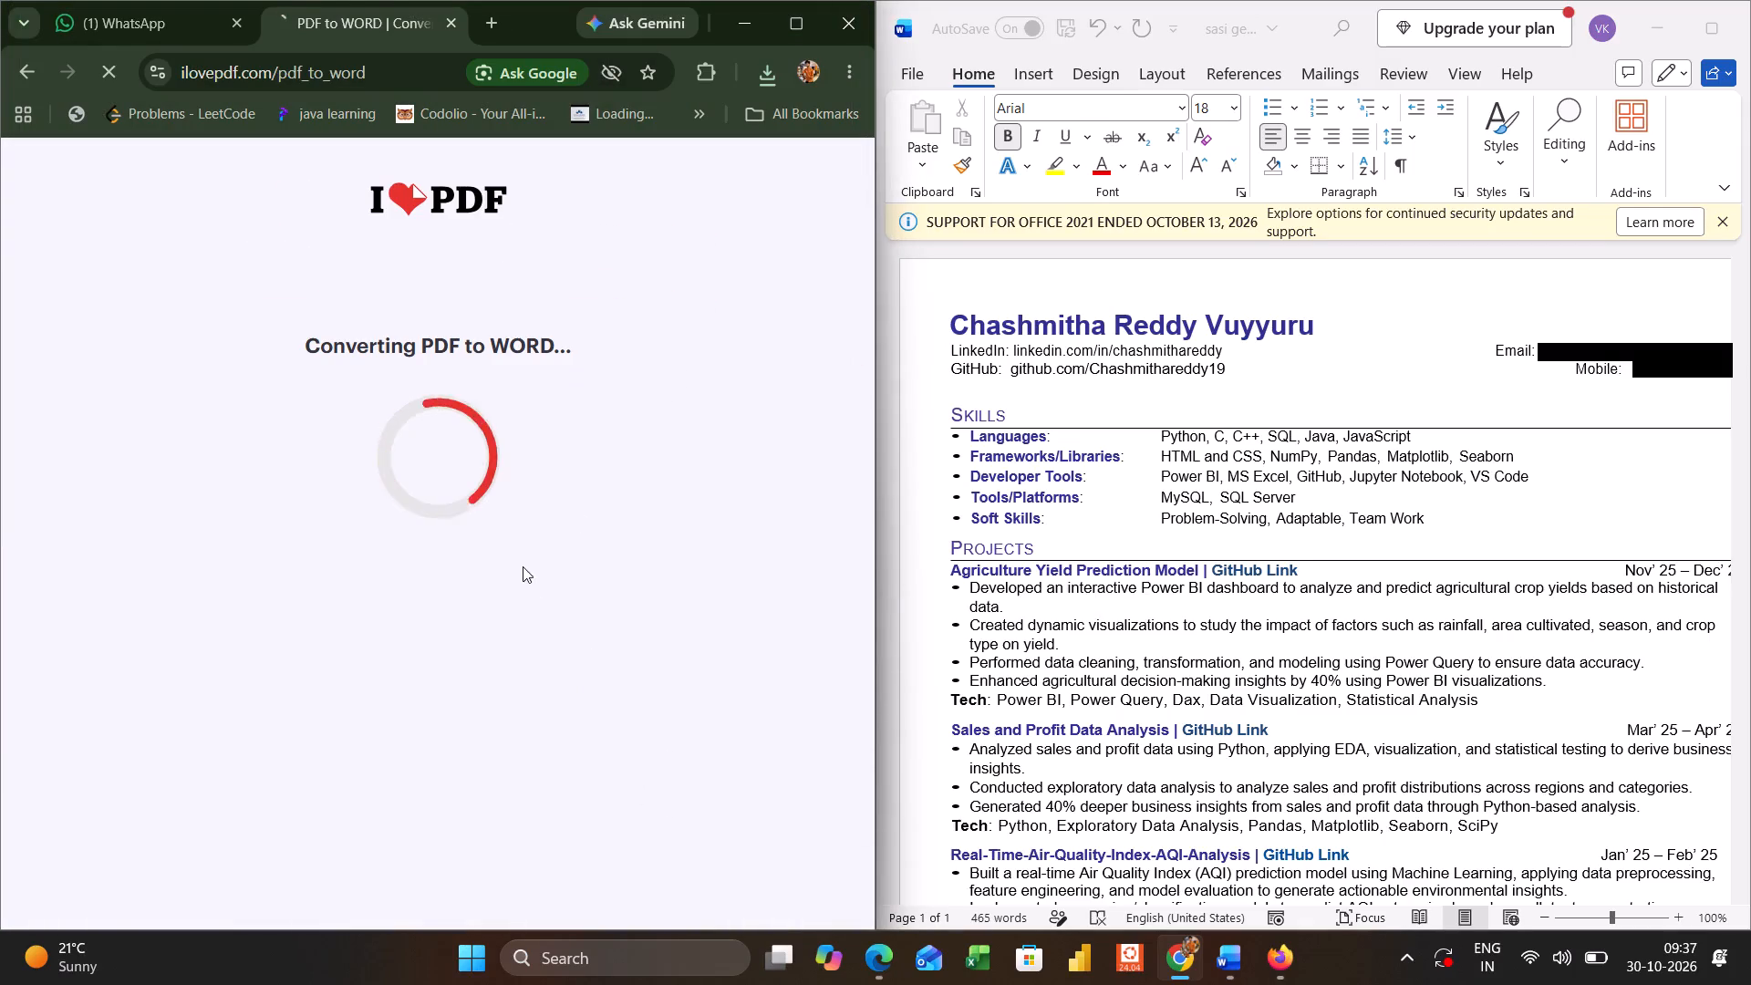
pyautogui.click(520, 358)
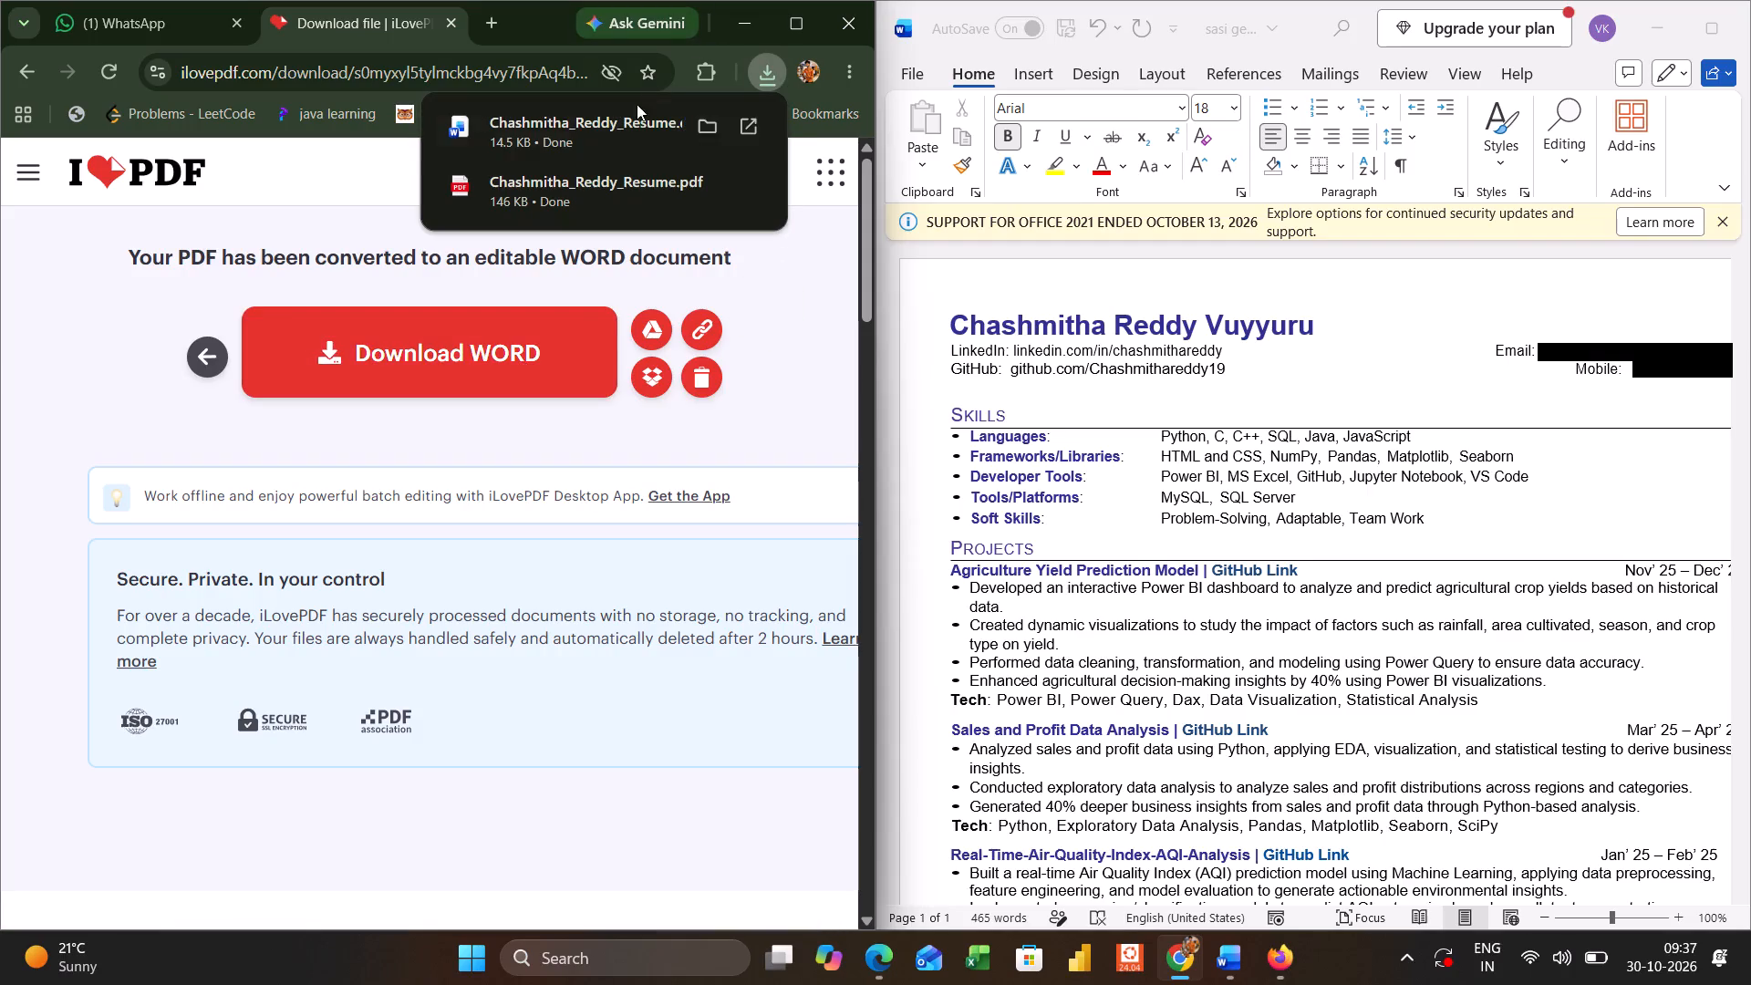
# Open the converted resume in Word and arrange it side by side with the existing resume document.
pyautogui.doubleClick(631, 127)
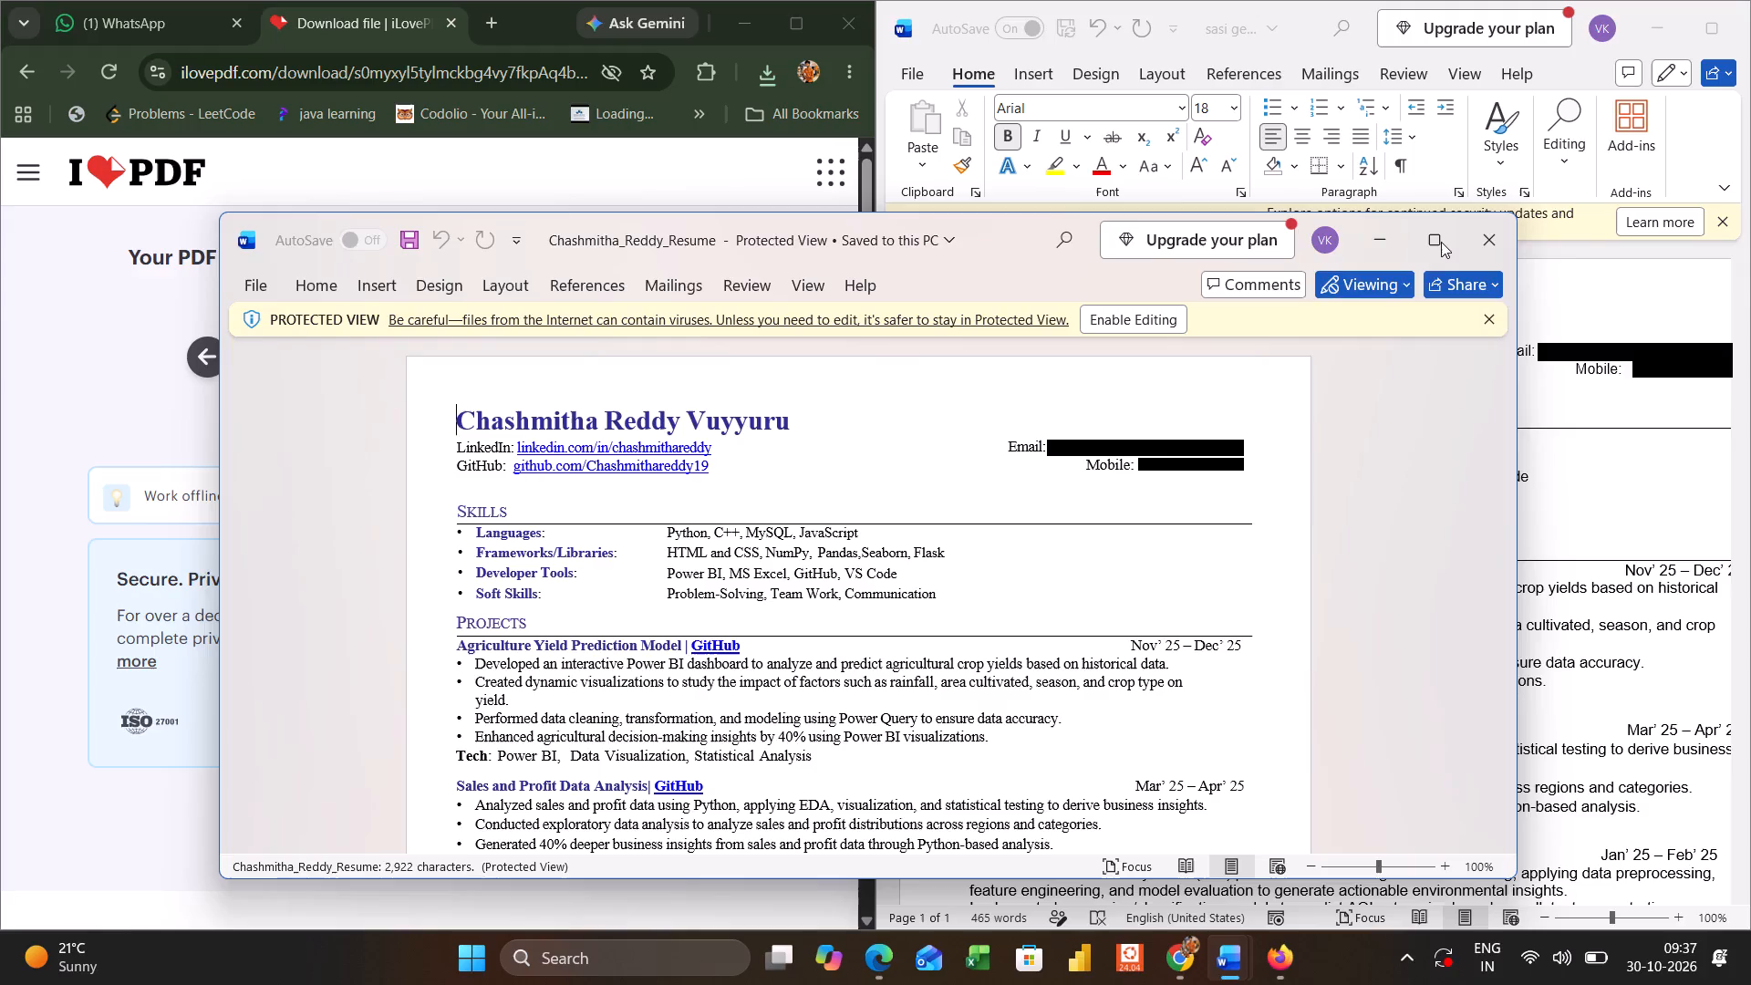
pyautogui.click(1363, 317)
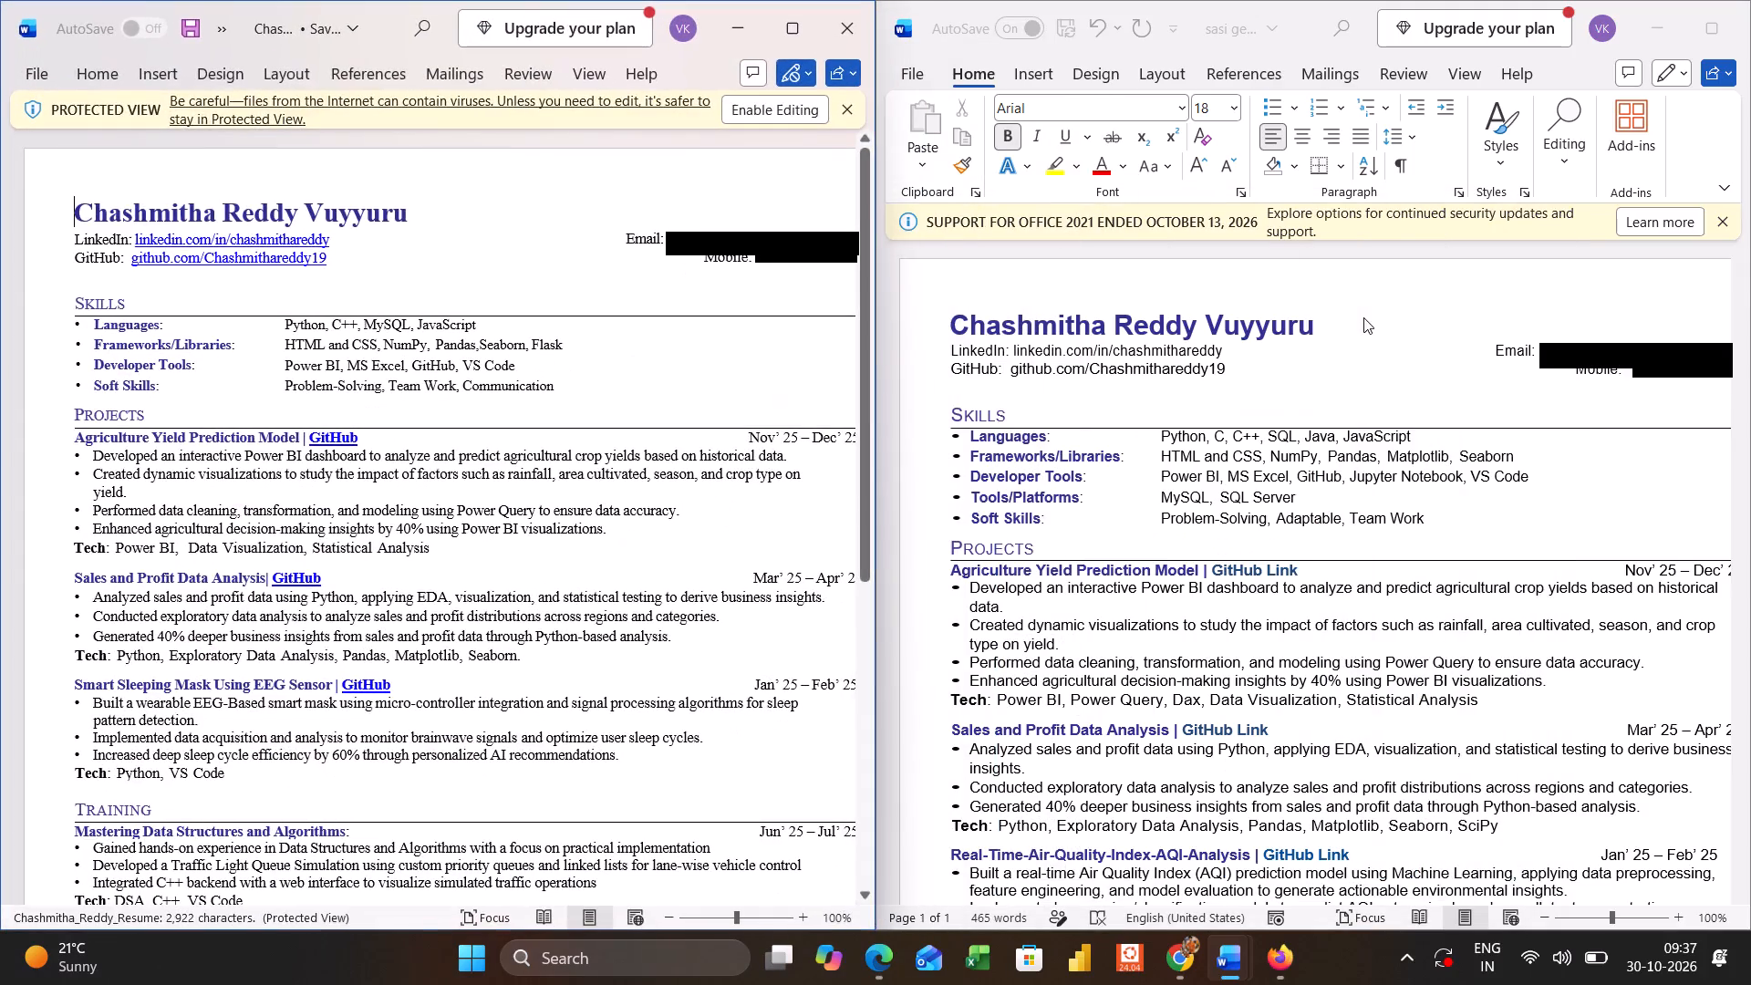
pyautogui.scroll(1, 1363, 317)
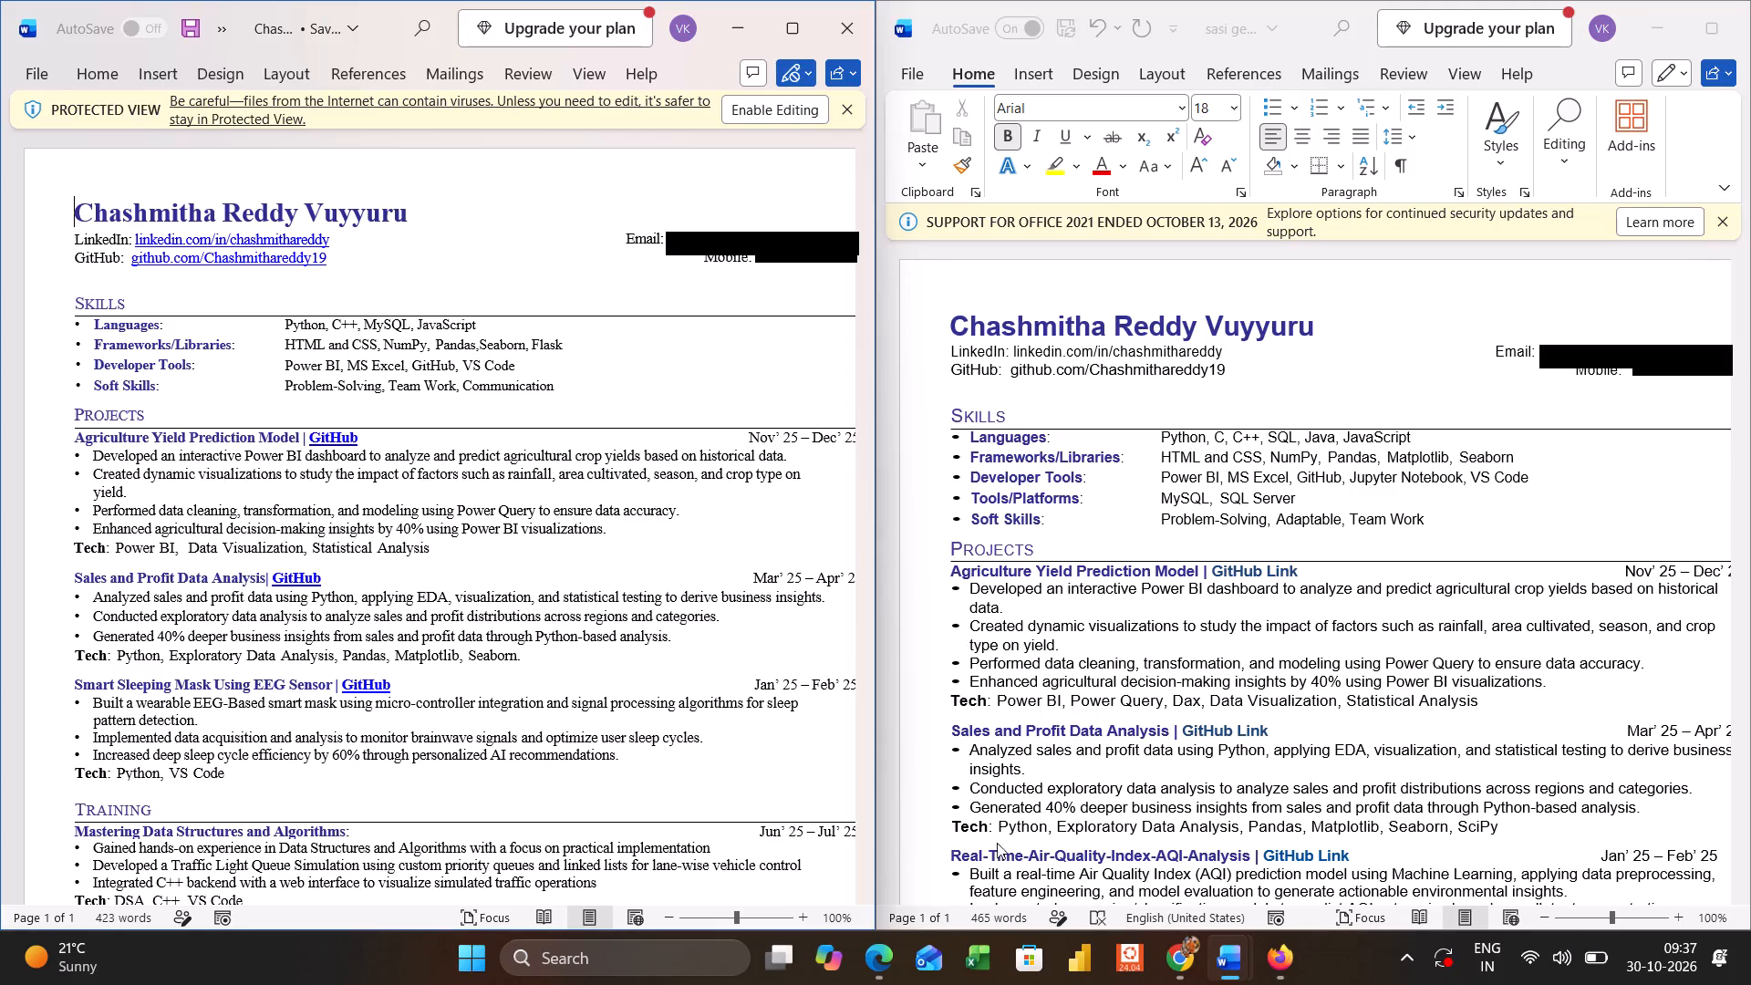
# Switch to Microsoft Edge and show capgemini cv.pdf beside the converted resume.
pyautogui.click(894, 984)
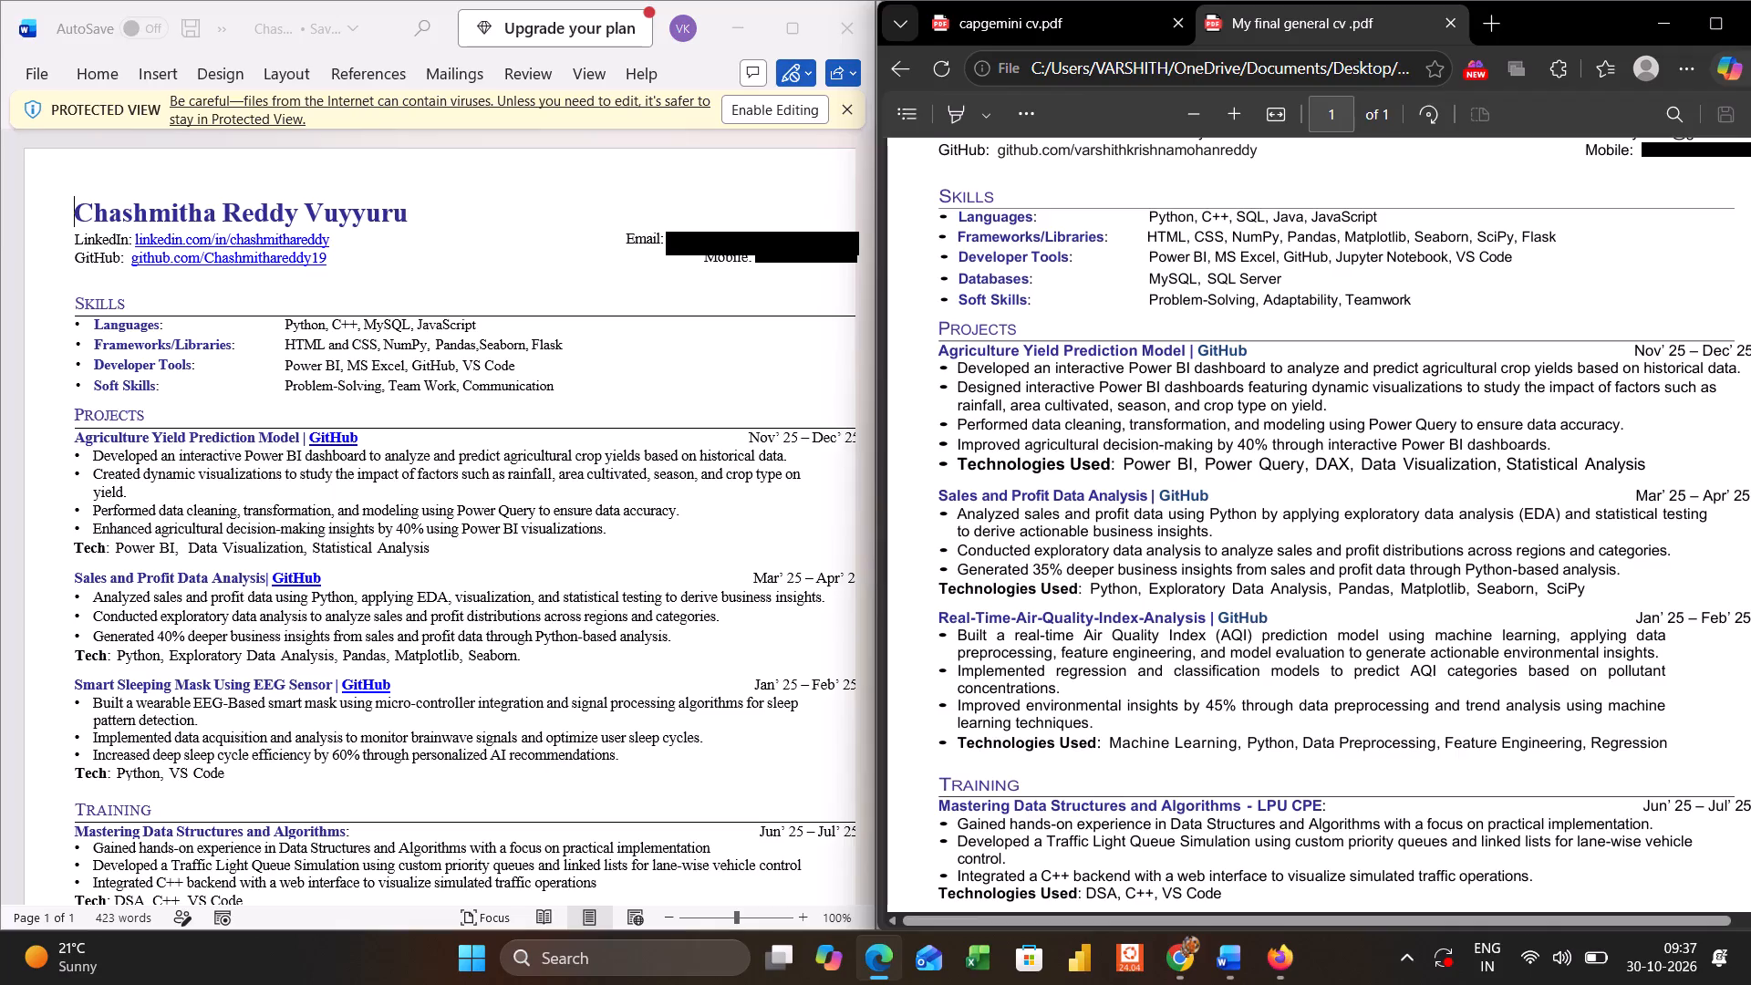
pyautogui.click(1038, 1)
pyautogui.click(1044, 31)
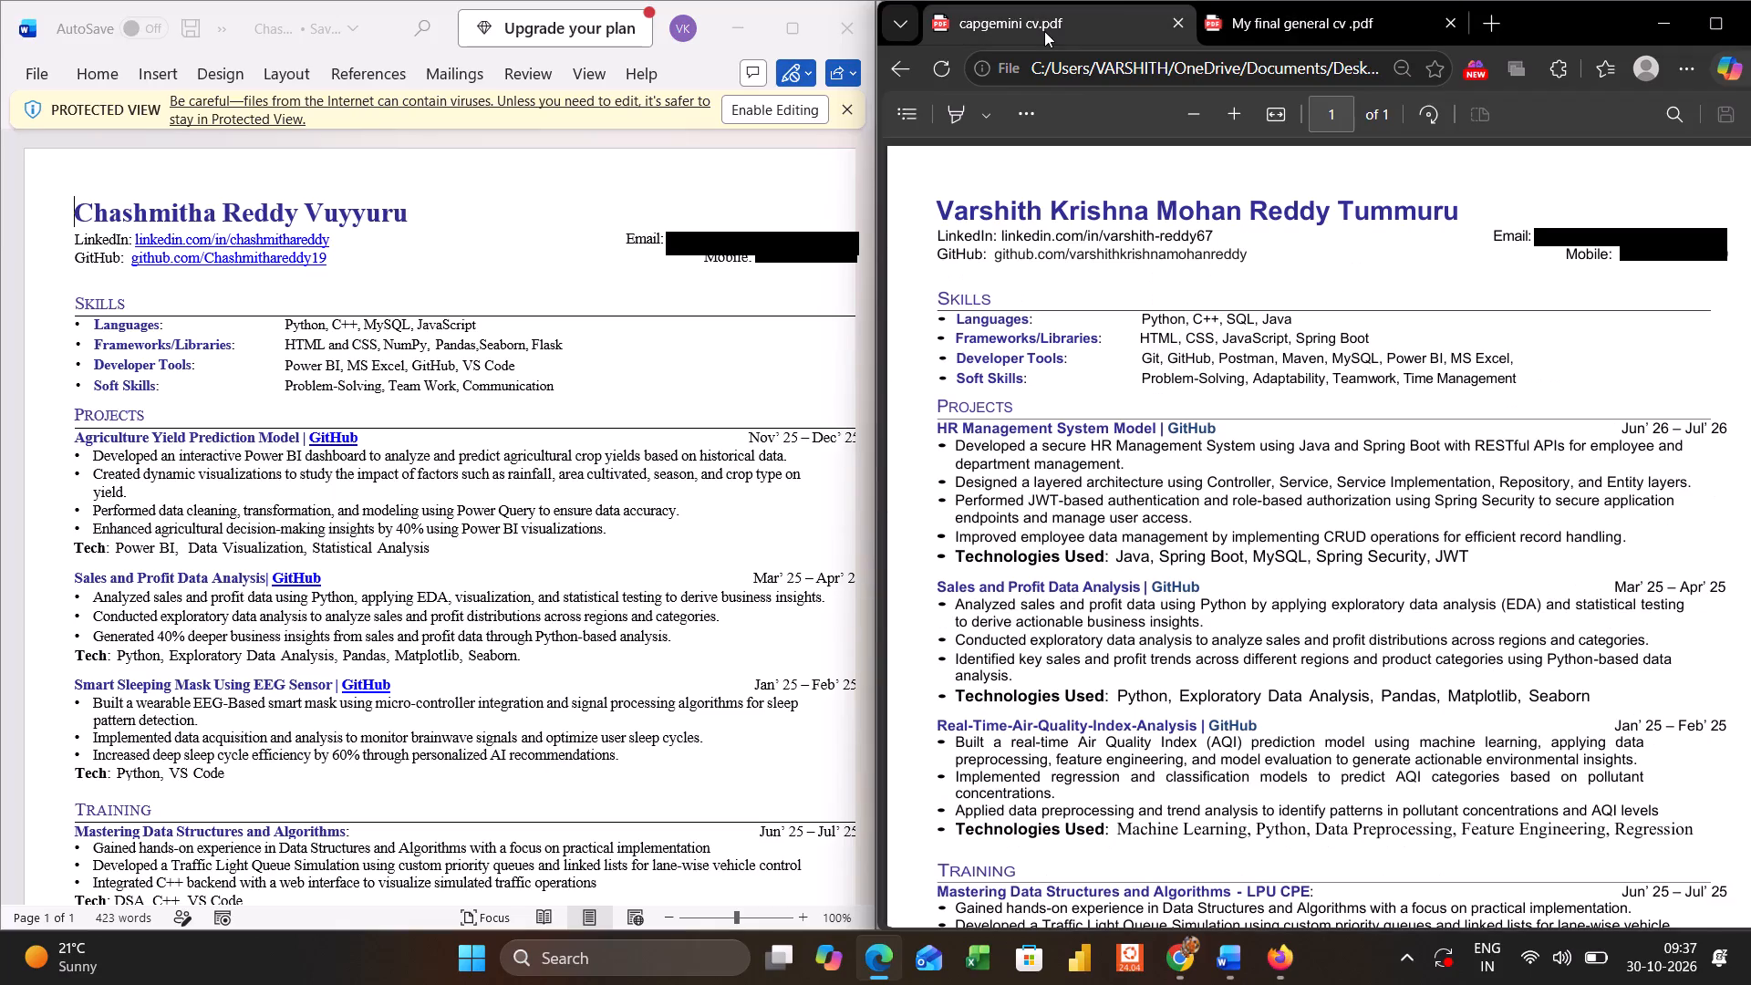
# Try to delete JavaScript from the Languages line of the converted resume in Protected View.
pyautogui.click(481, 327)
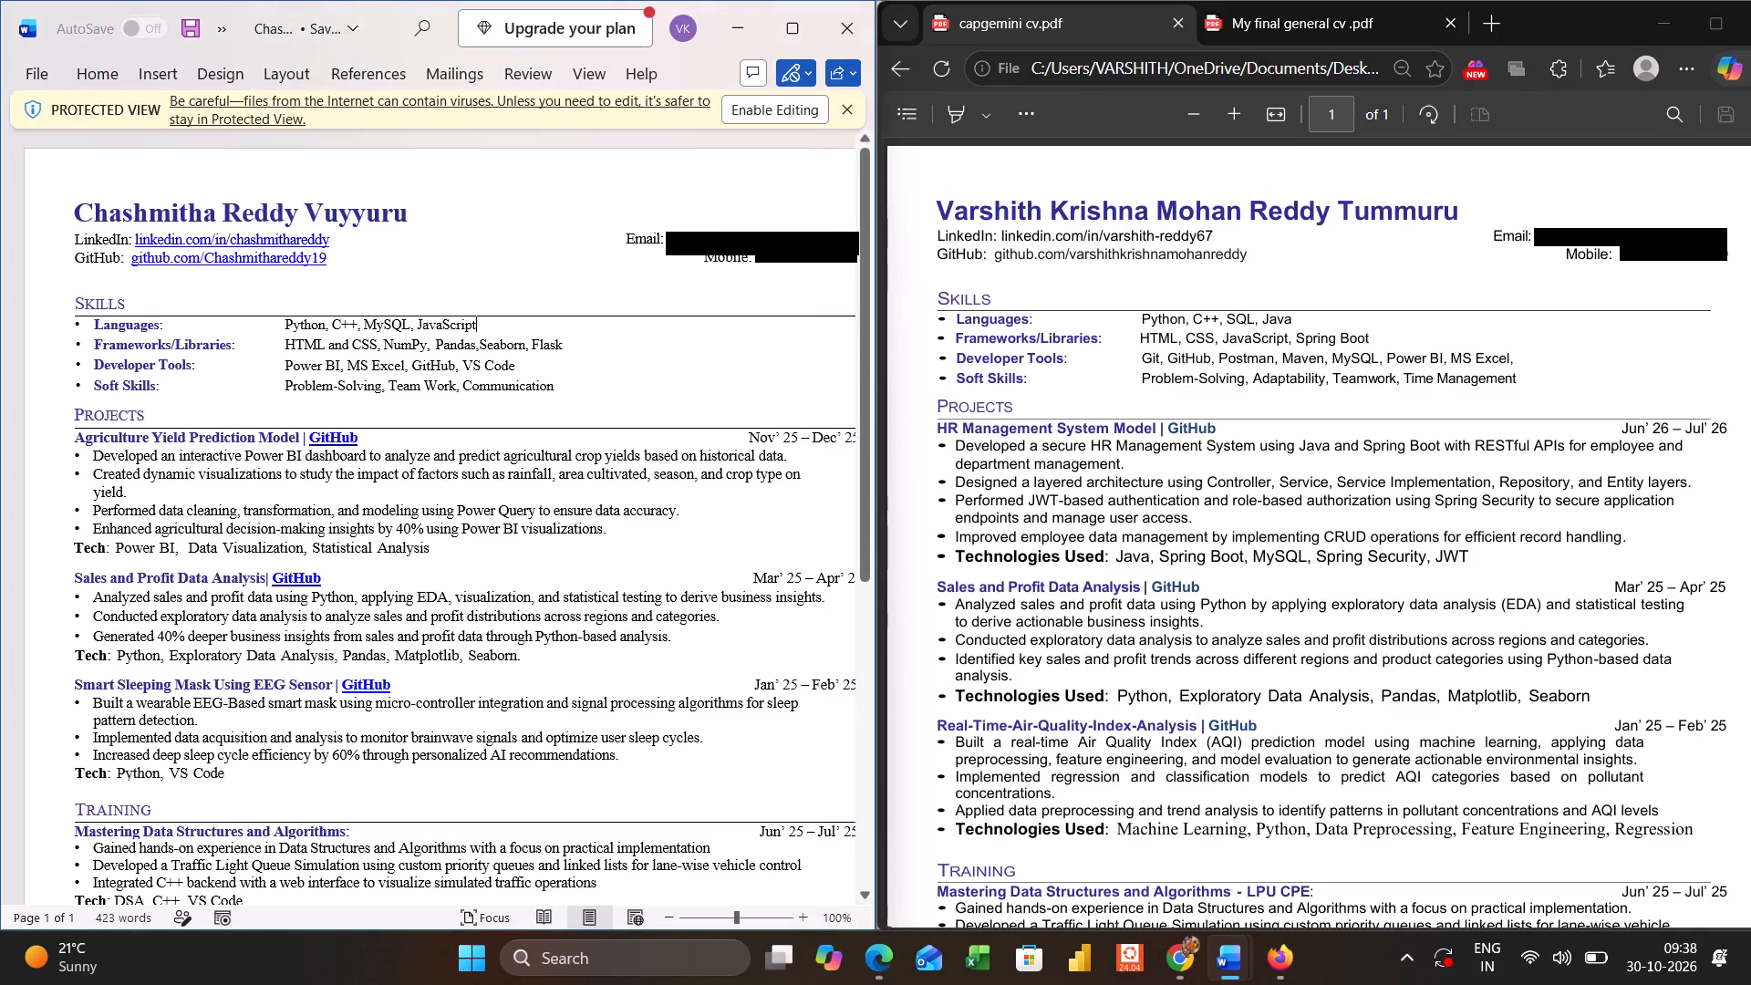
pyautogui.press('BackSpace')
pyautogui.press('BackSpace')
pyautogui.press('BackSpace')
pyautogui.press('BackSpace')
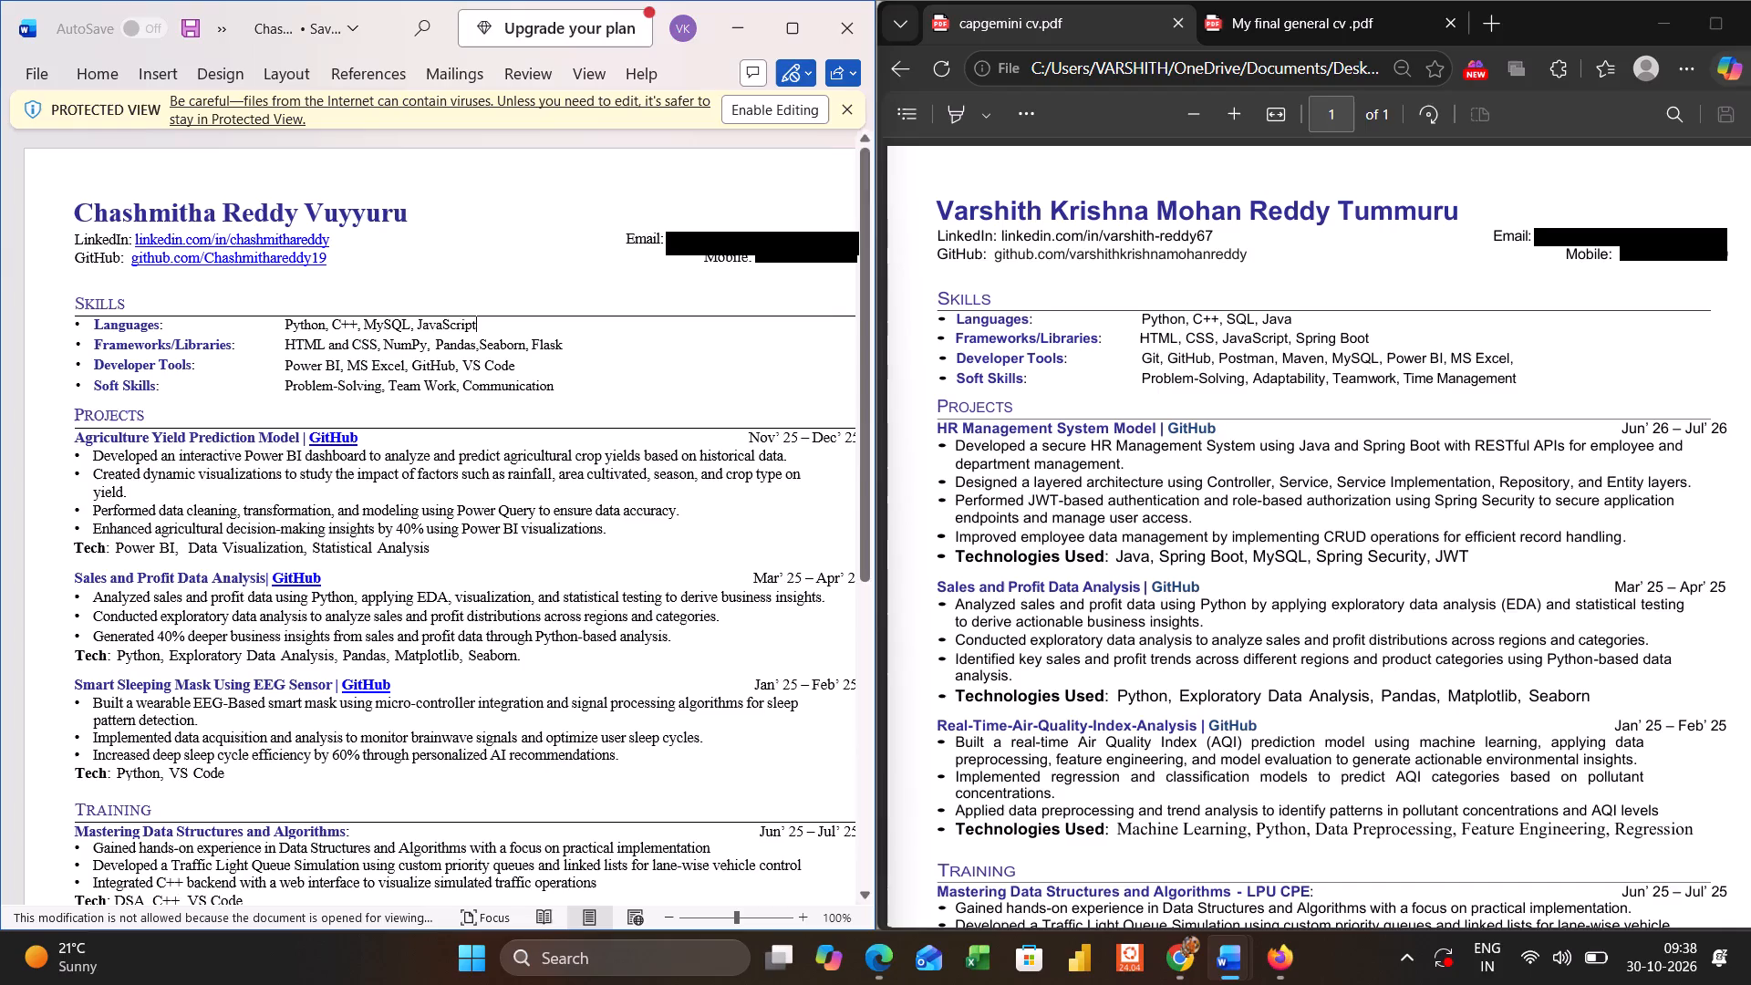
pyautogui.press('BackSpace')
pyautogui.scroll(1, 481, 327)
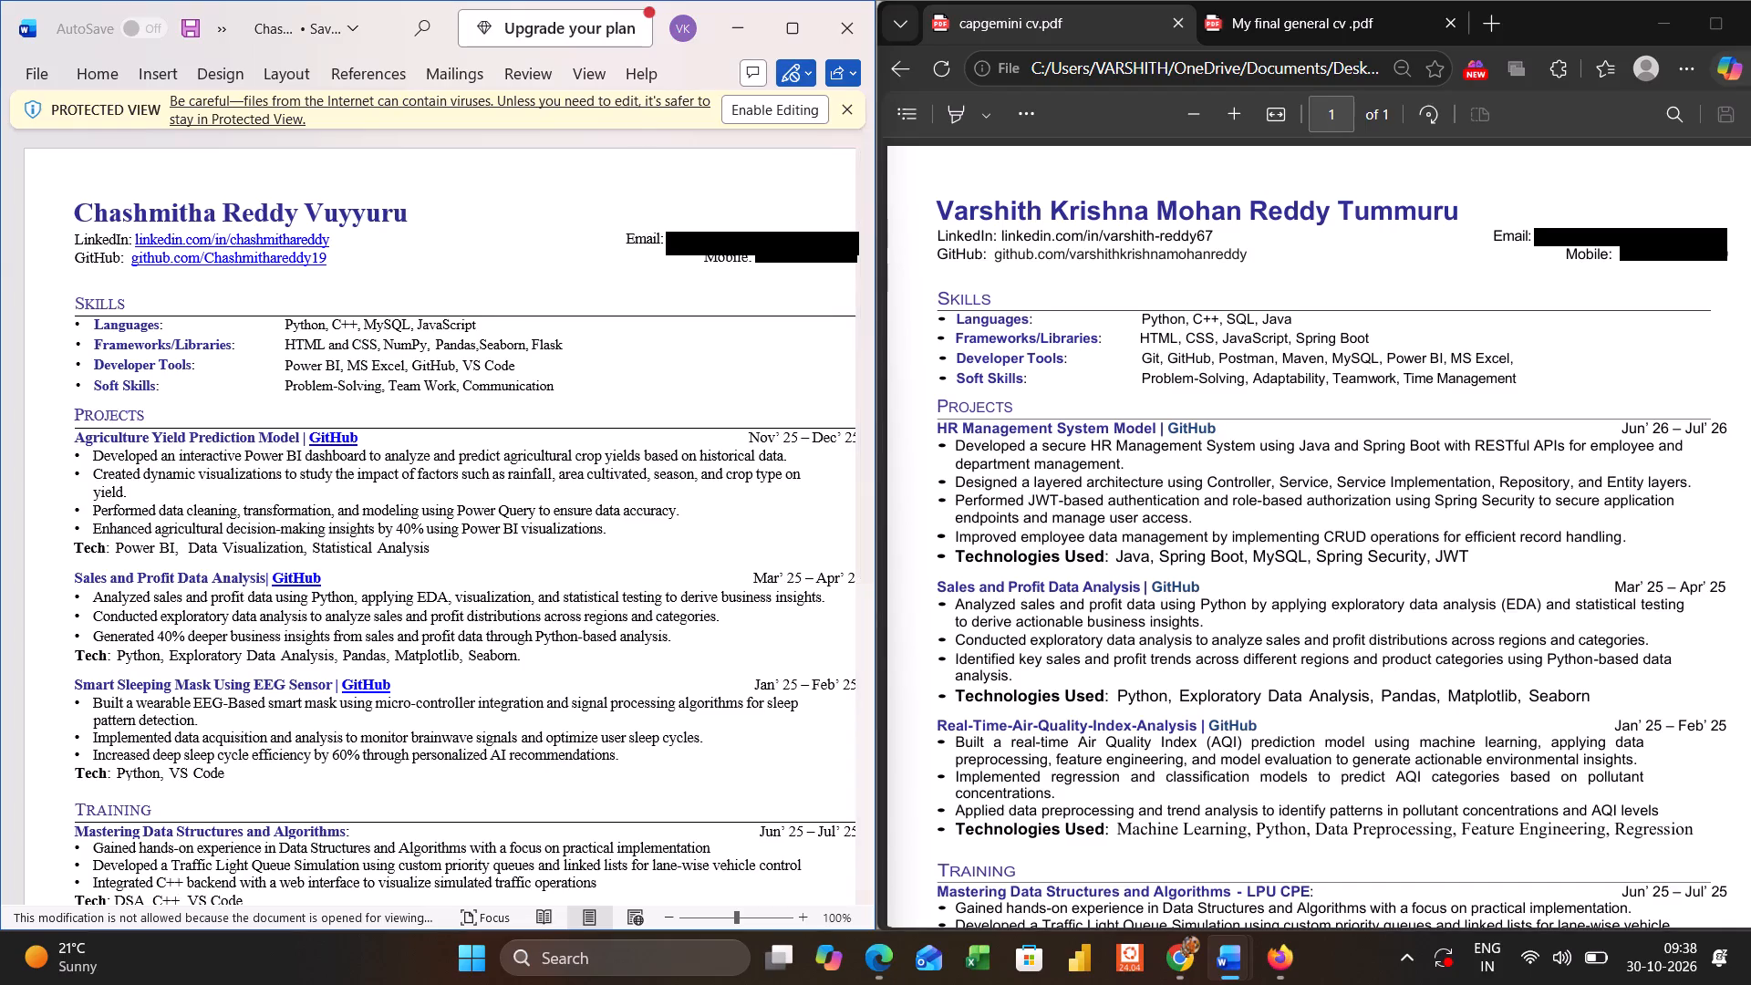
# Enable editing of the converted resume and arrange it side by side with capgemini cv.pdf.
pyautogui.click(741, 110)
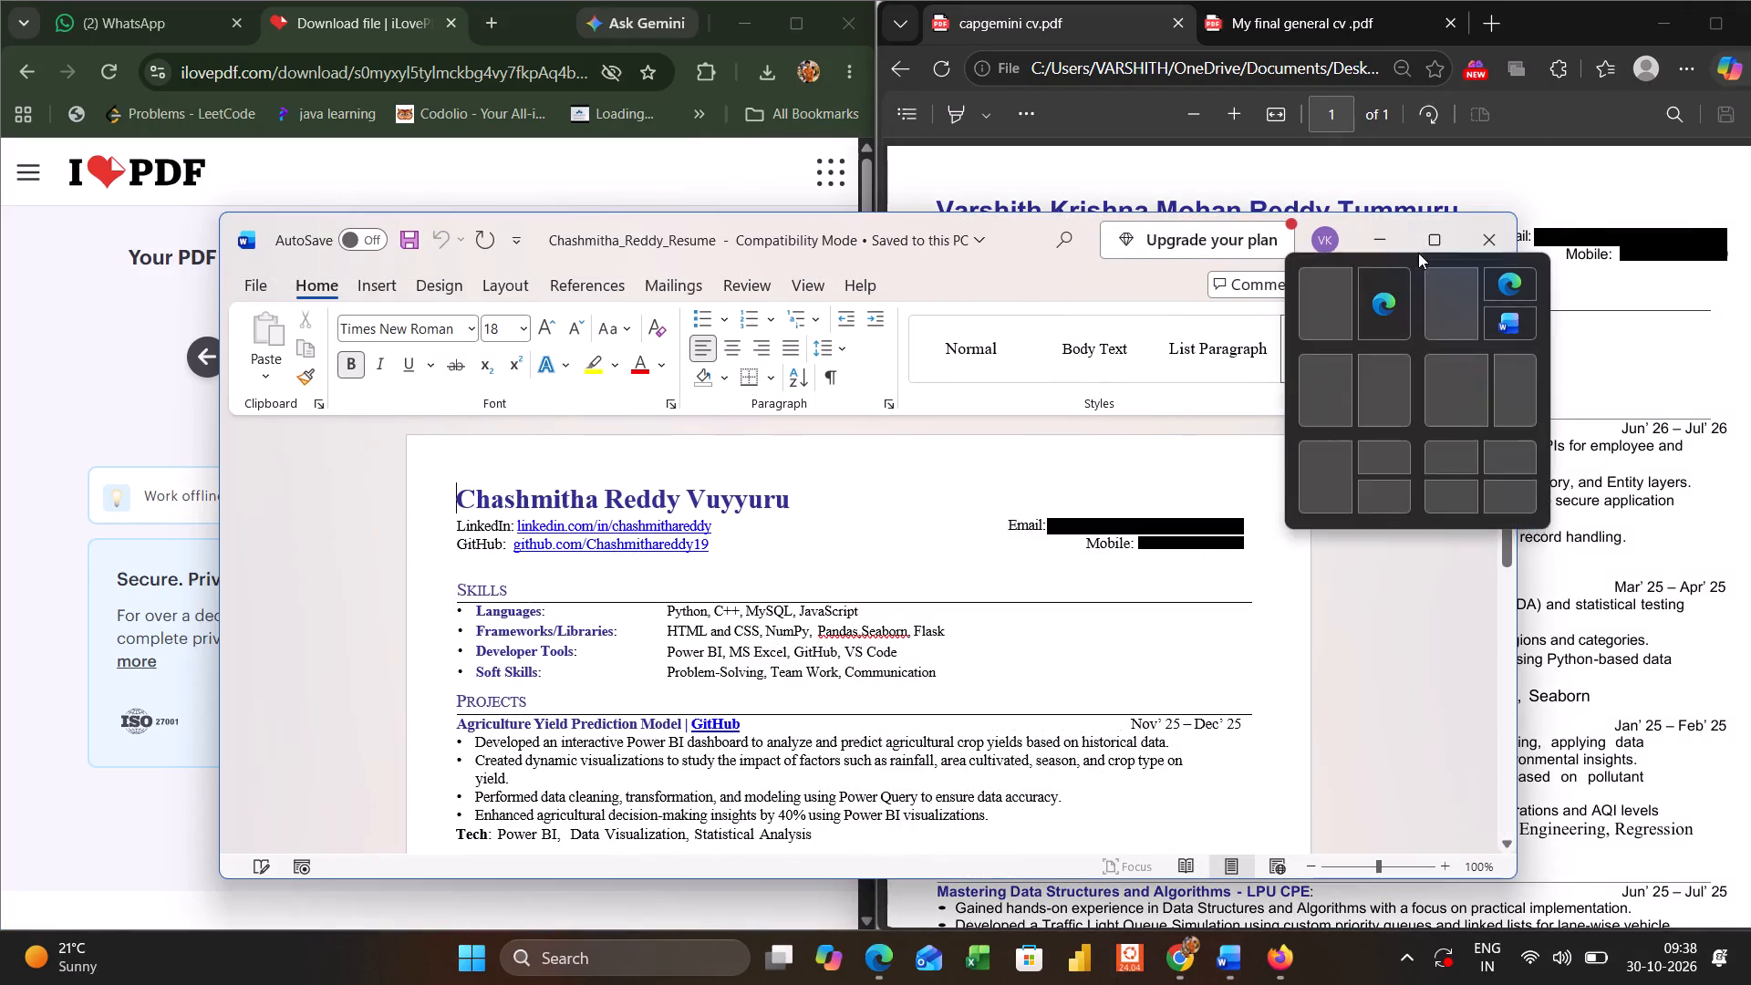
pyautogui.click(1337, 393)
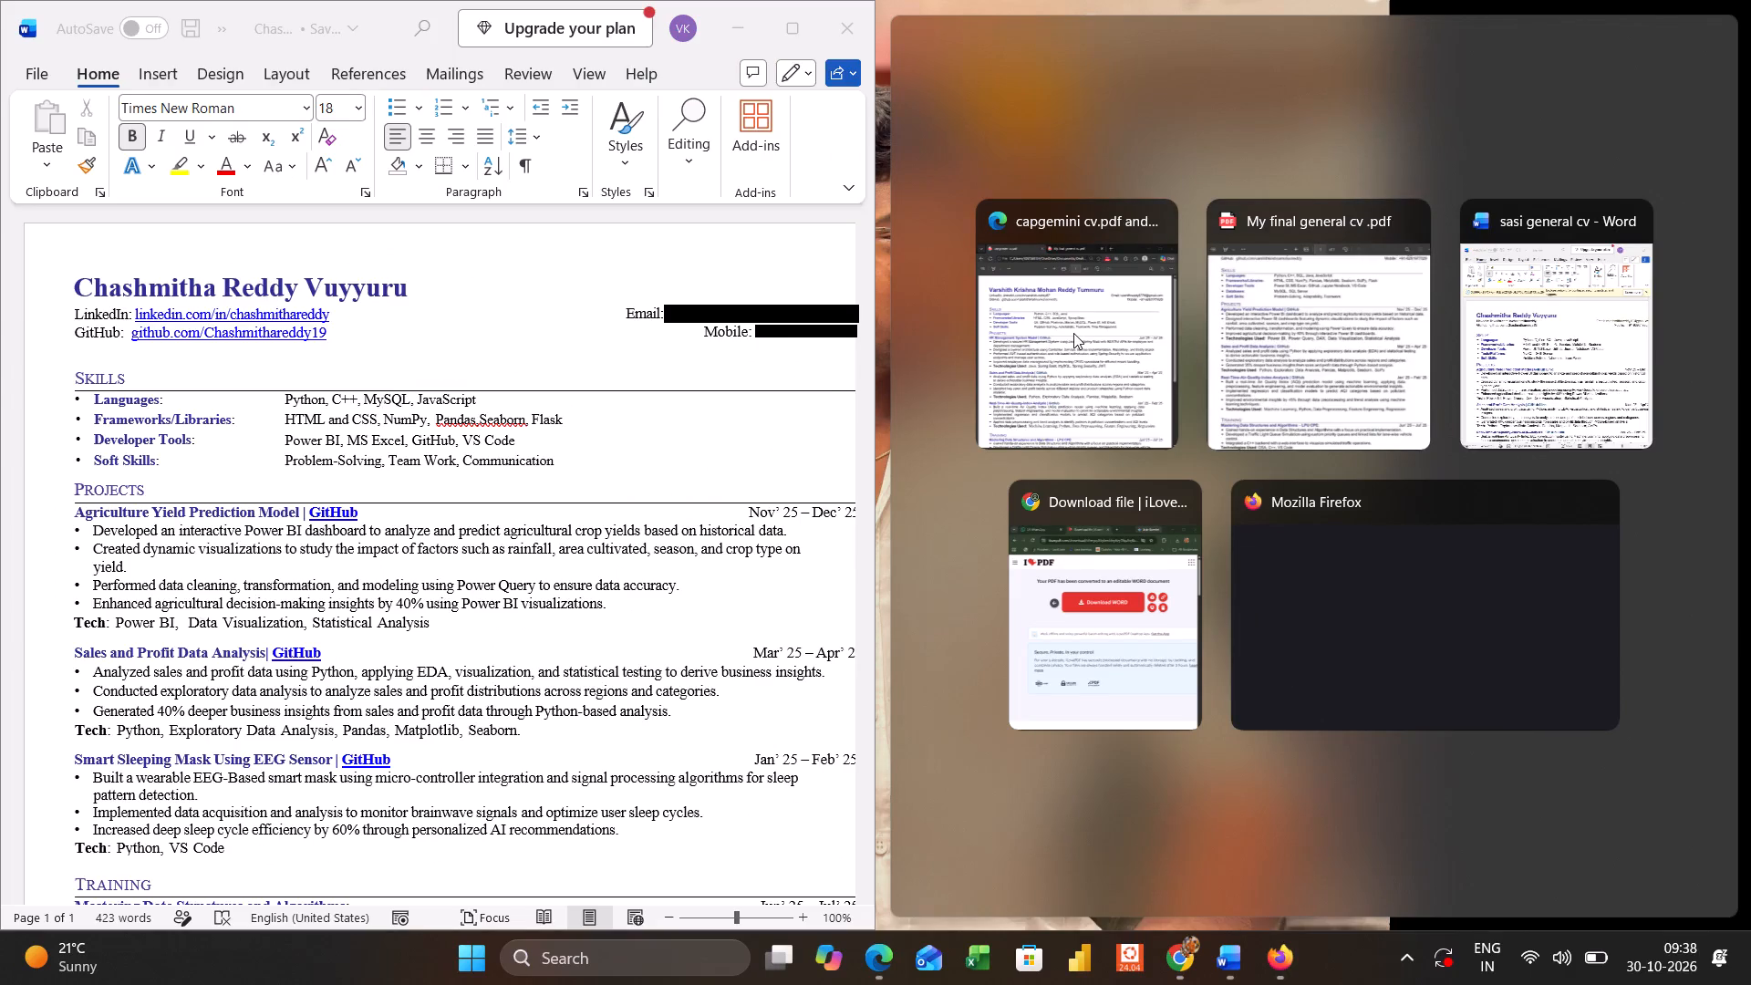
pyautogui.click(1533, 327)
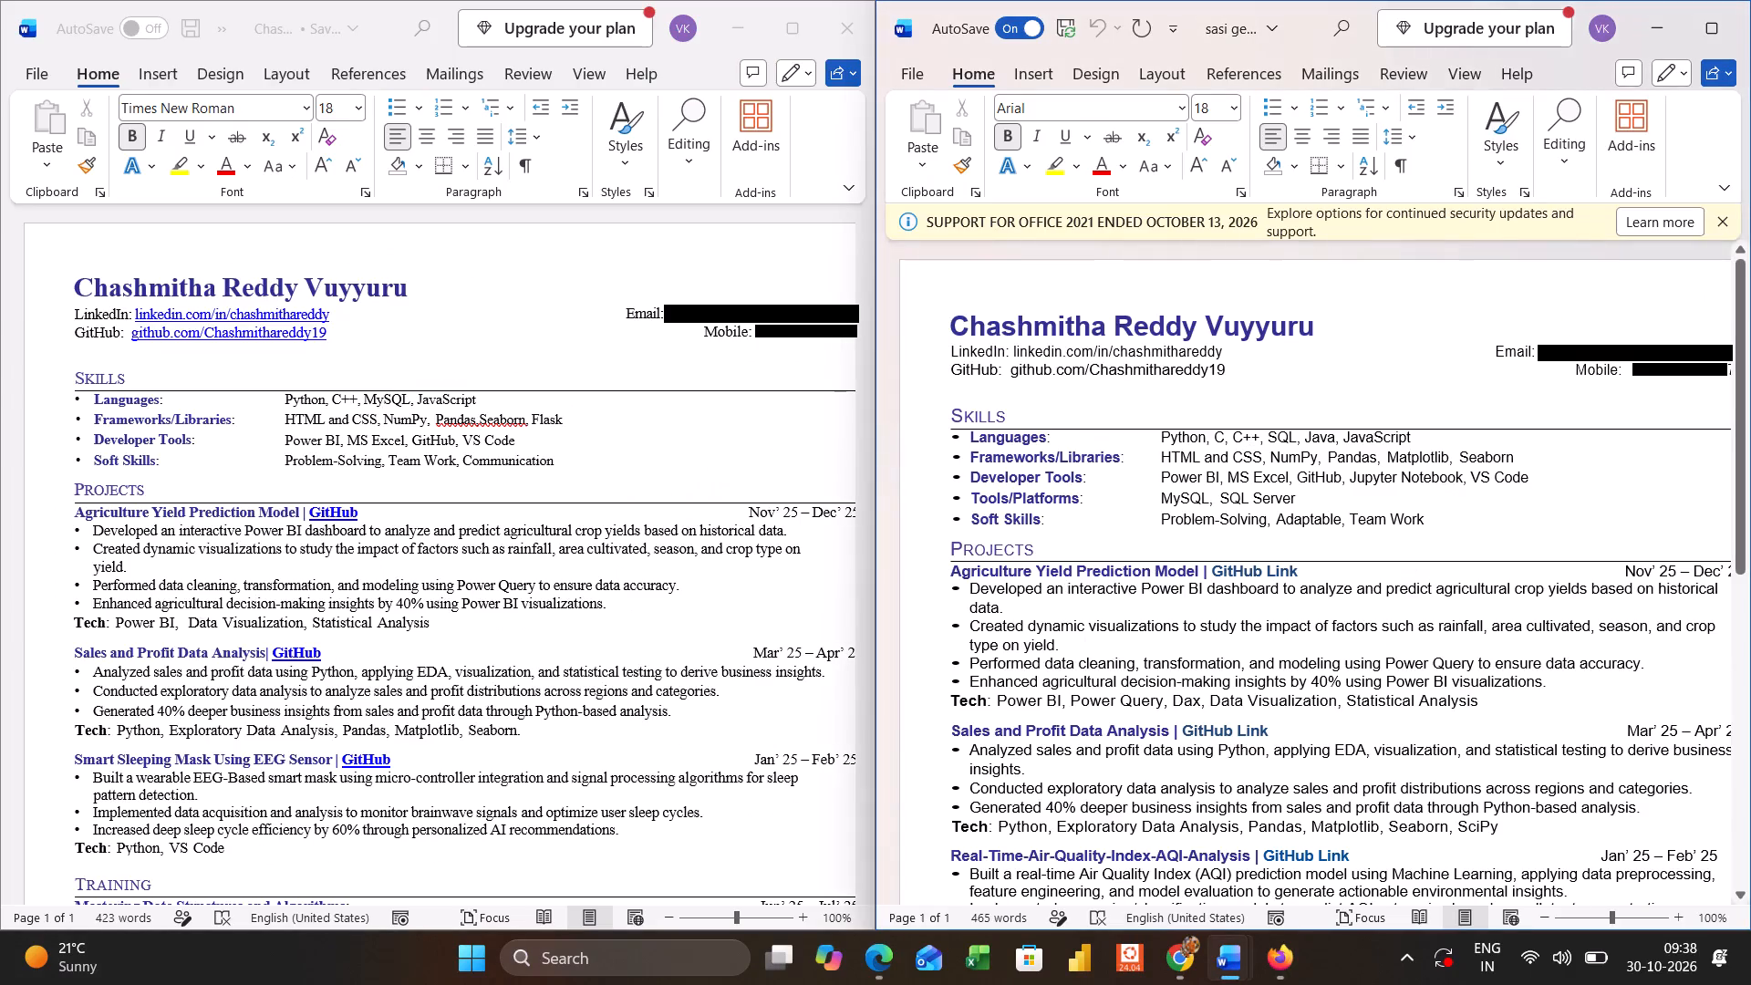
pyautogui.click(880, 947)
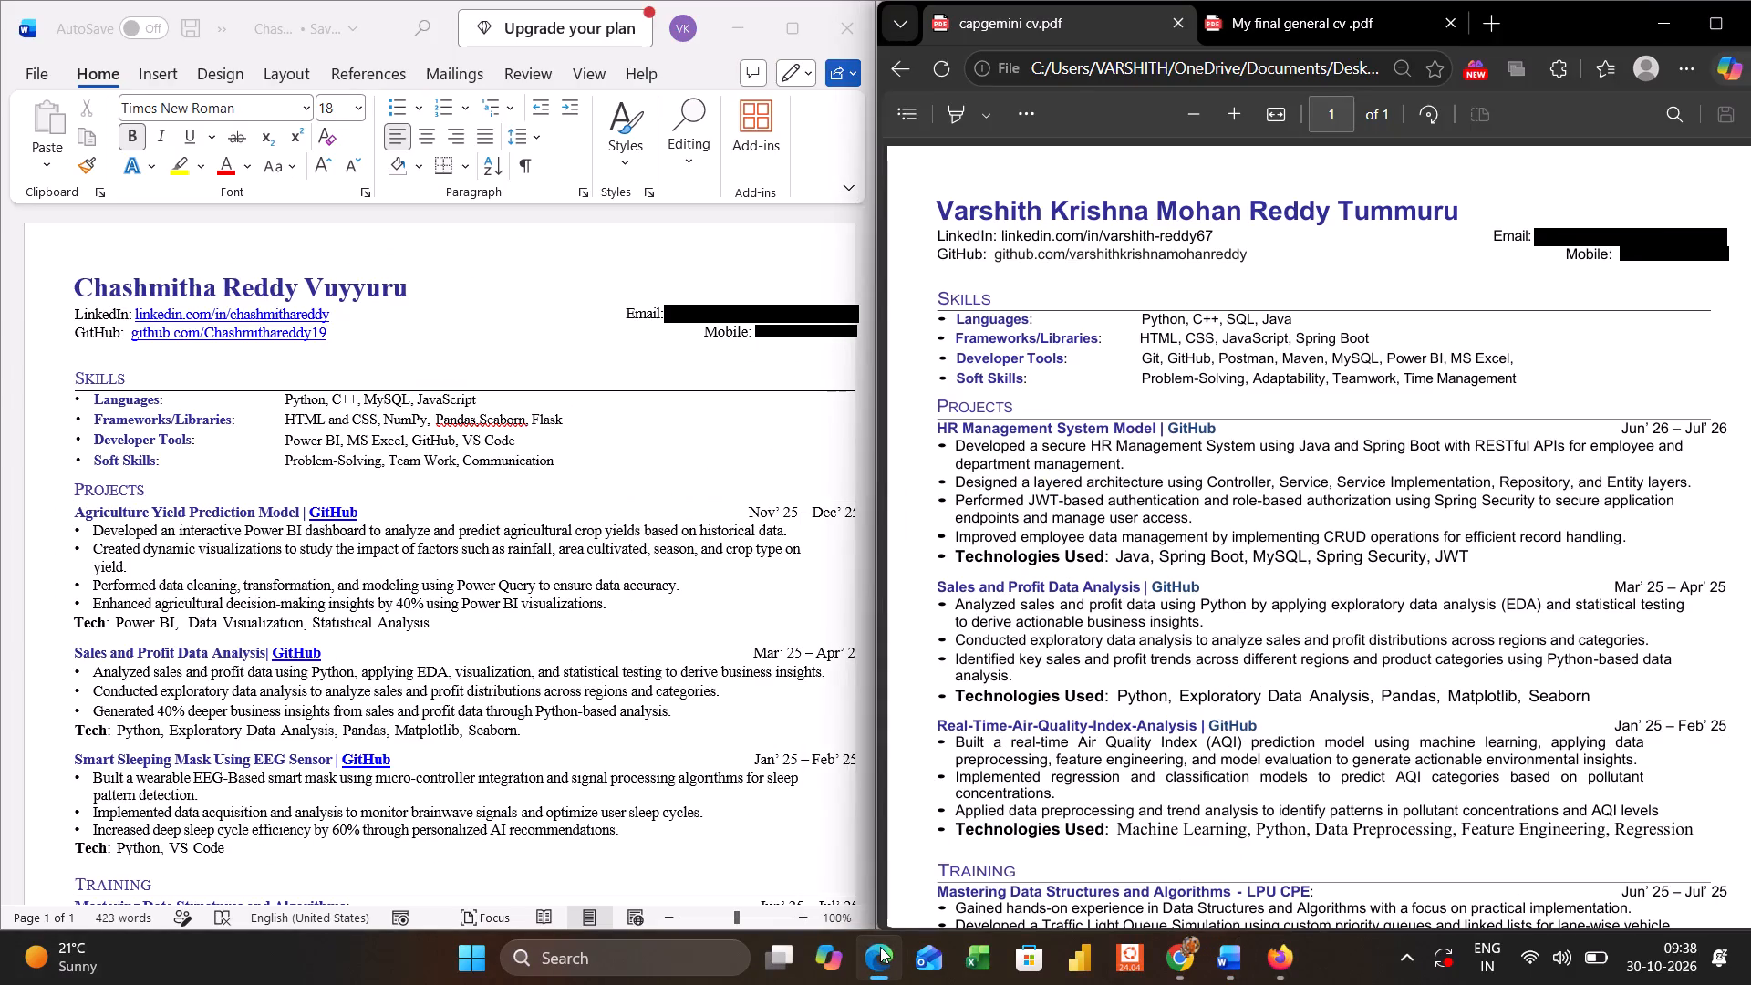
# Change the Languages line under Skills to "Python, C++, SQL, Java".
pyautogui.click(384, 395)
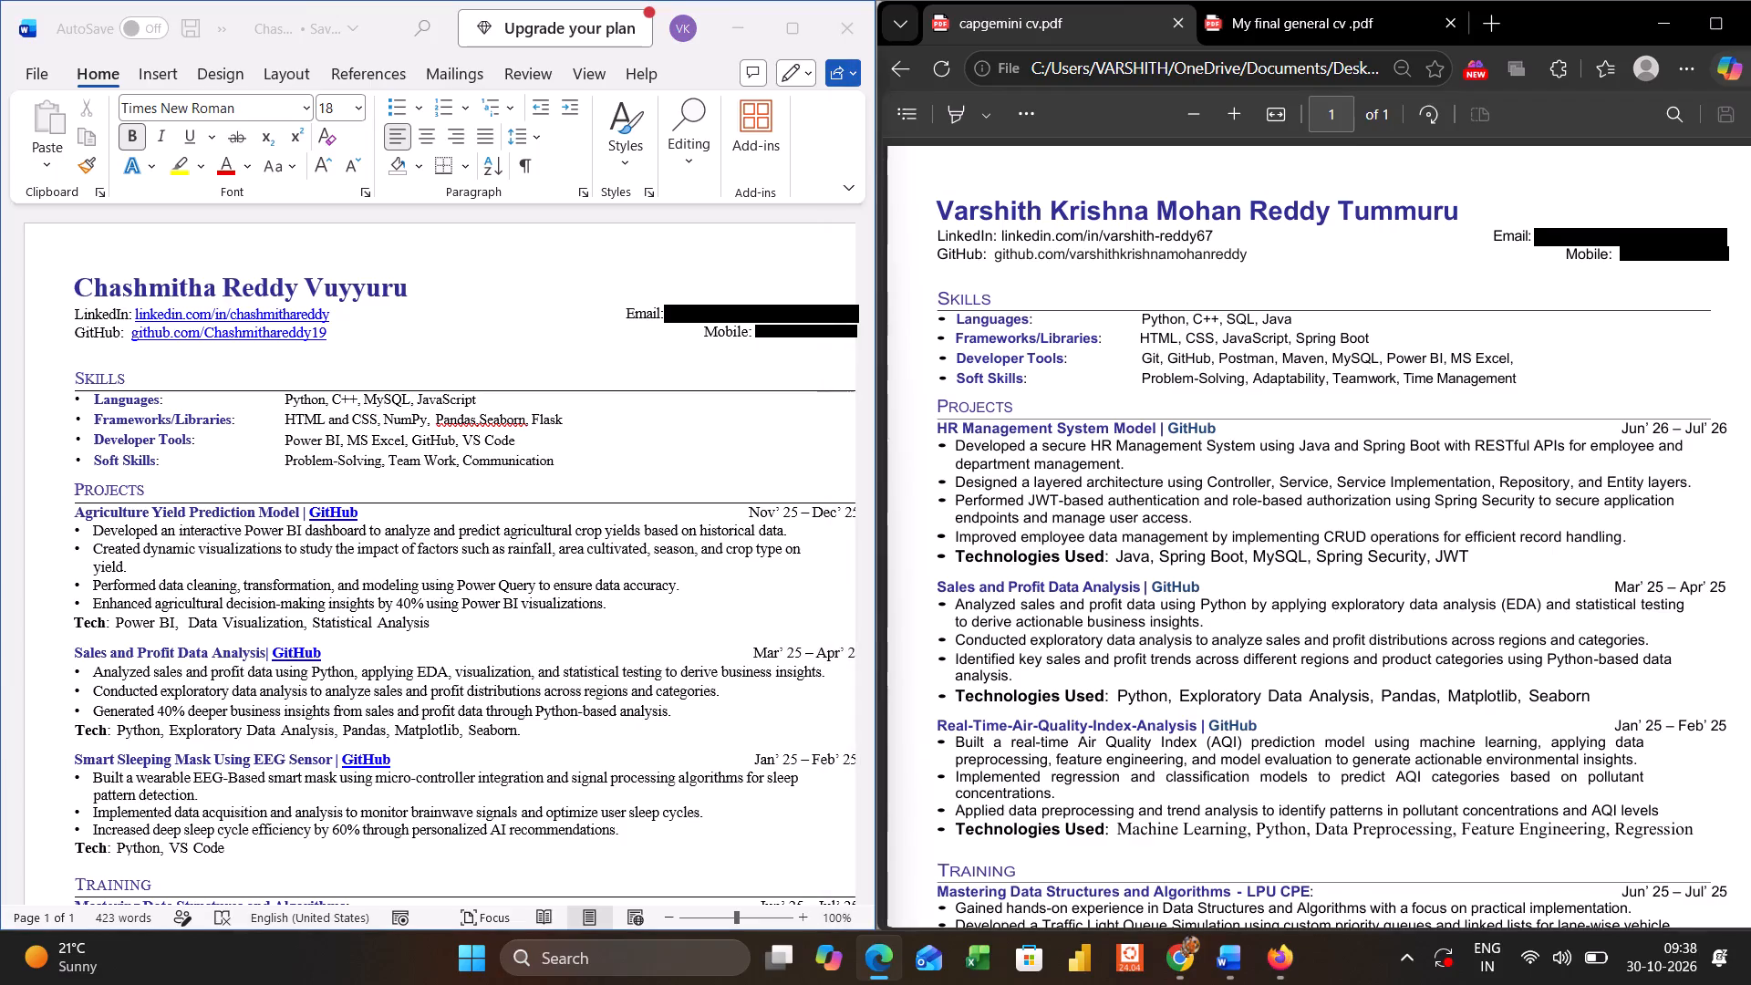
pyautogui.click(384, 395)
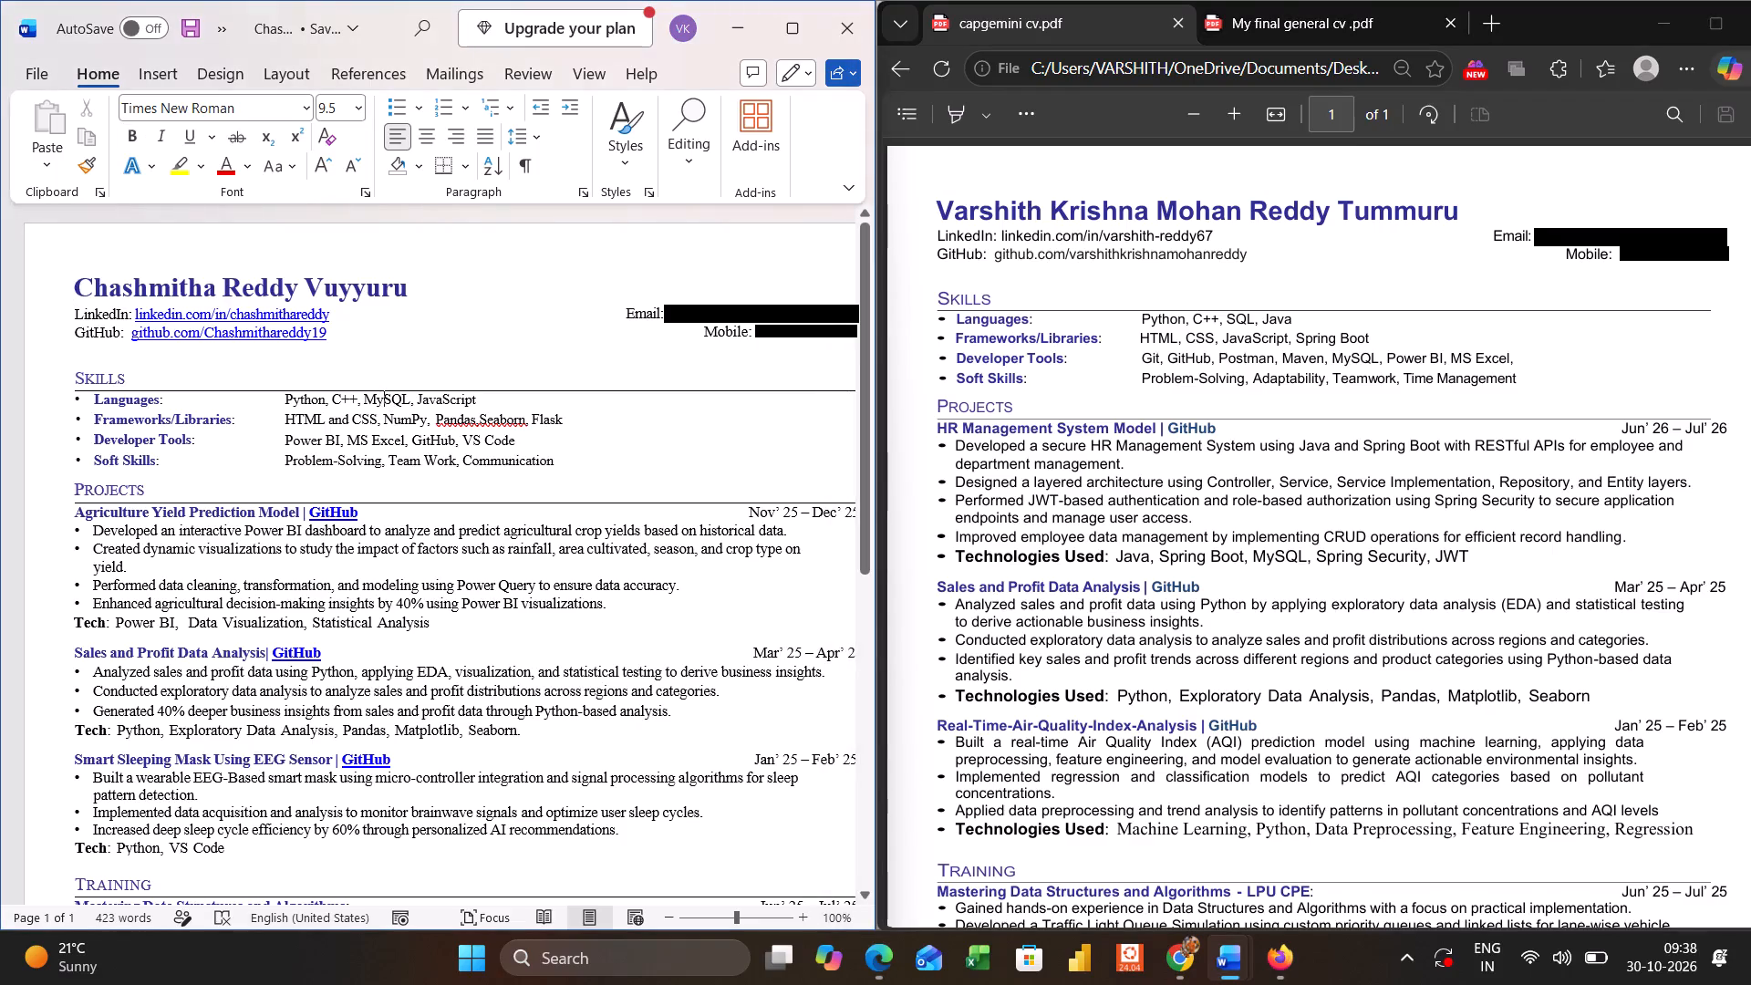
pyautogui.press('BackSpace')
pyautogui.press('BackSpace')
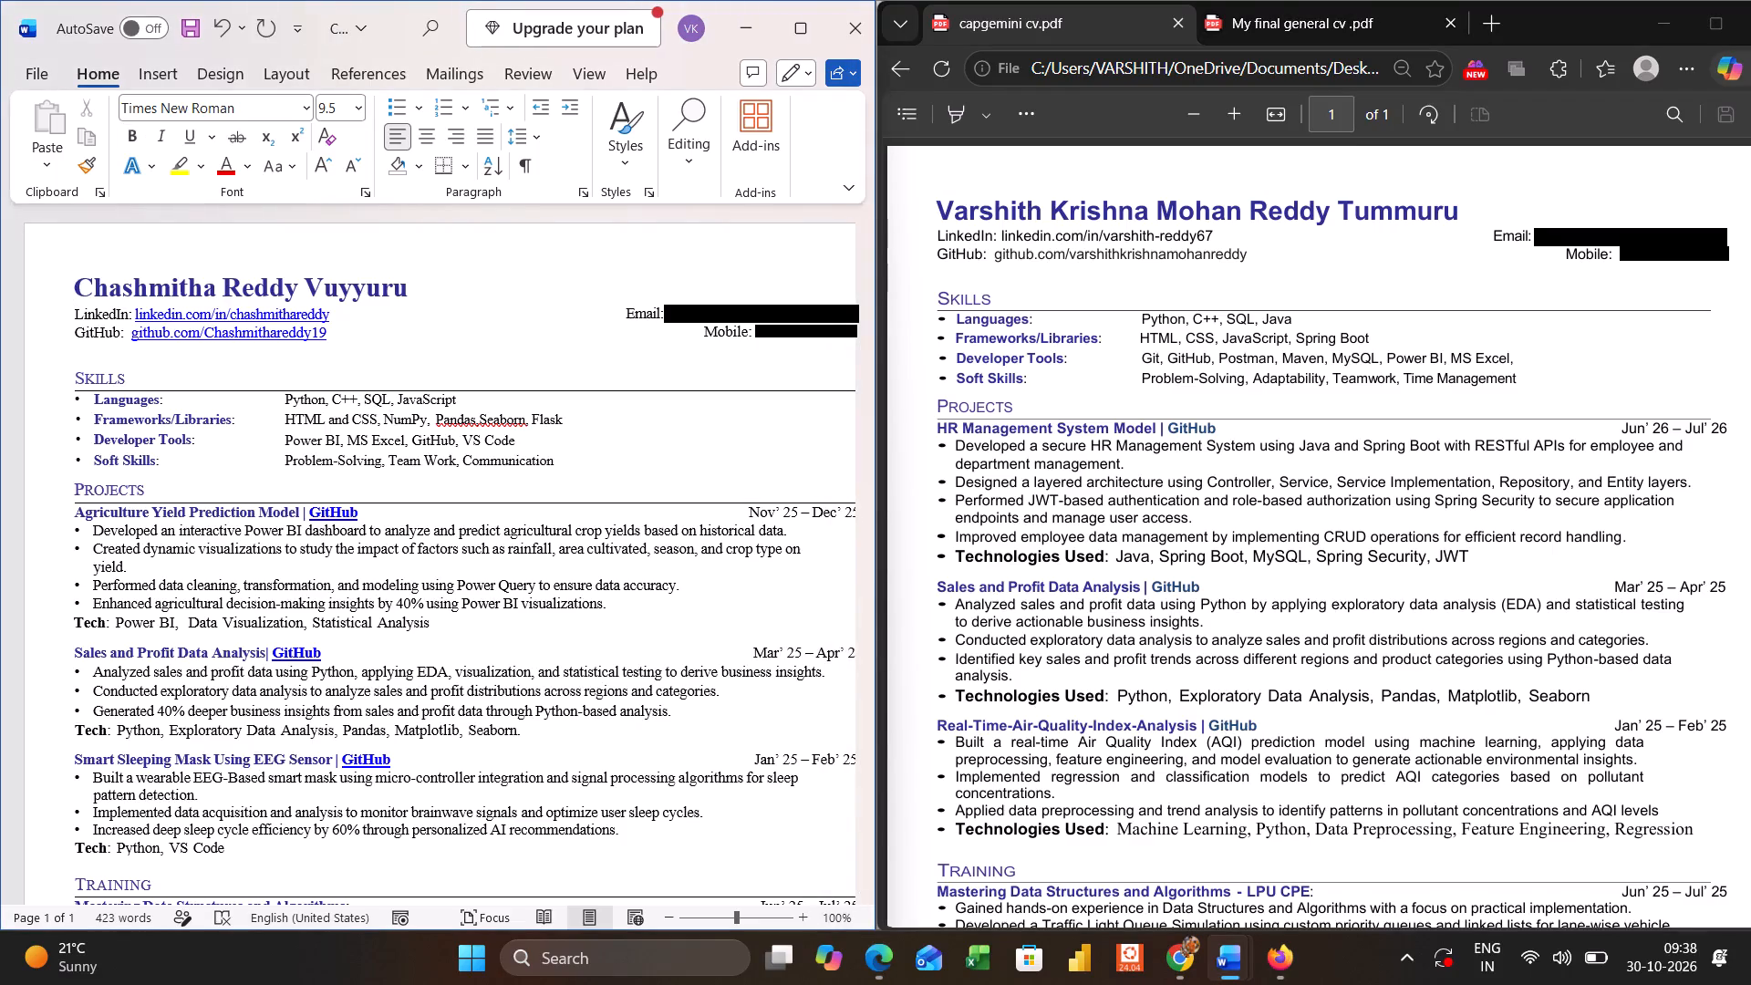
pyautogui.click(459, 398)
pyautogui.press('BackSpace')
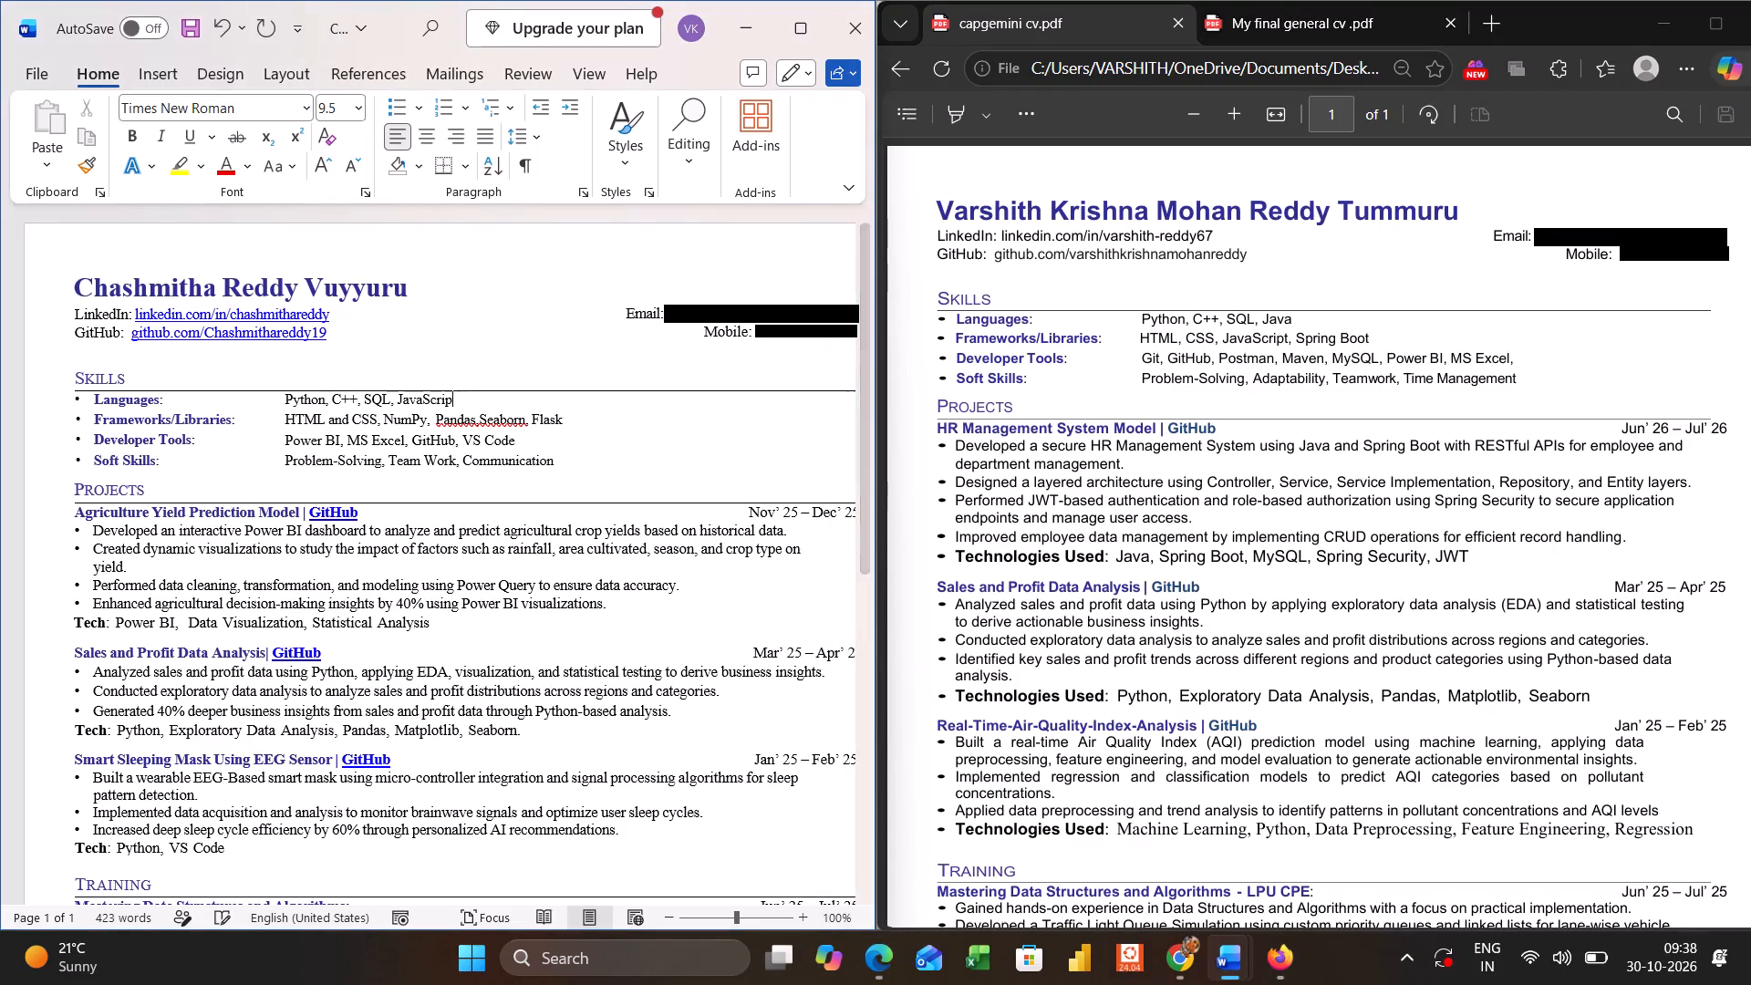
pyautogui.press('BackSpace')
pyautogui.press('BackSpace')
pyautogui.press('BackSpace')
pyautogui.press('BackSpace')
pyautogui.press('BackSpace')
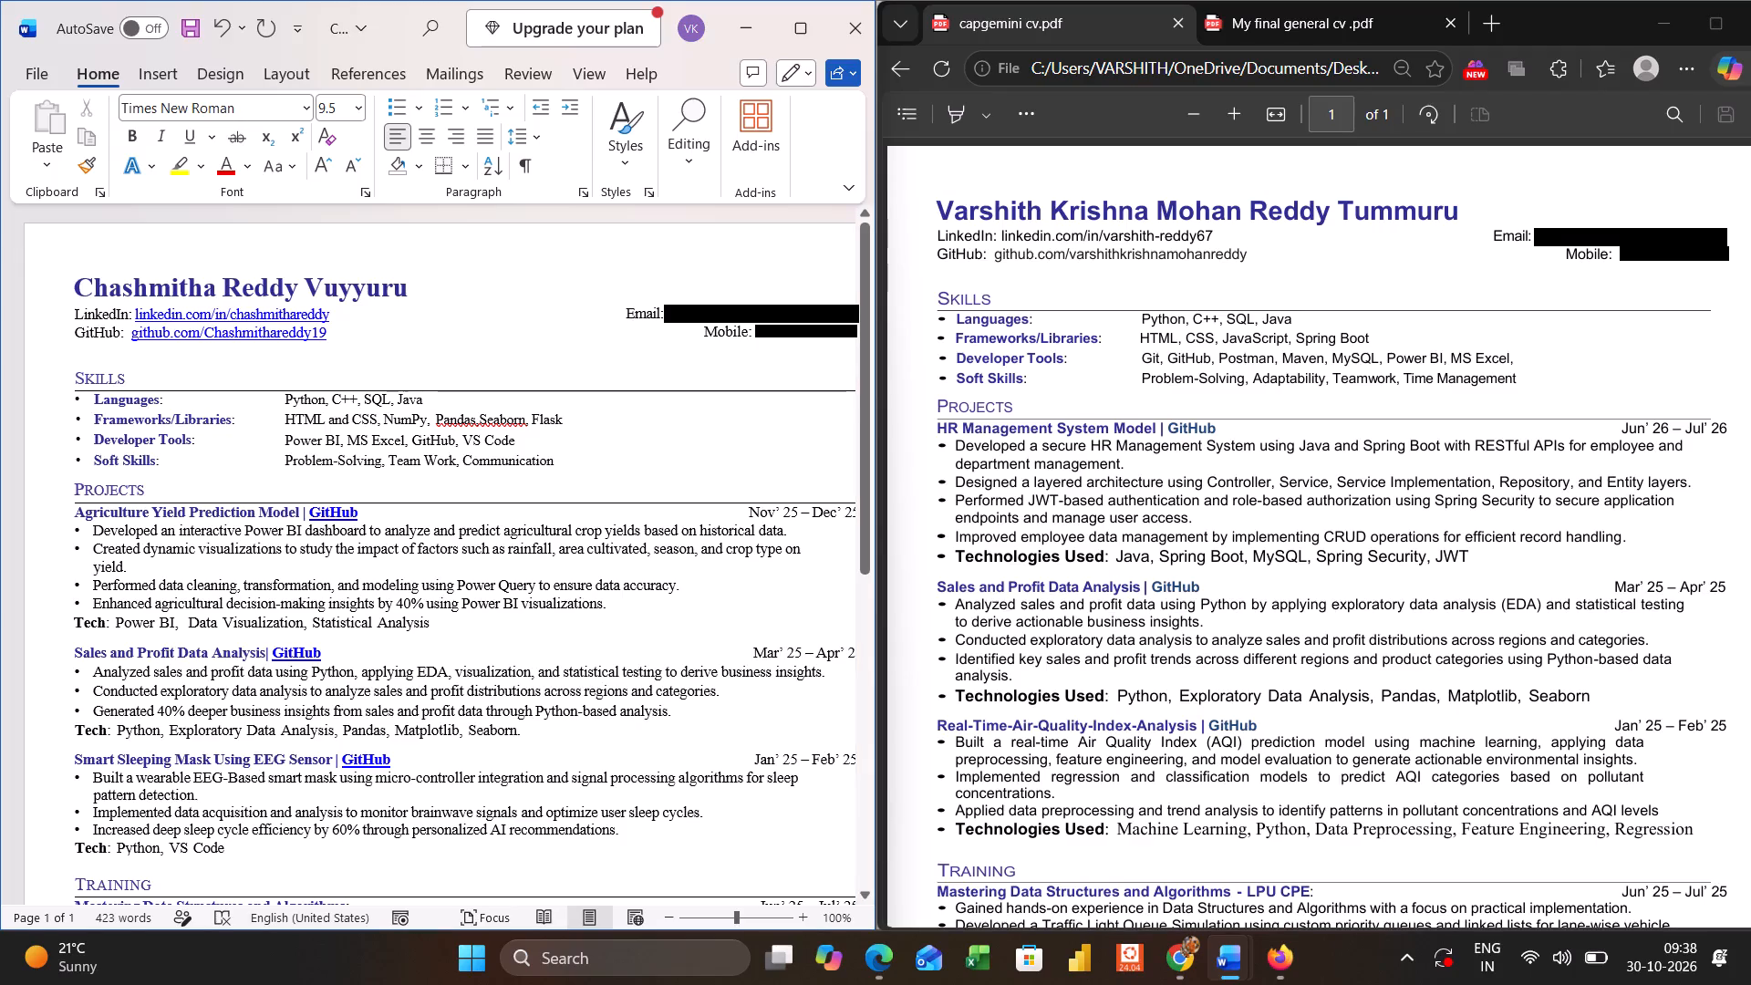
# In the Frameworks/Libraries line, replace "and" between HTML and CSS with a comma and add a space before Seaborn.
pyautogui.click(346, 417)
pyautogui.press('BackSpace')
pyautogui.press('BackSpace')
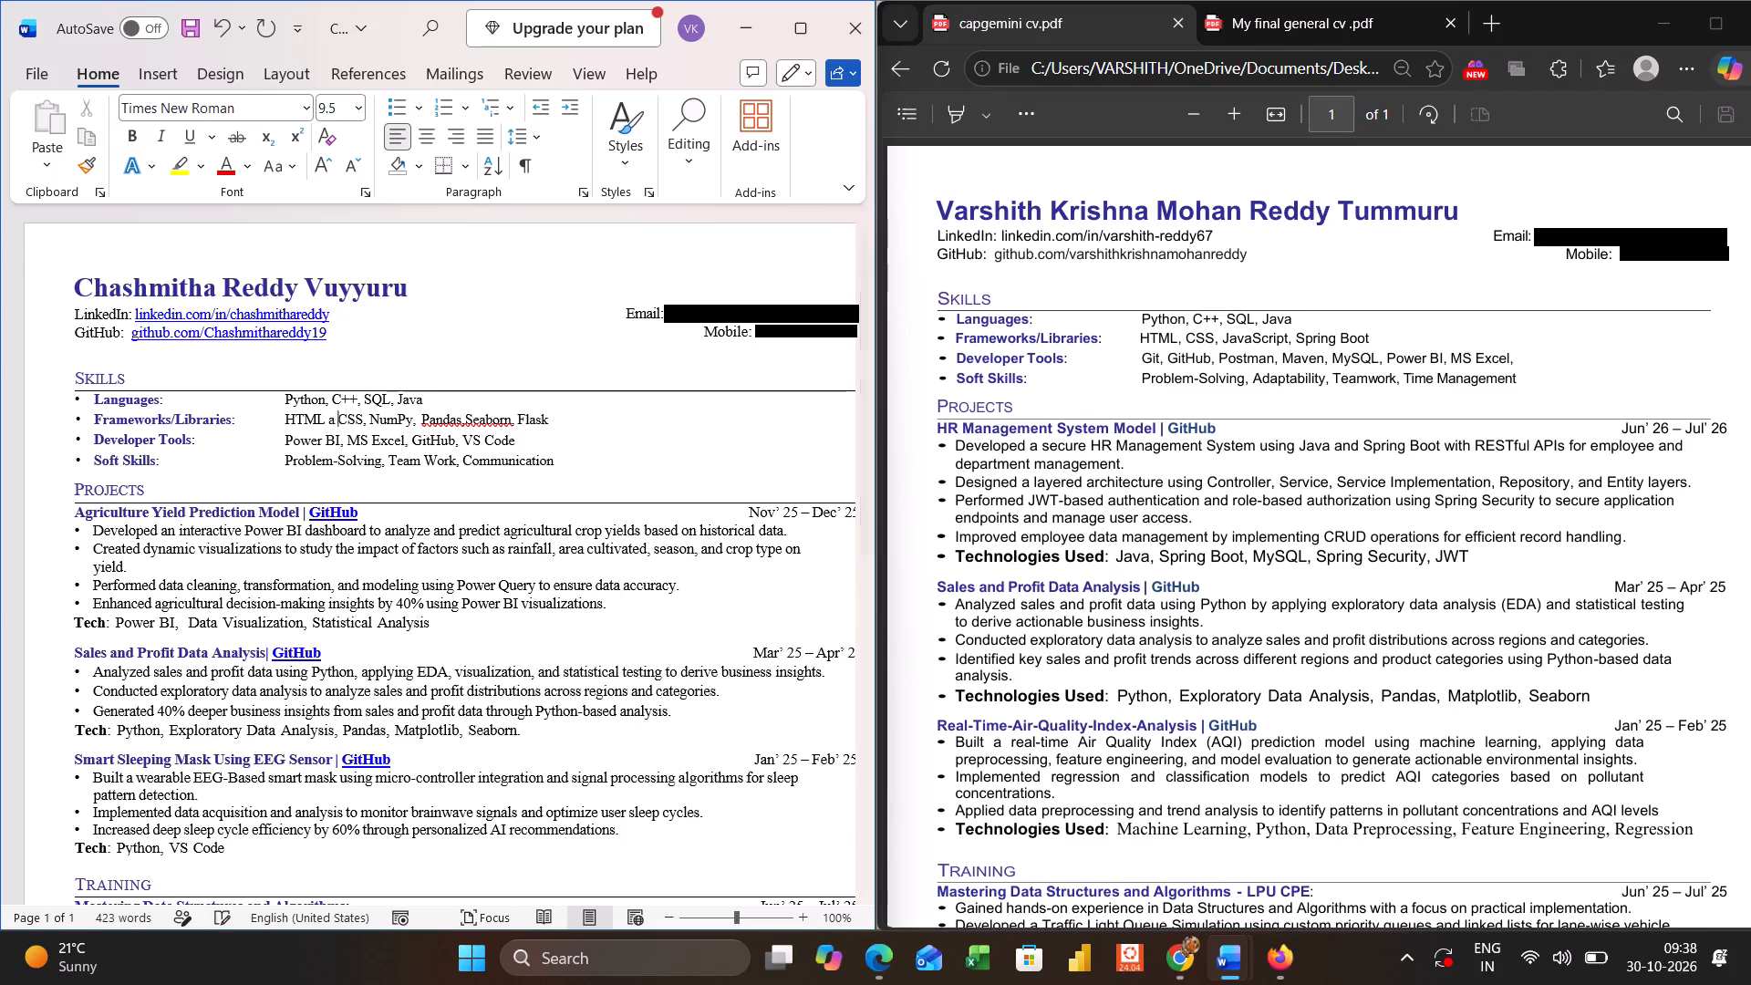
pyautogui.press('BackSpace')
pyautogui.press('BackSpace')
pyautogui.press(',')
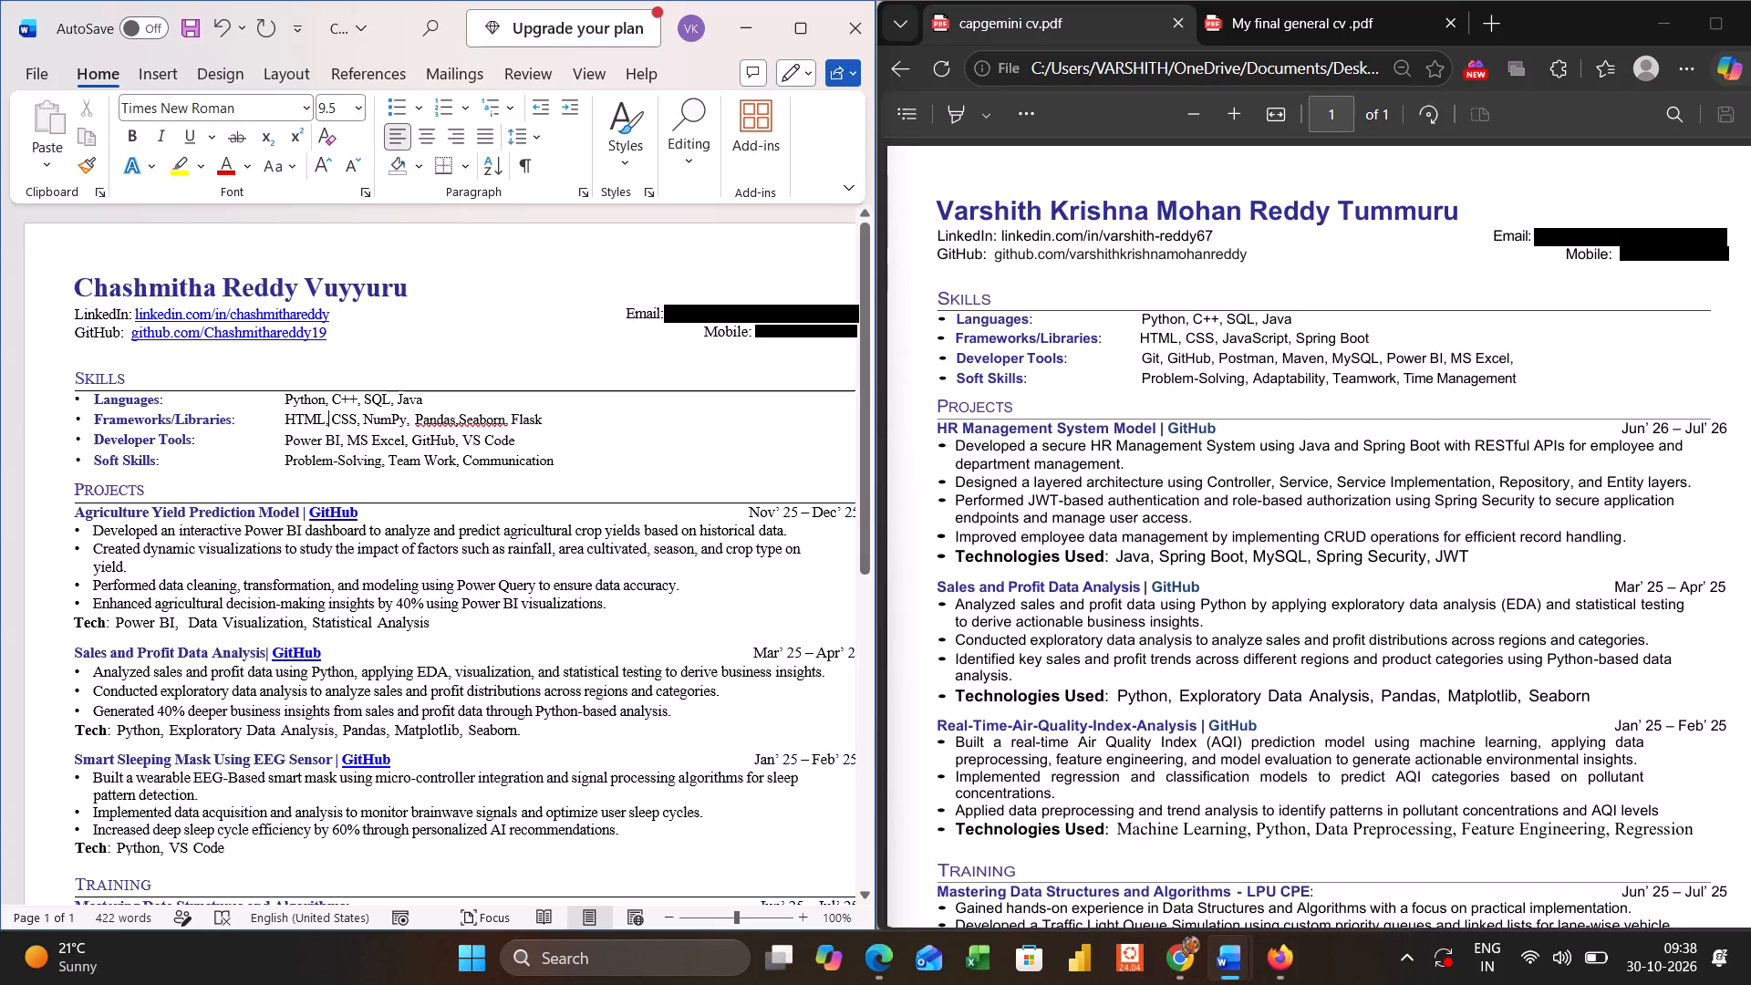
pyautogui.click(461, 414)
pyautogui.press('space')
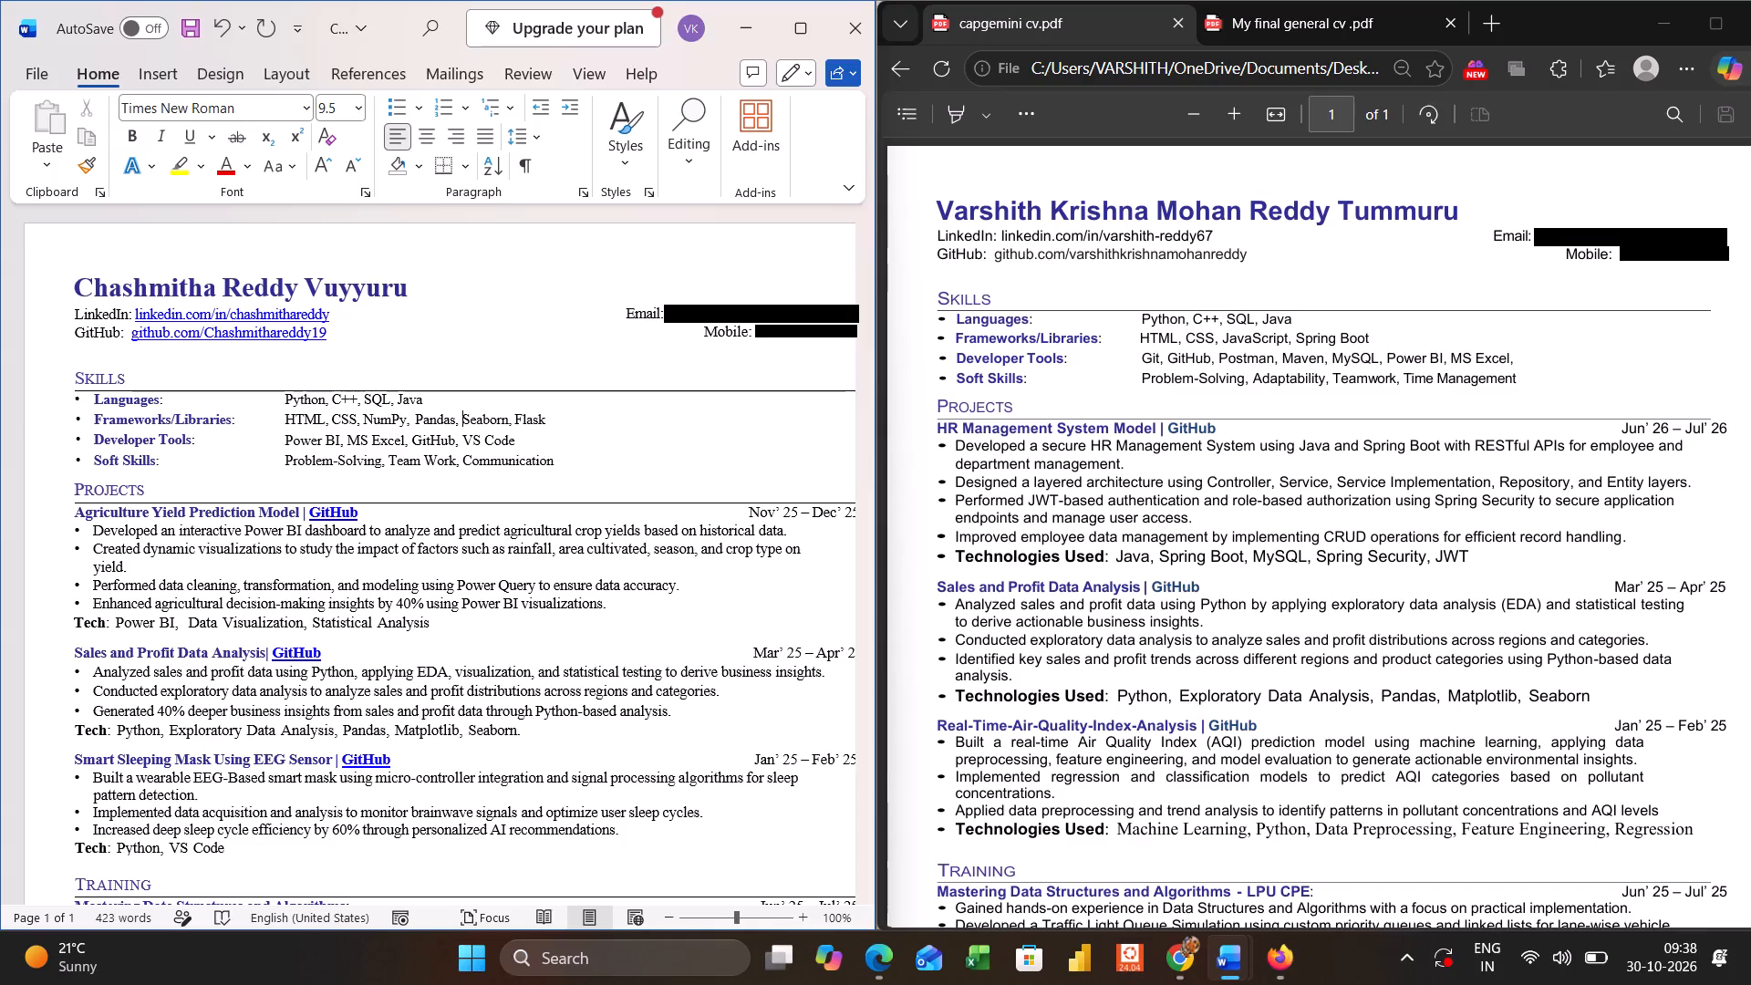
# Delete Flask from the Frameworks/Libraries line and realign the Developer Tools entries on their own line, starting with Power BI.
pyautogui.click(550, 423)
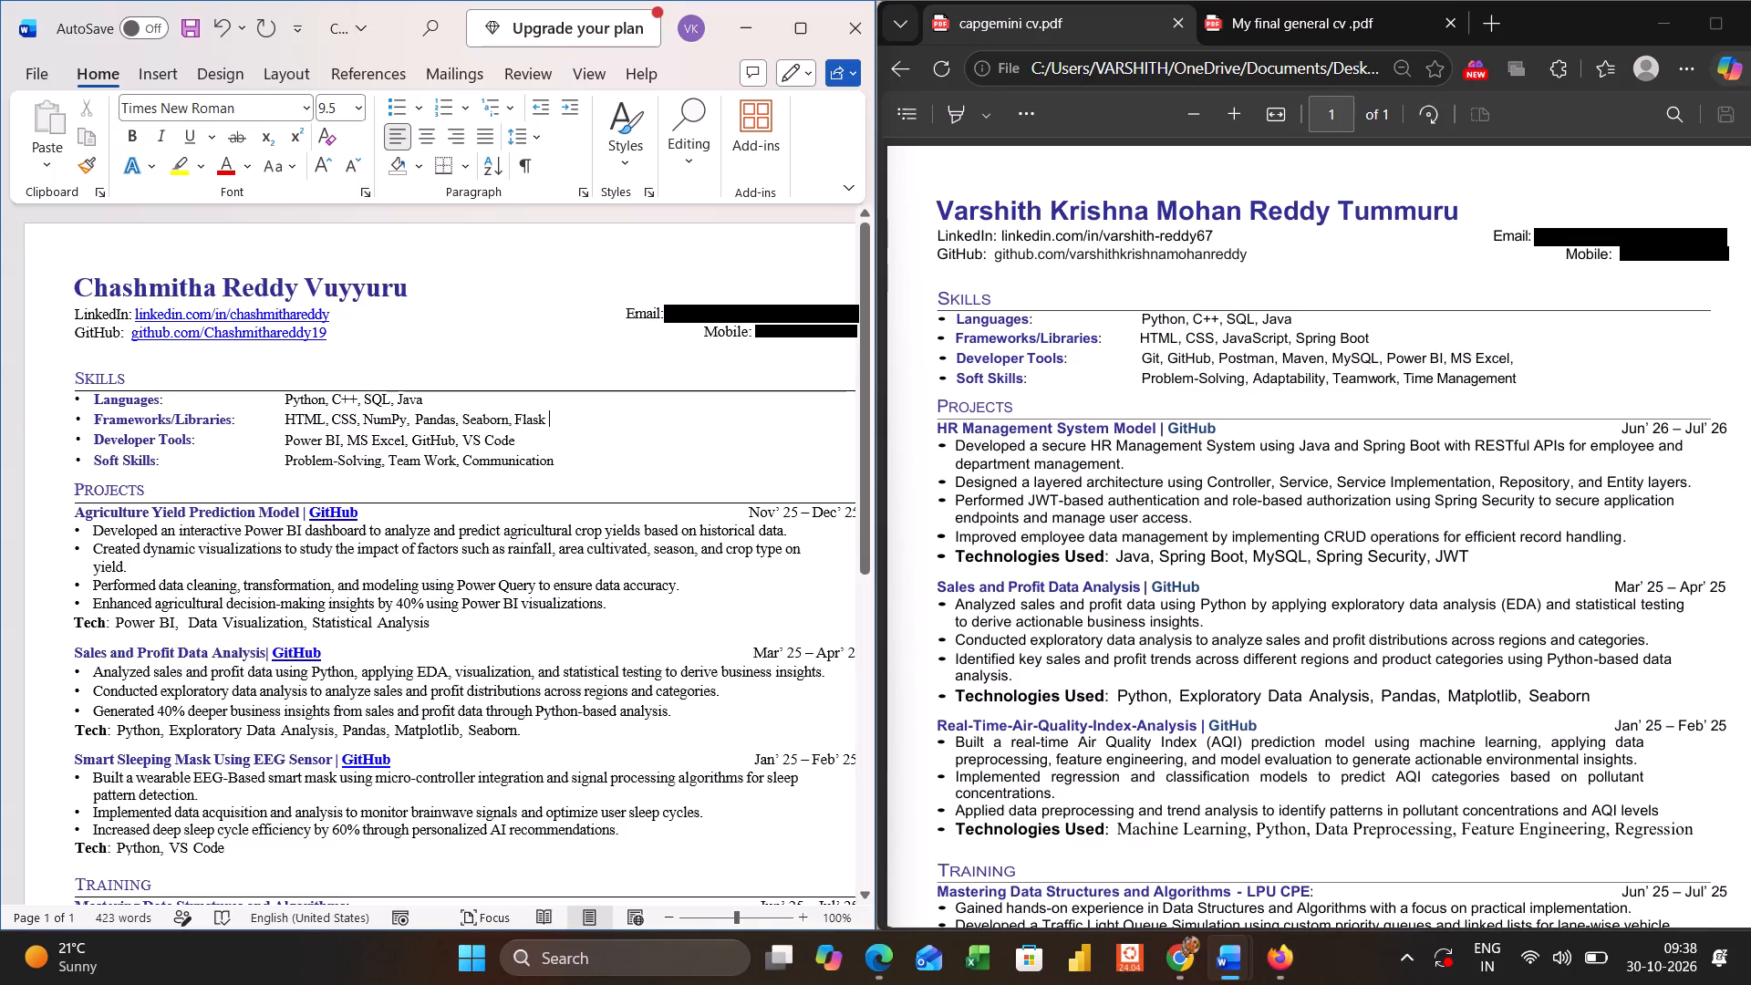
pyautogui.press('Left')
pyautogui.press('BackSpace')
pyautogui.press('BackSpace')
pyautogui.press('BackSpace')
pyautogui.press('BackSpace')
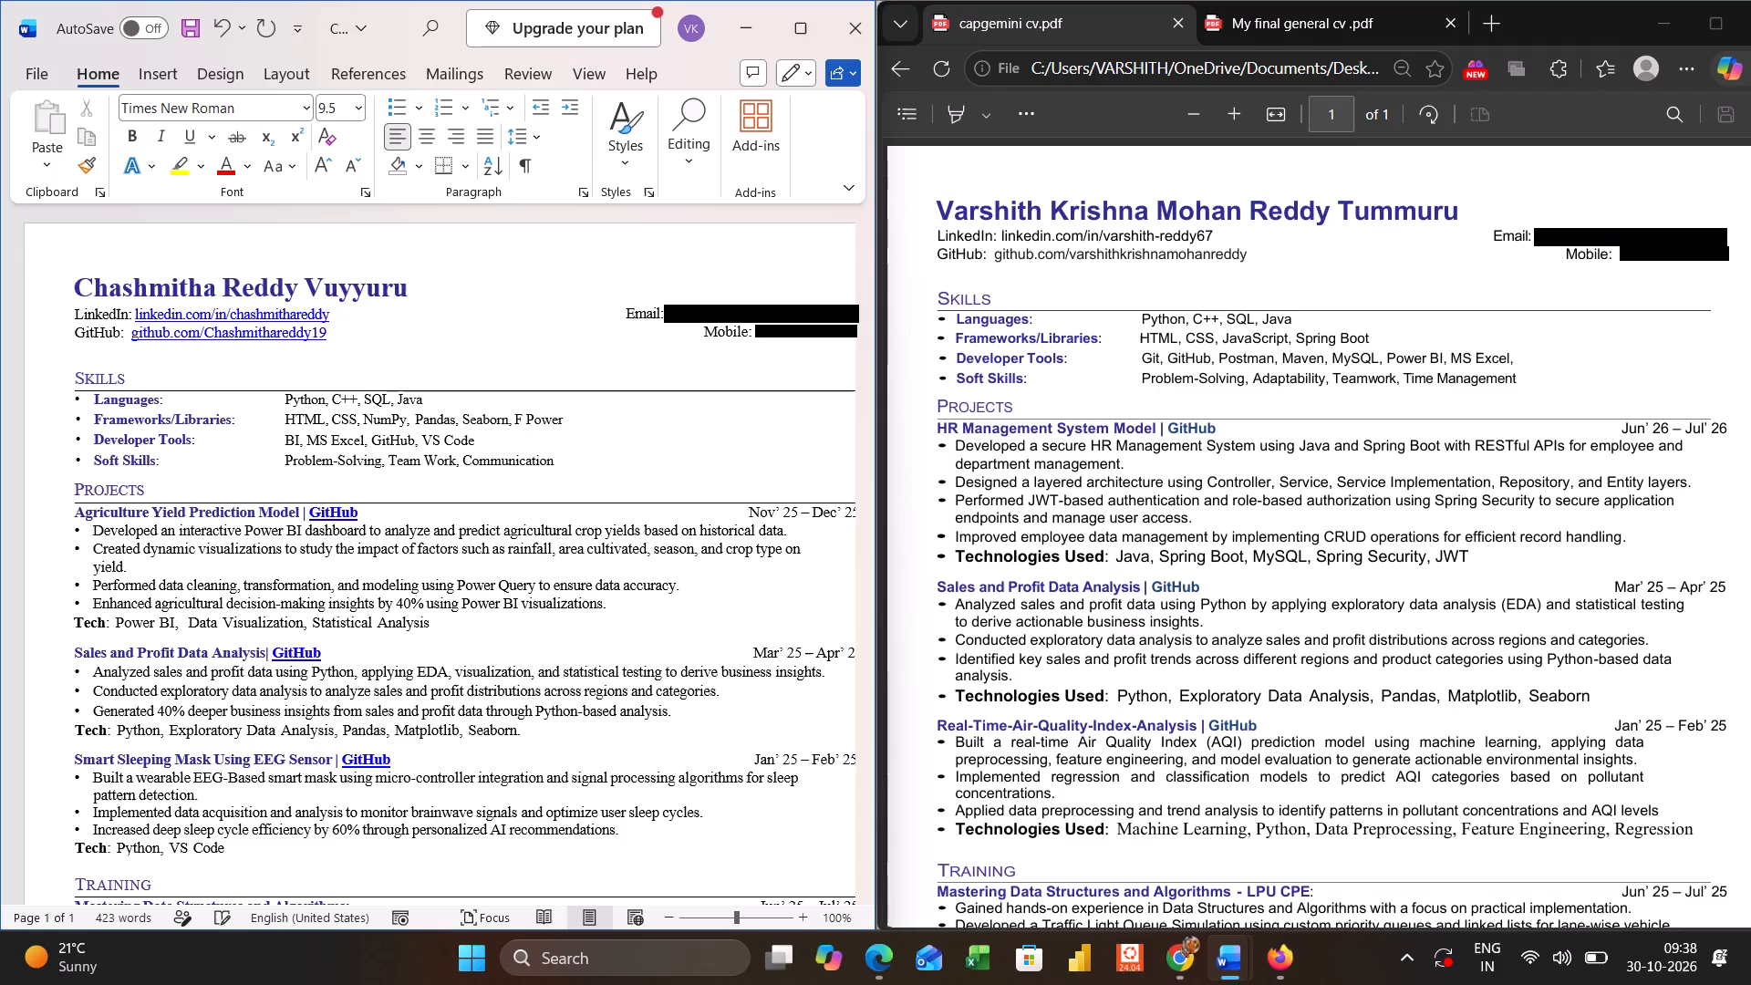
pyautogui.press('BackSpace')
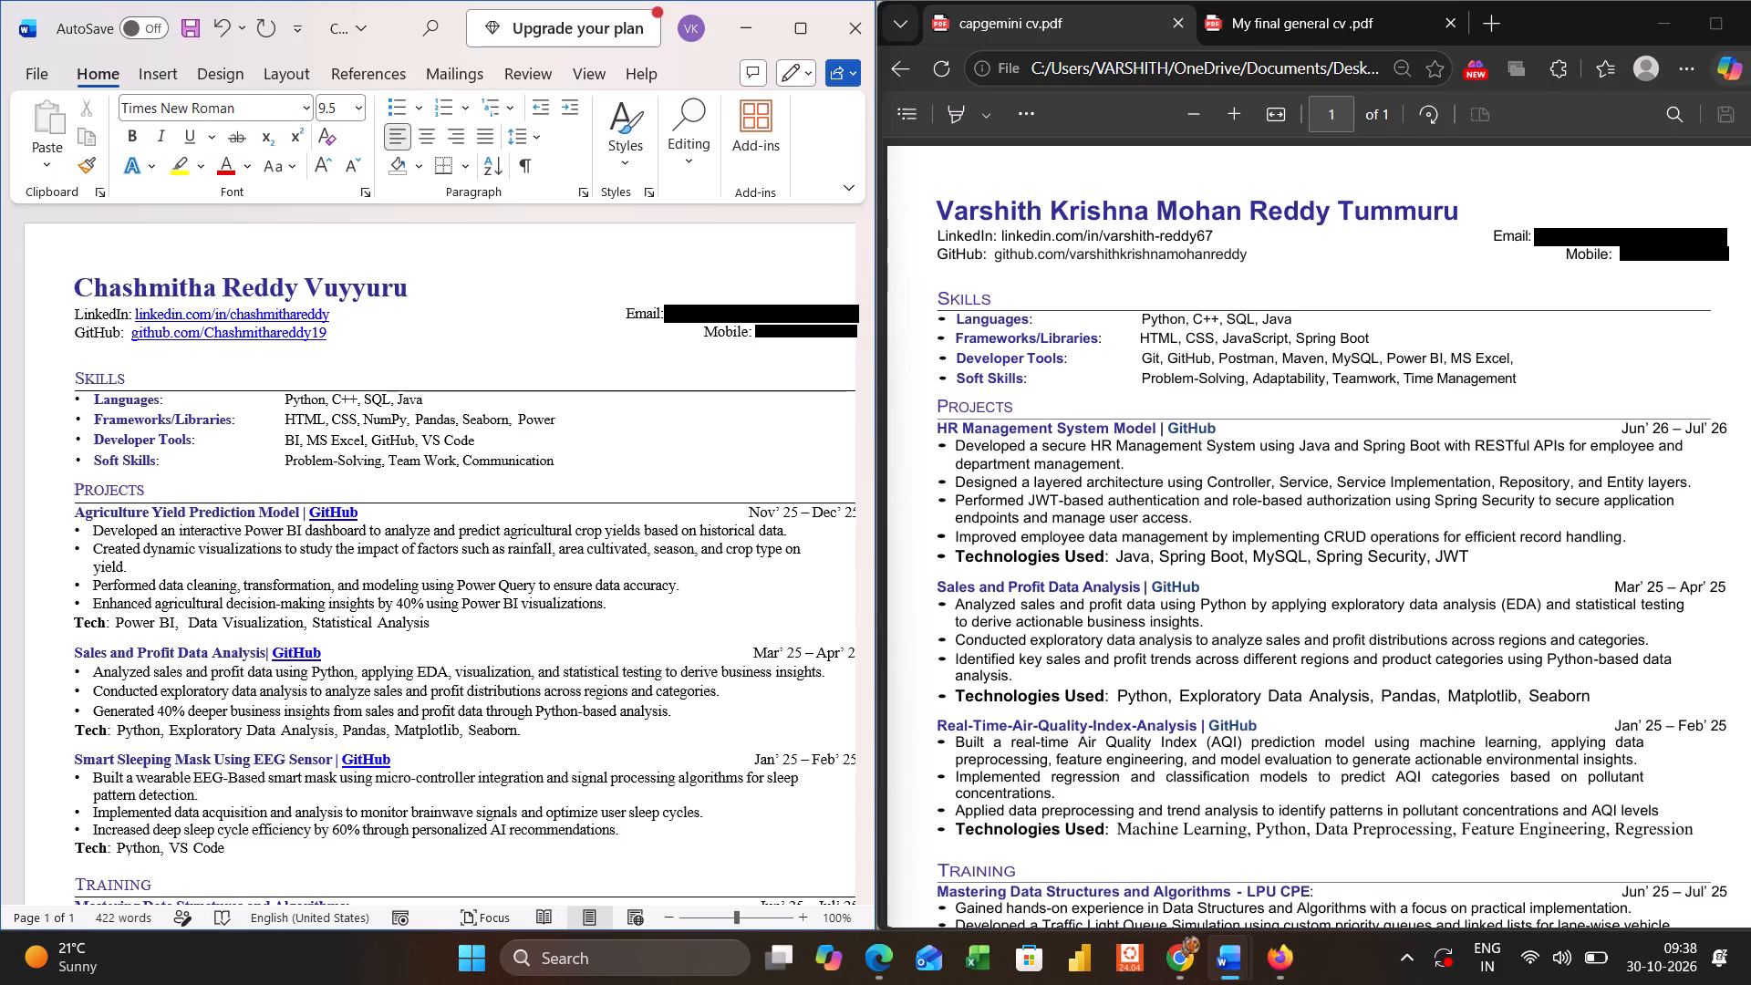
pyautogui.press('Return')
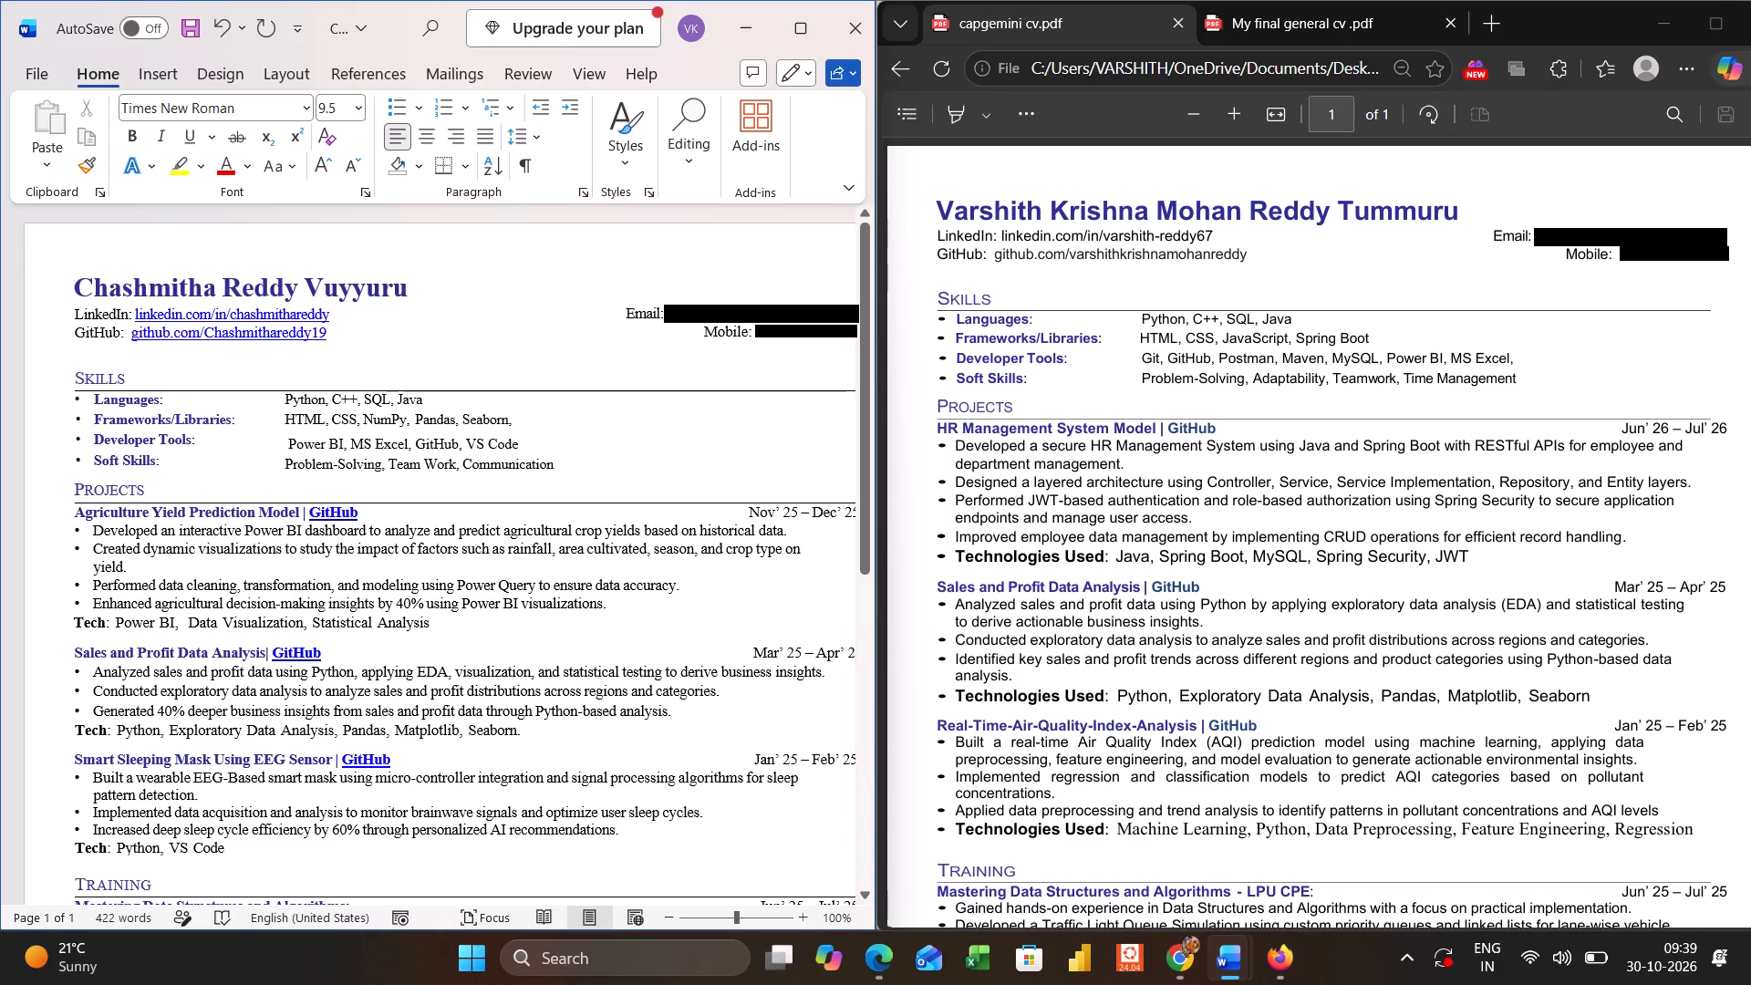
pyautogui.press('BackSpace')
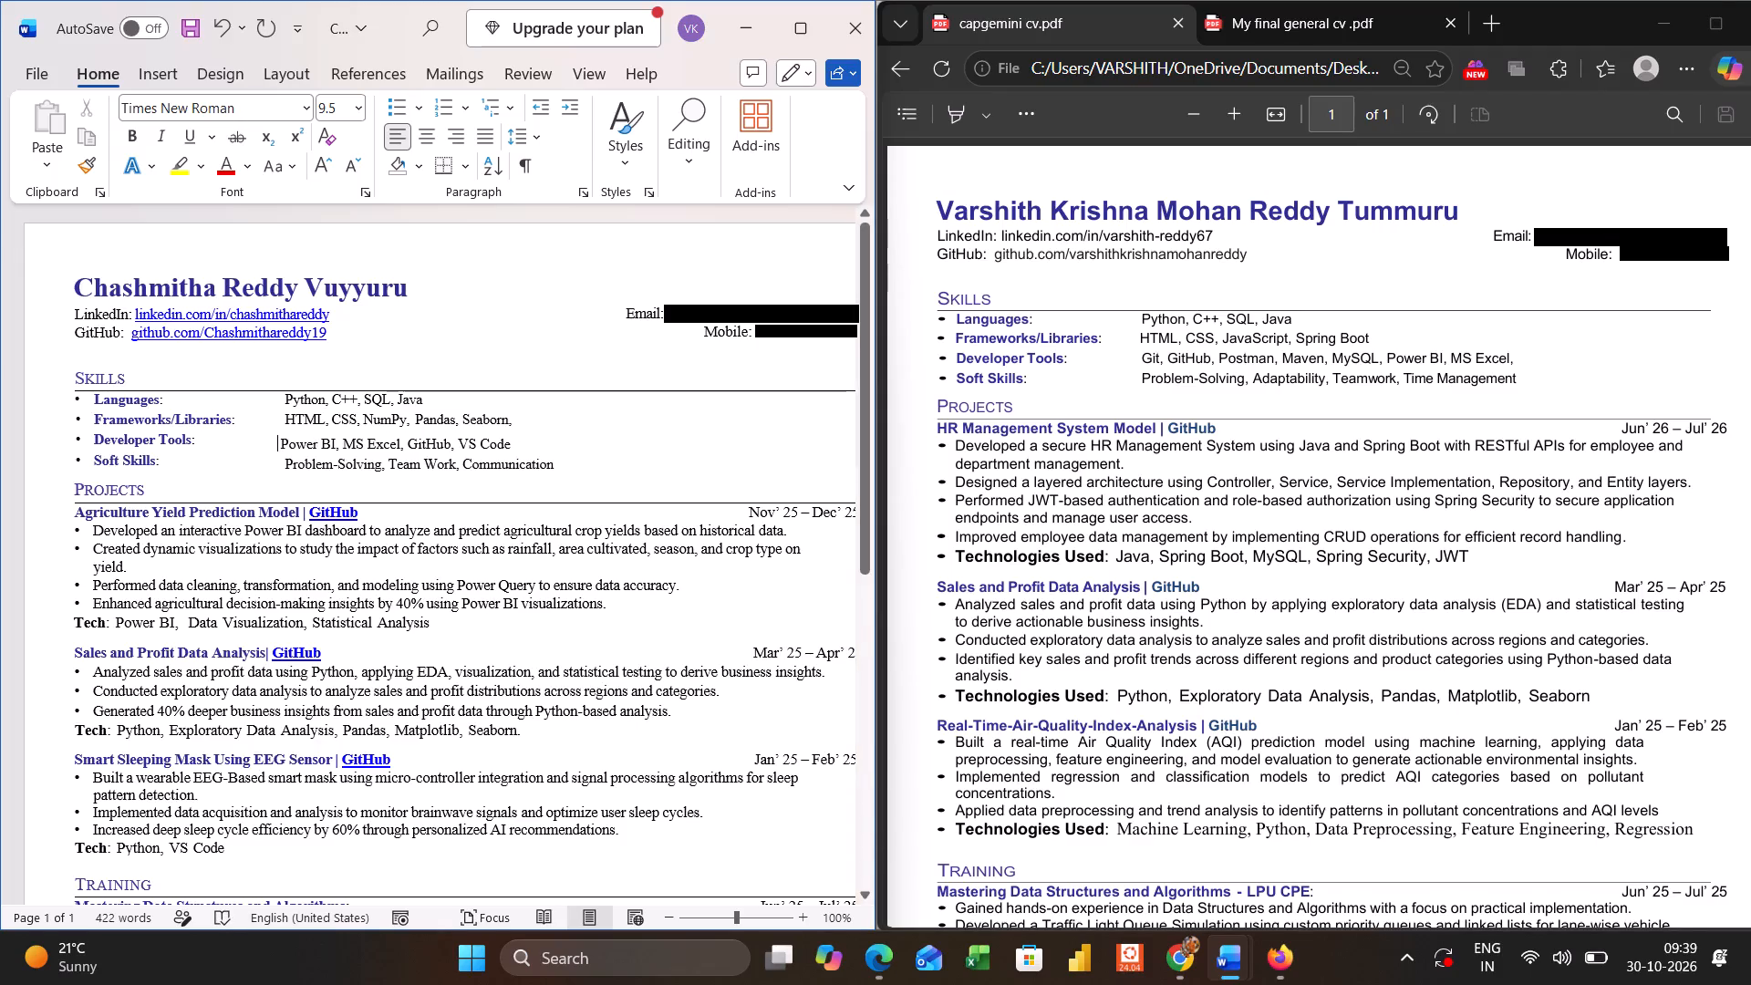
pyautogui.press('space')
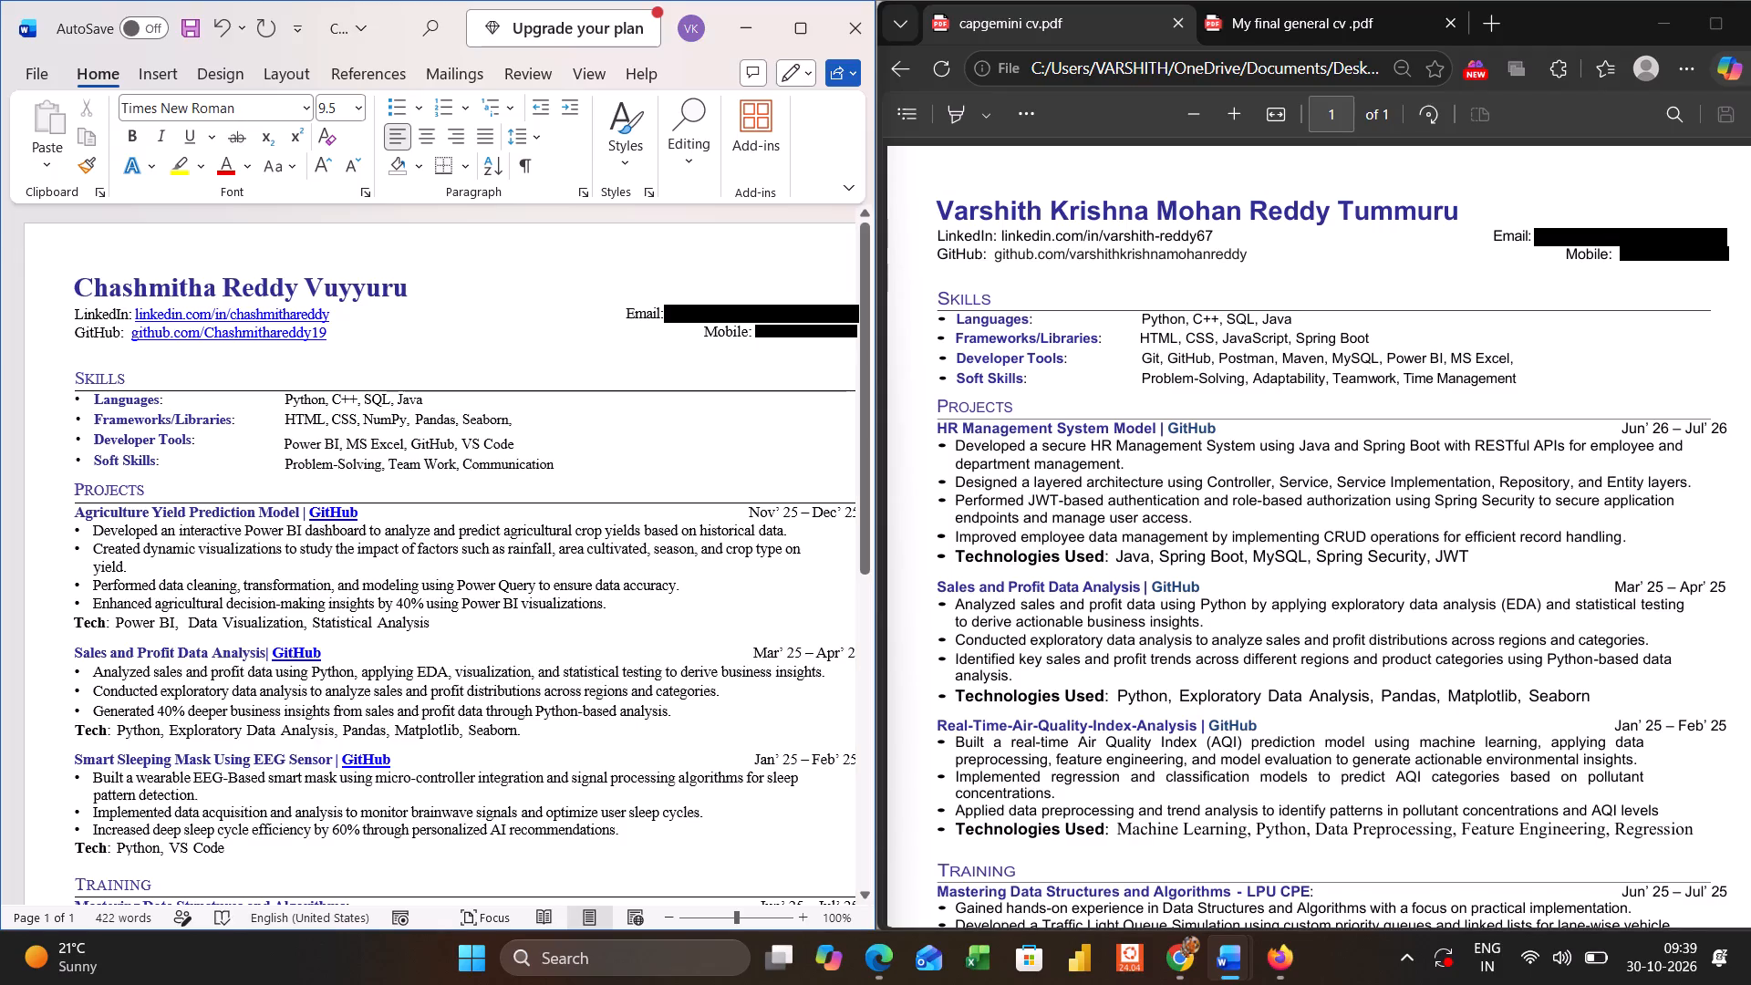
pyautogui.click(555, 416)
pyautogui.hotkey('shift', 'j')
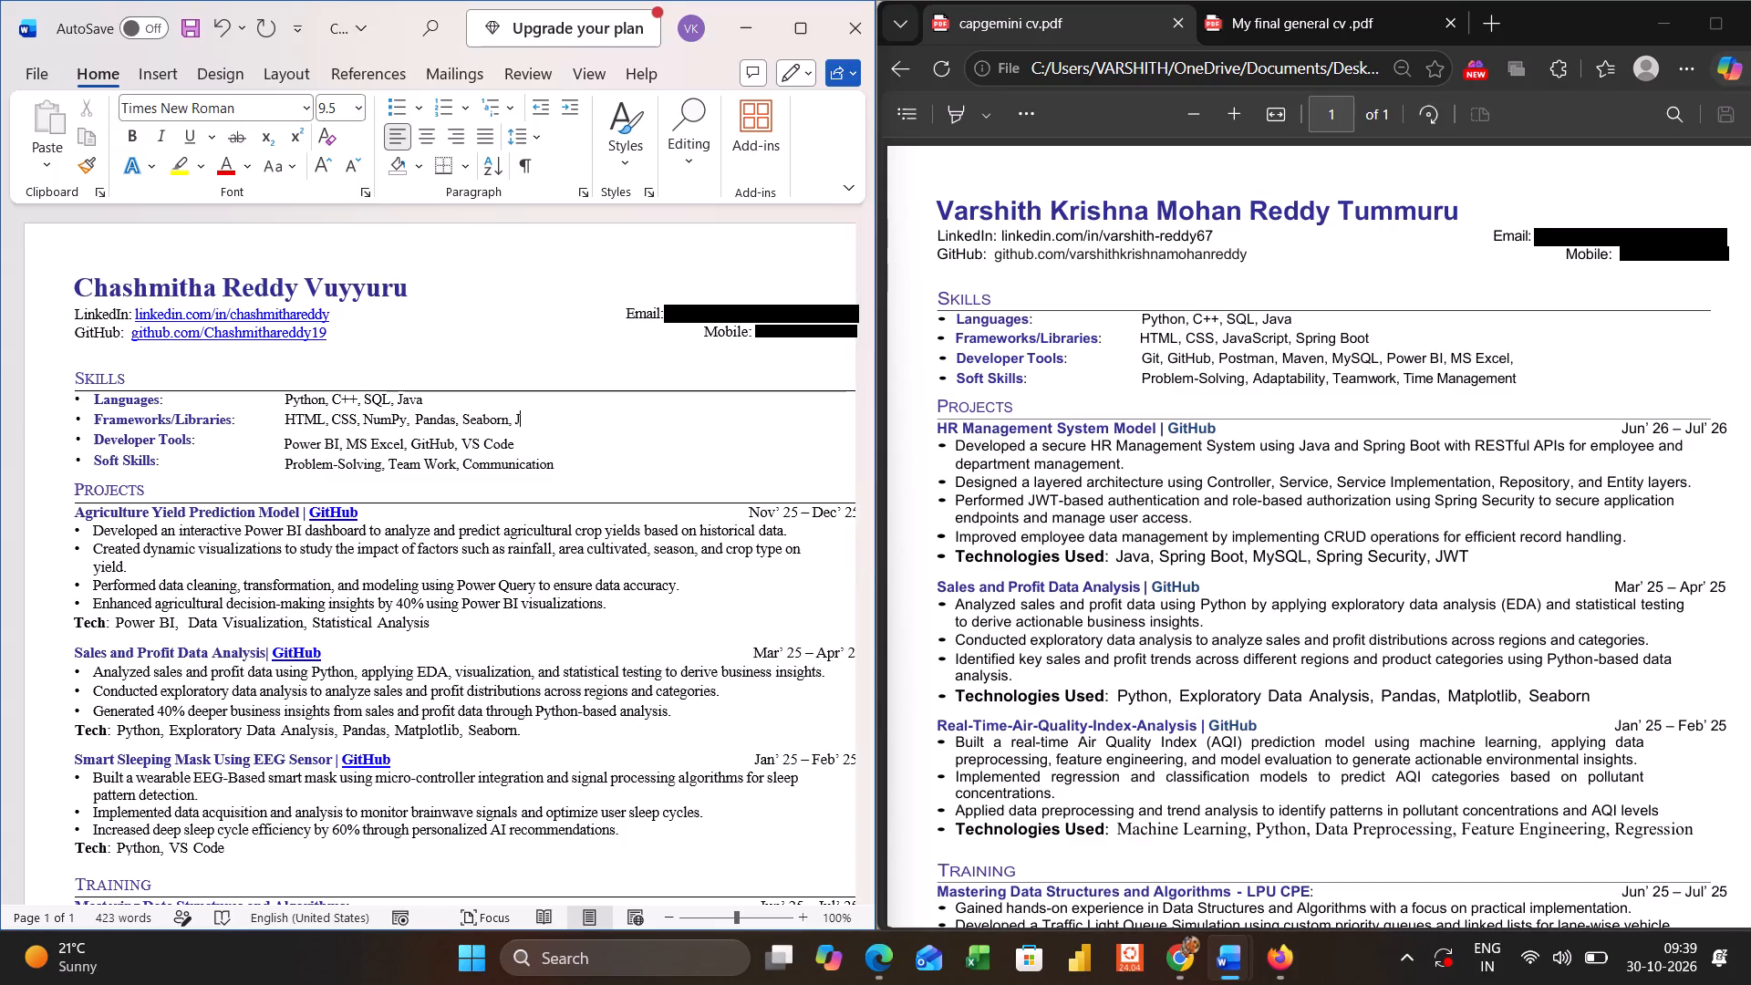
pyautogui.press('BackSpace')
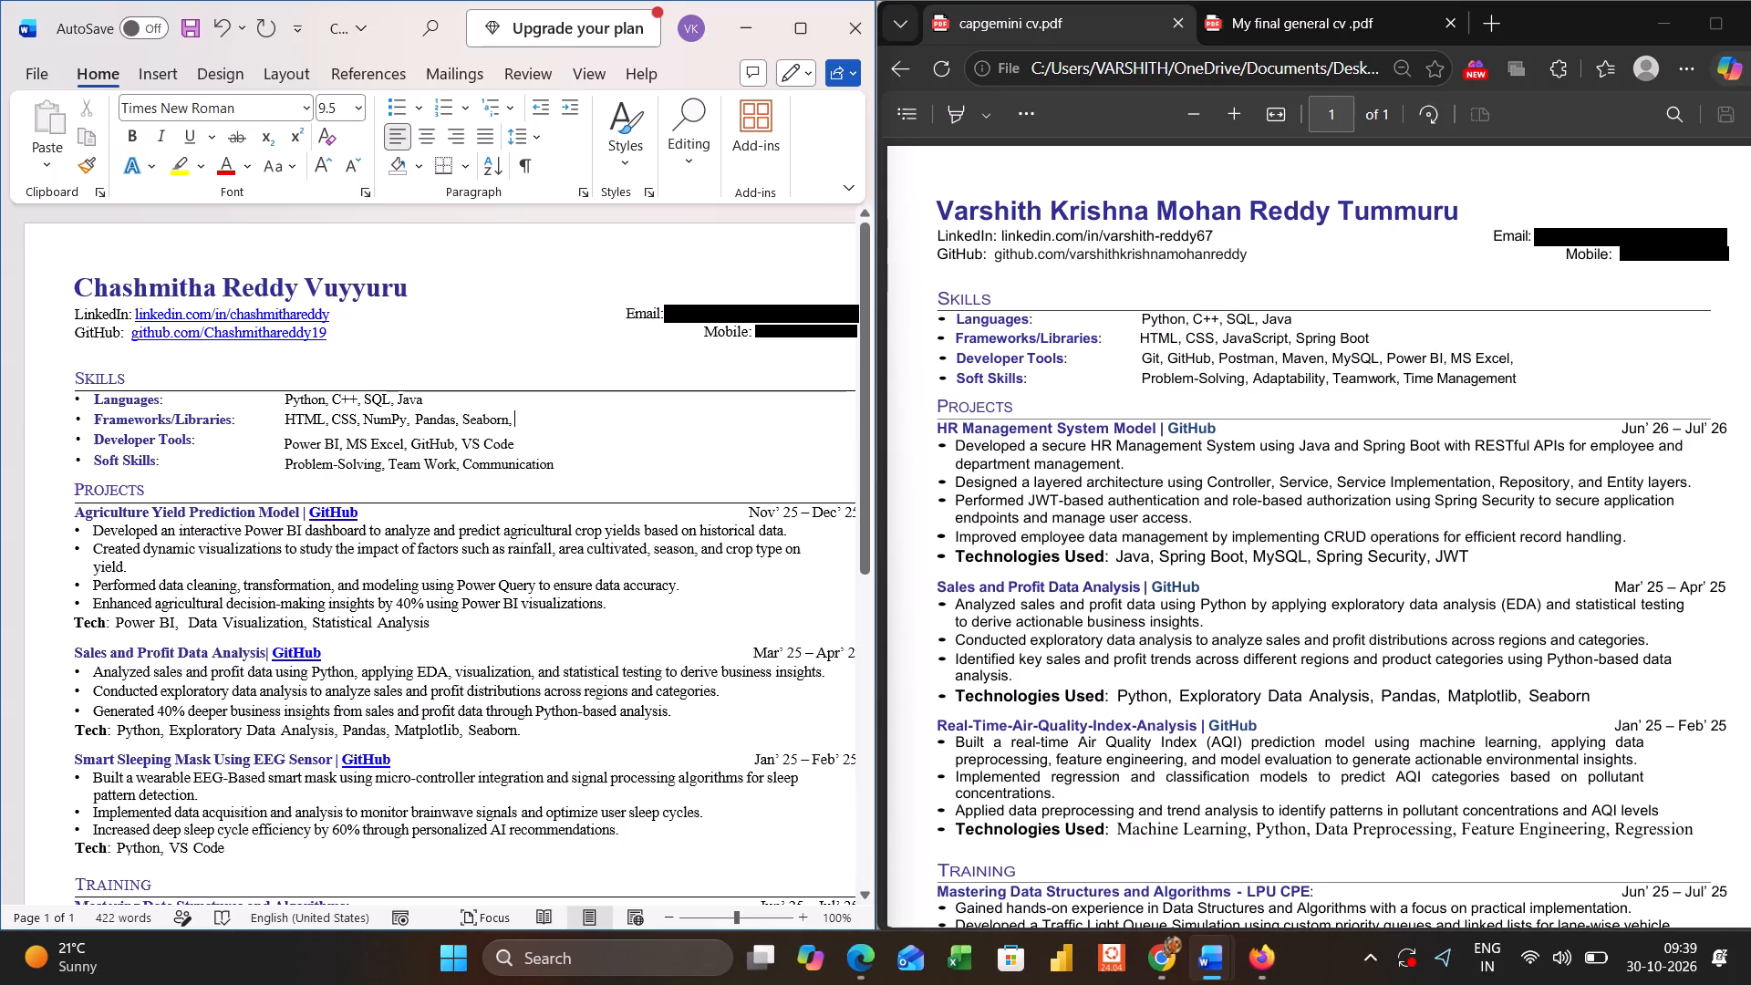
# Insert "JavaScript," between CSS and NumPy in the Frameworks/Libraries line under Skills.
pyautogui.click(360, 424)
pyautogui.press('space')
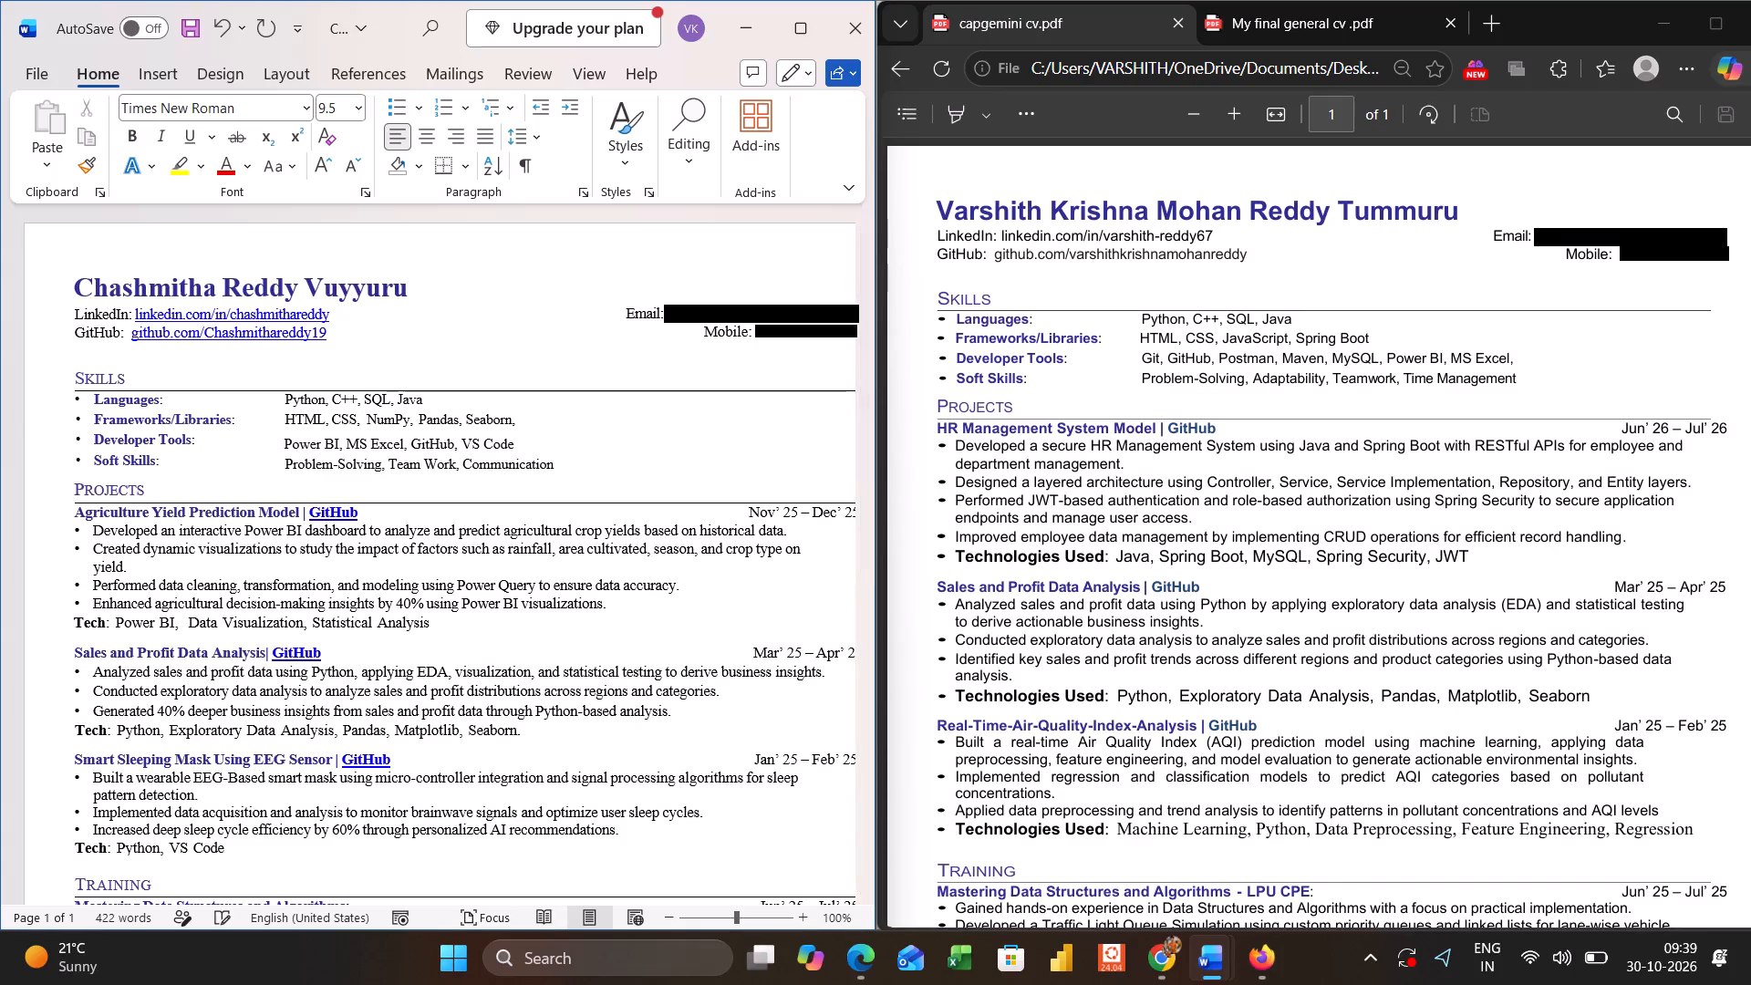
pyautogui.write('Java')
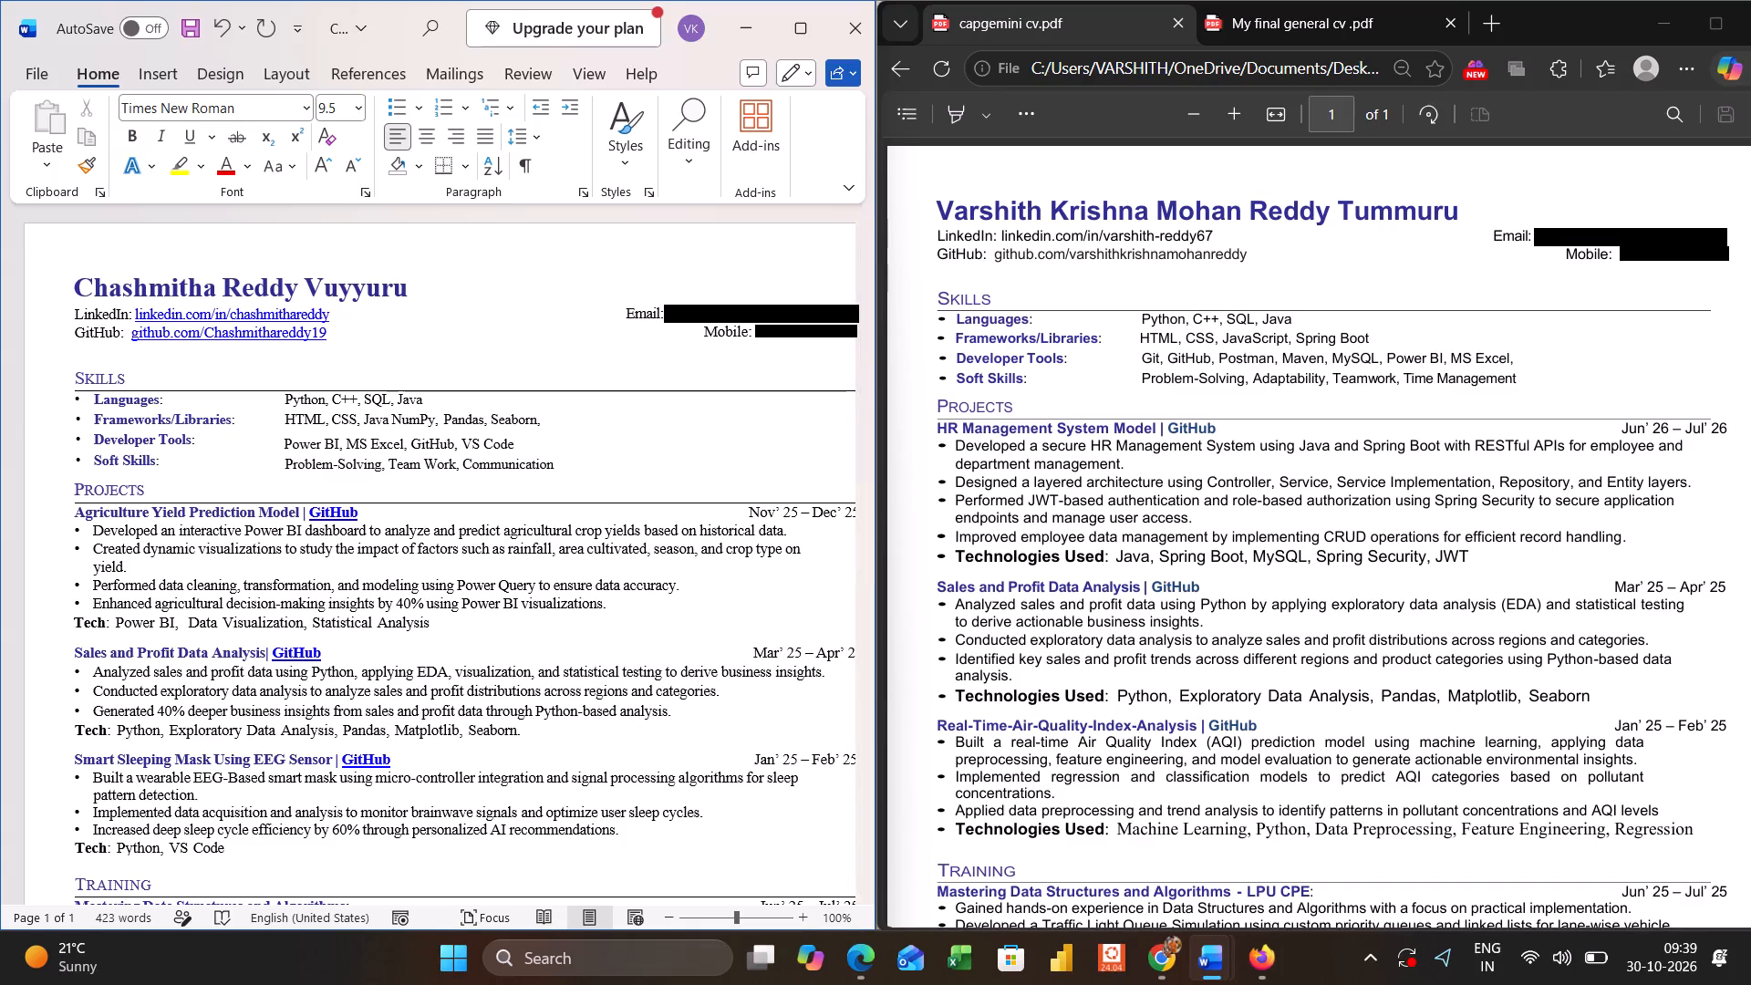
pyautogui.write('Script')
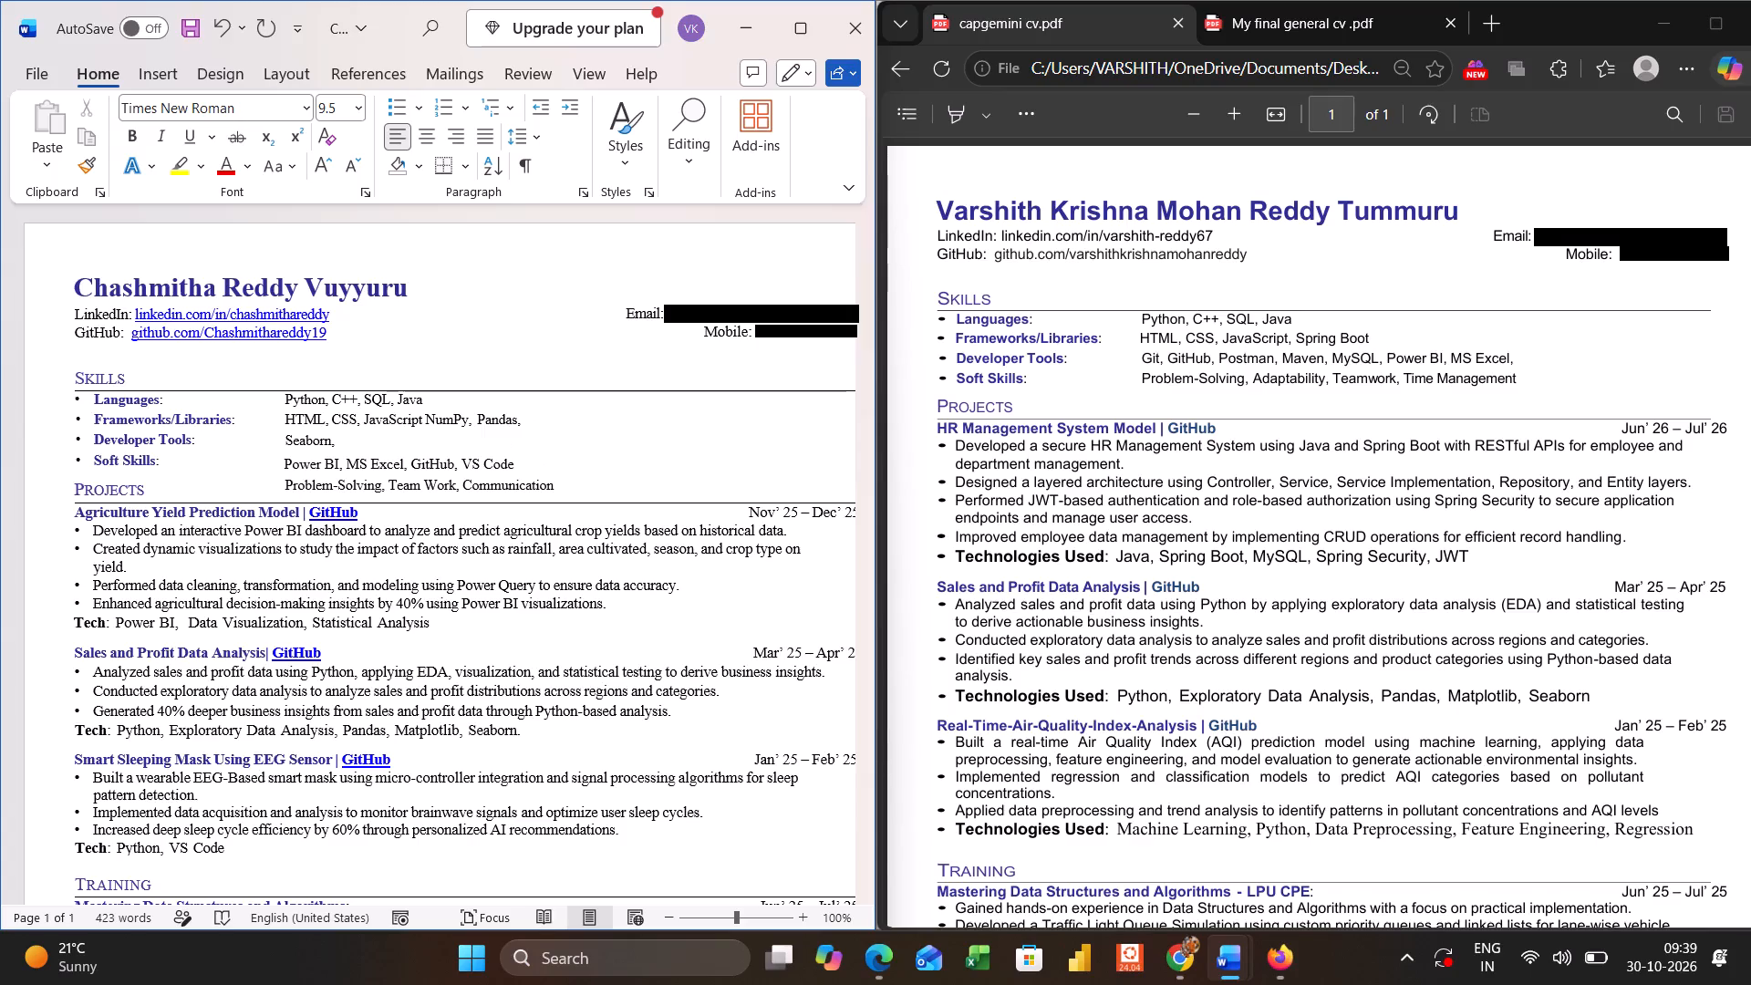
pyautogui.press(',')
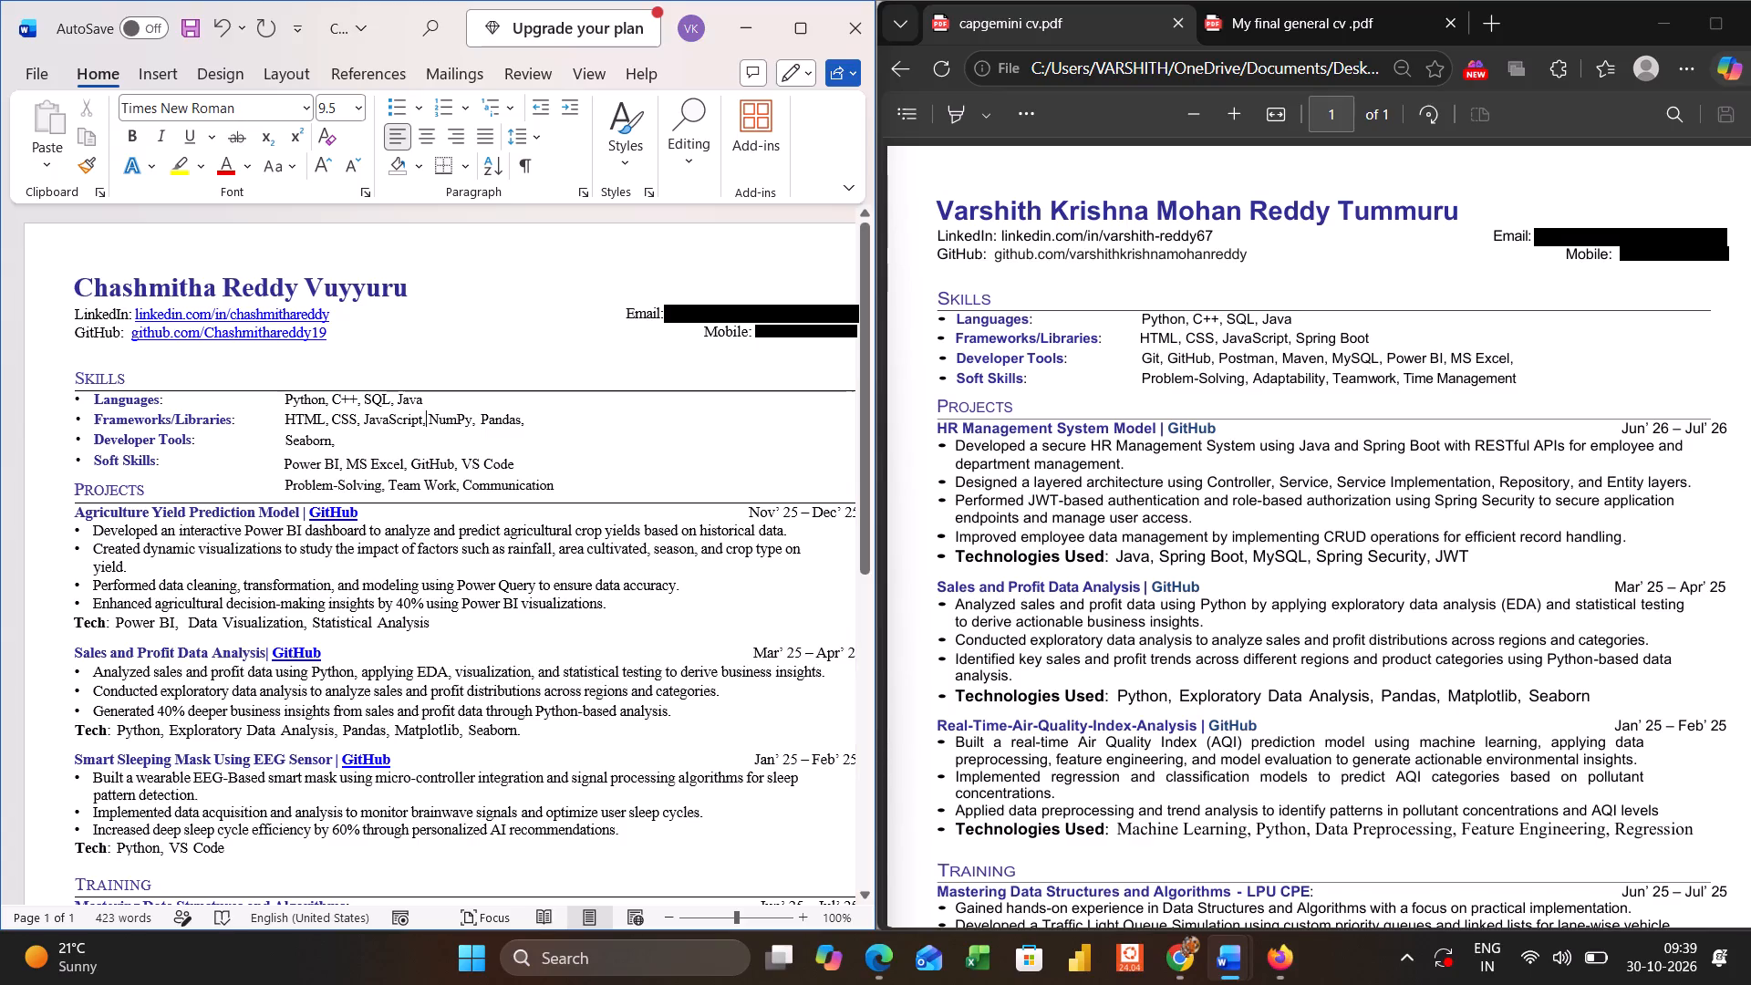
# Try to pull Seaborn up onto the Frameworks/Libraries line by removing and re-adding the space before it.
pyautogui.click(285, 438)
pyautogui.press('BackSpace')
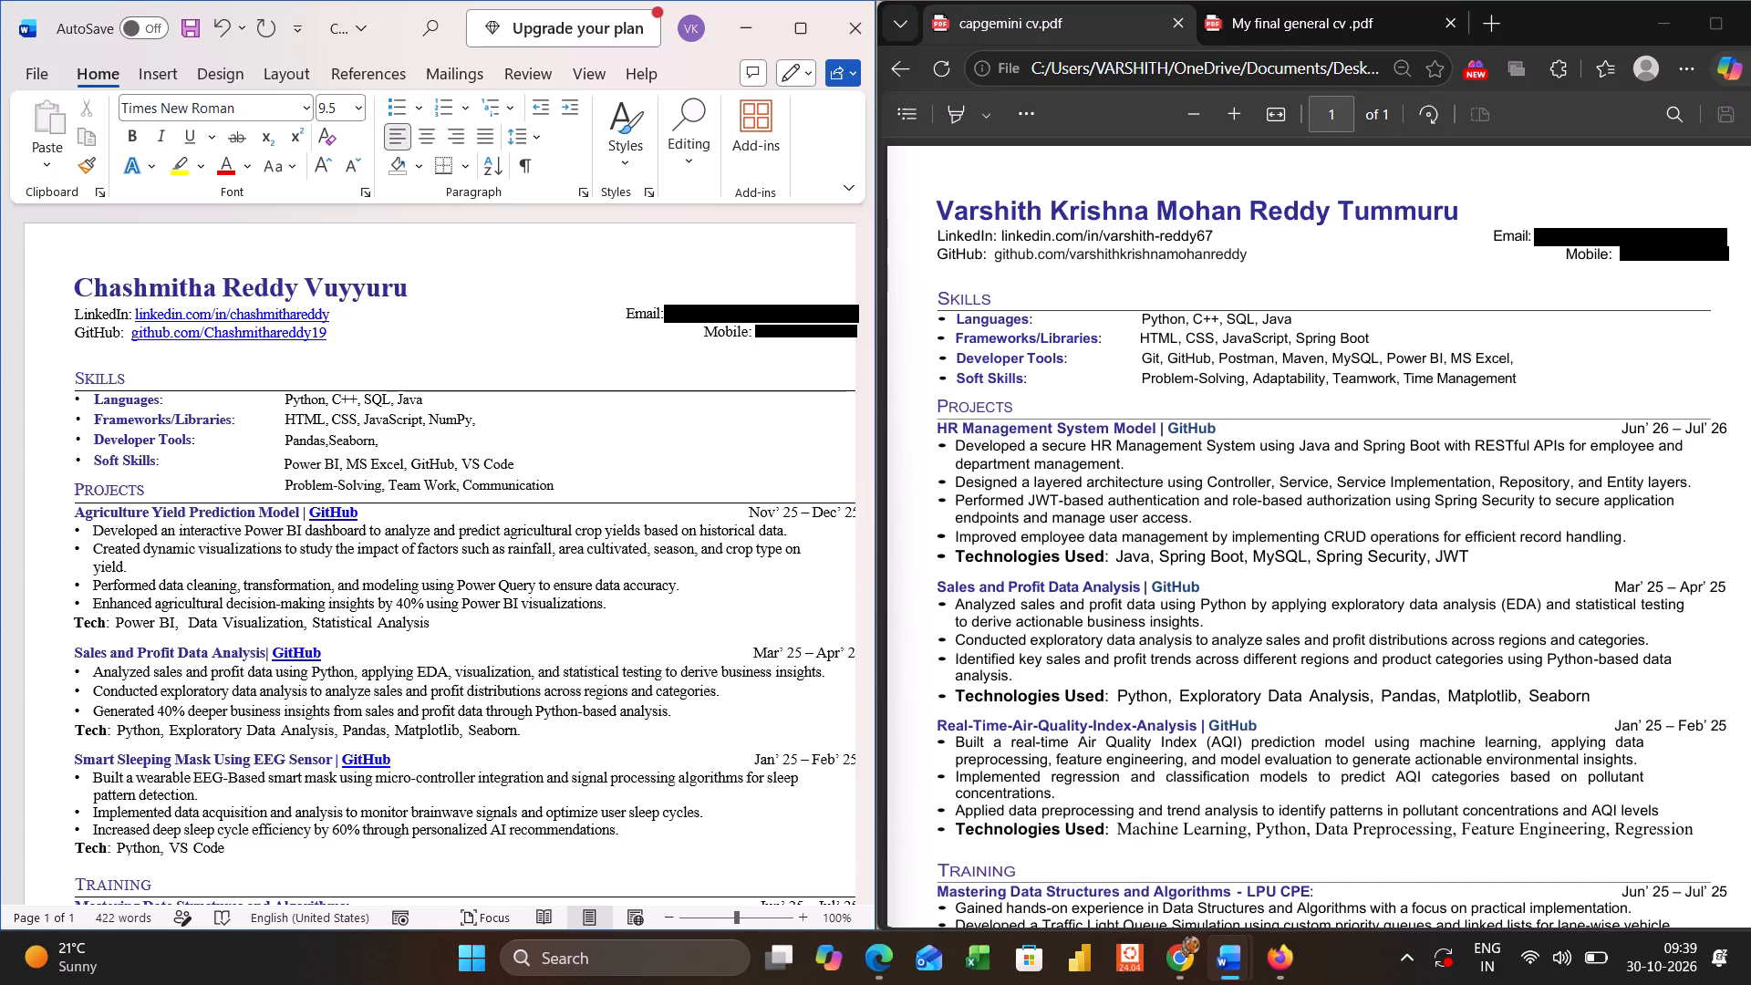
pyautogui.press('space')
# Maximize the resume, show the ruler, and extend the Frameworks/Libraries line's right indent to about 7.4 so Seaborn fits on it, leaving gridlines off.
pyautogui.click(801, 33)
pyautogui.click(583, 85)
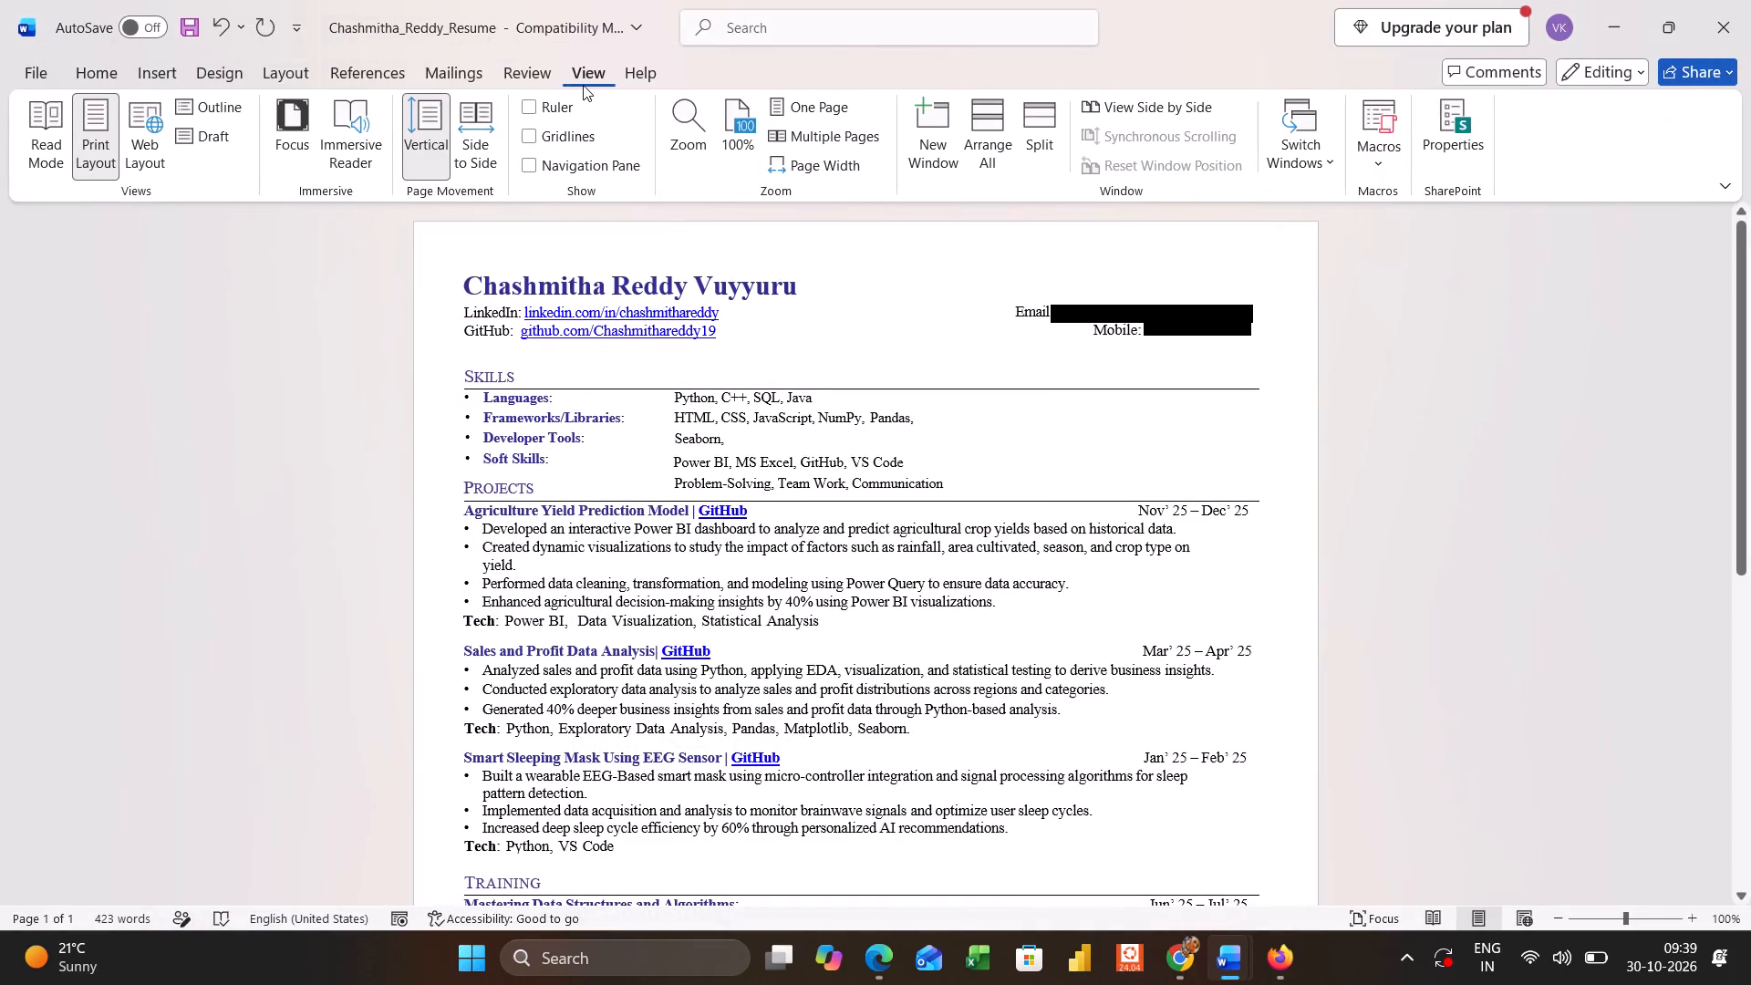
pyautogui.click(531, 113)
pyautogui.click(531, 136)
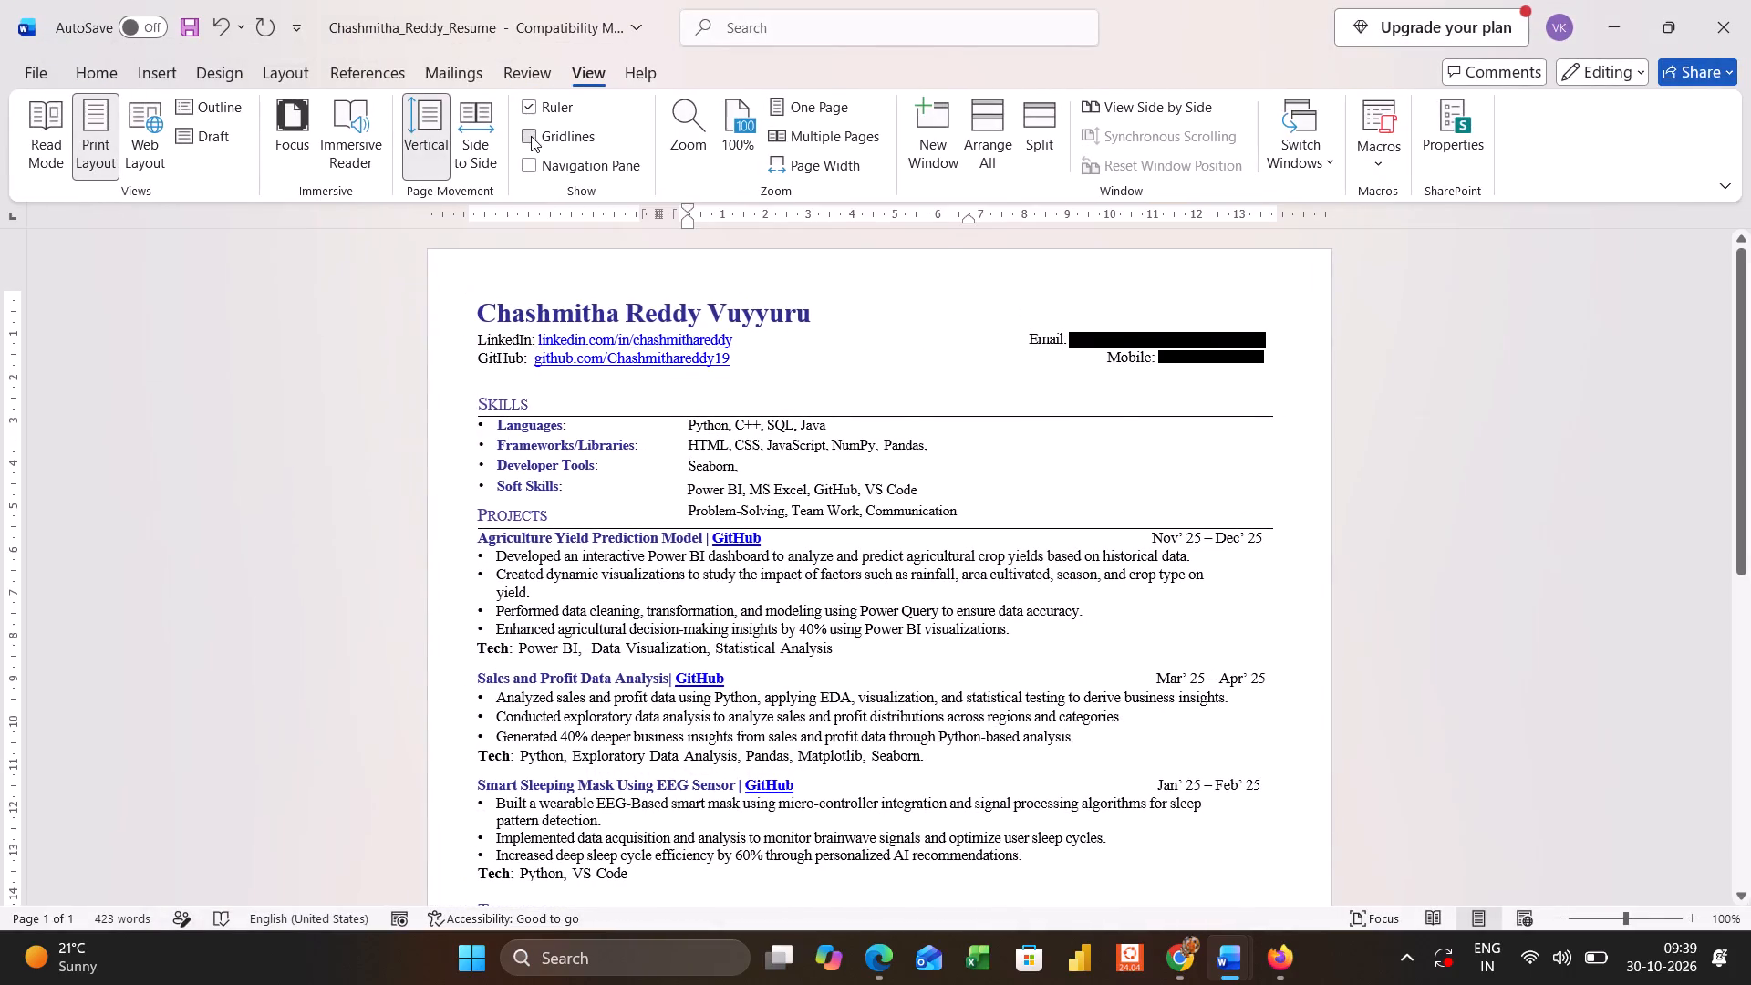
pyautogui.click(936, 450)
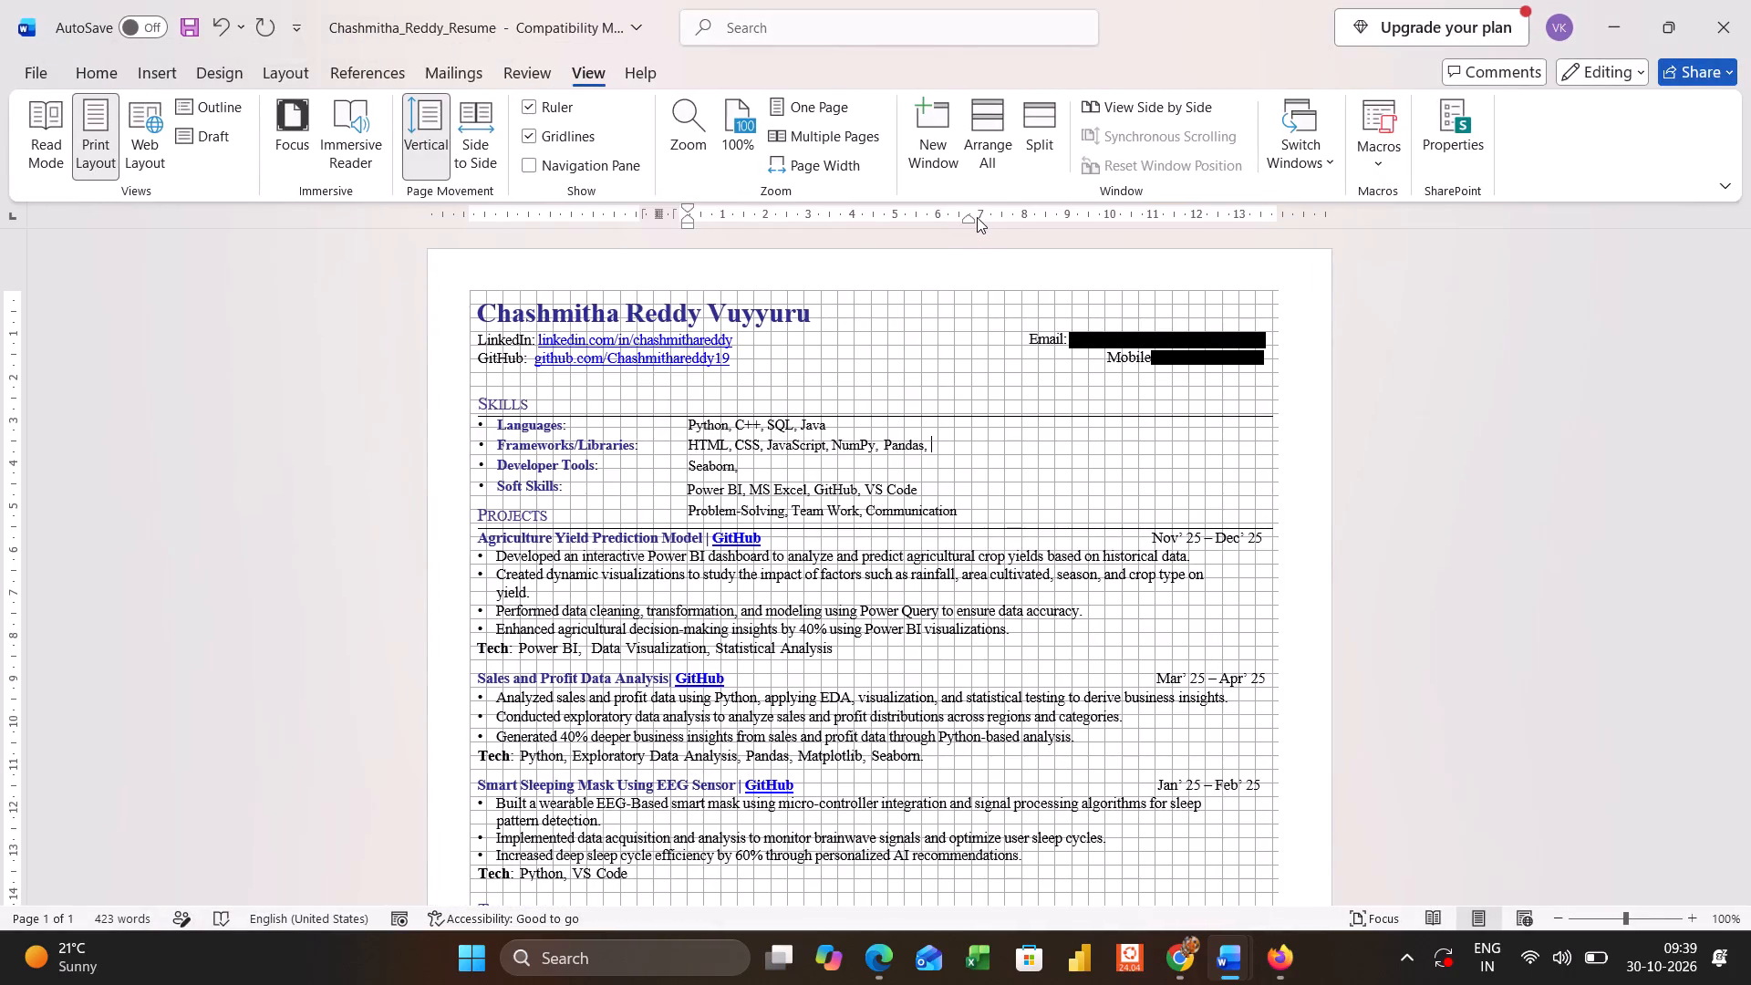
pyautogui.moveTo(968, 217); pyautogui.dragTo(994, 217)
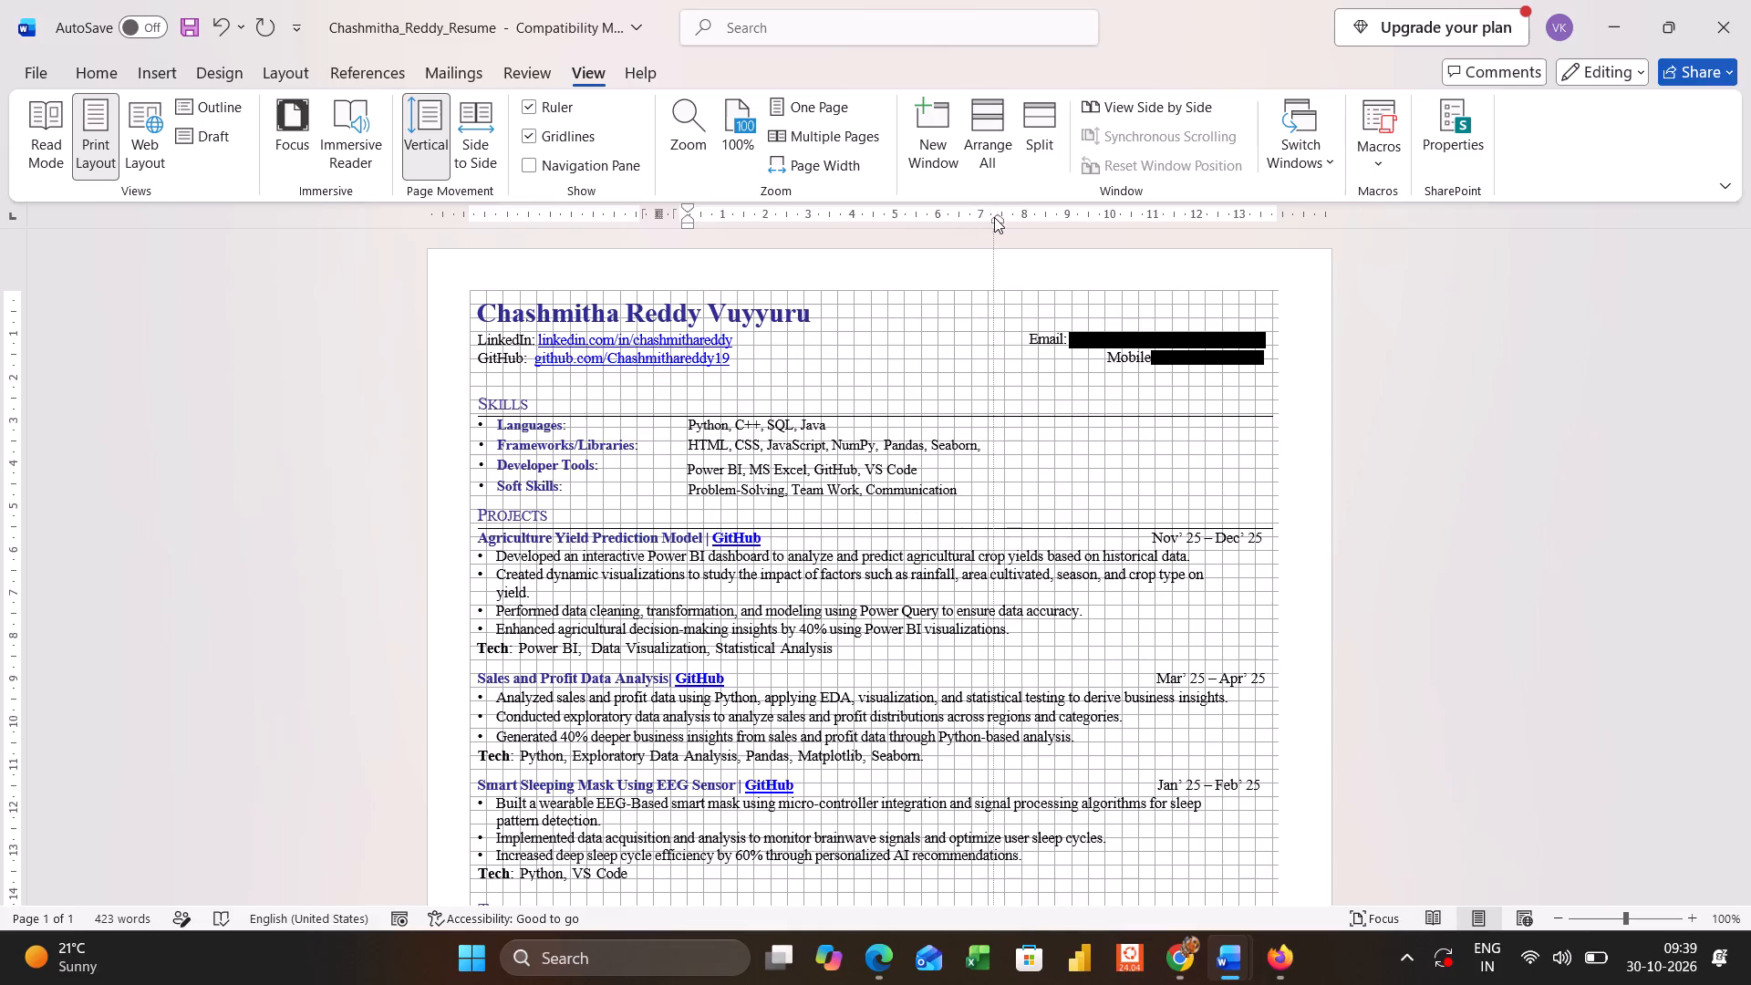
pyautogui.moveTo(994, 217); pyautogui.dragTo(995, 218)
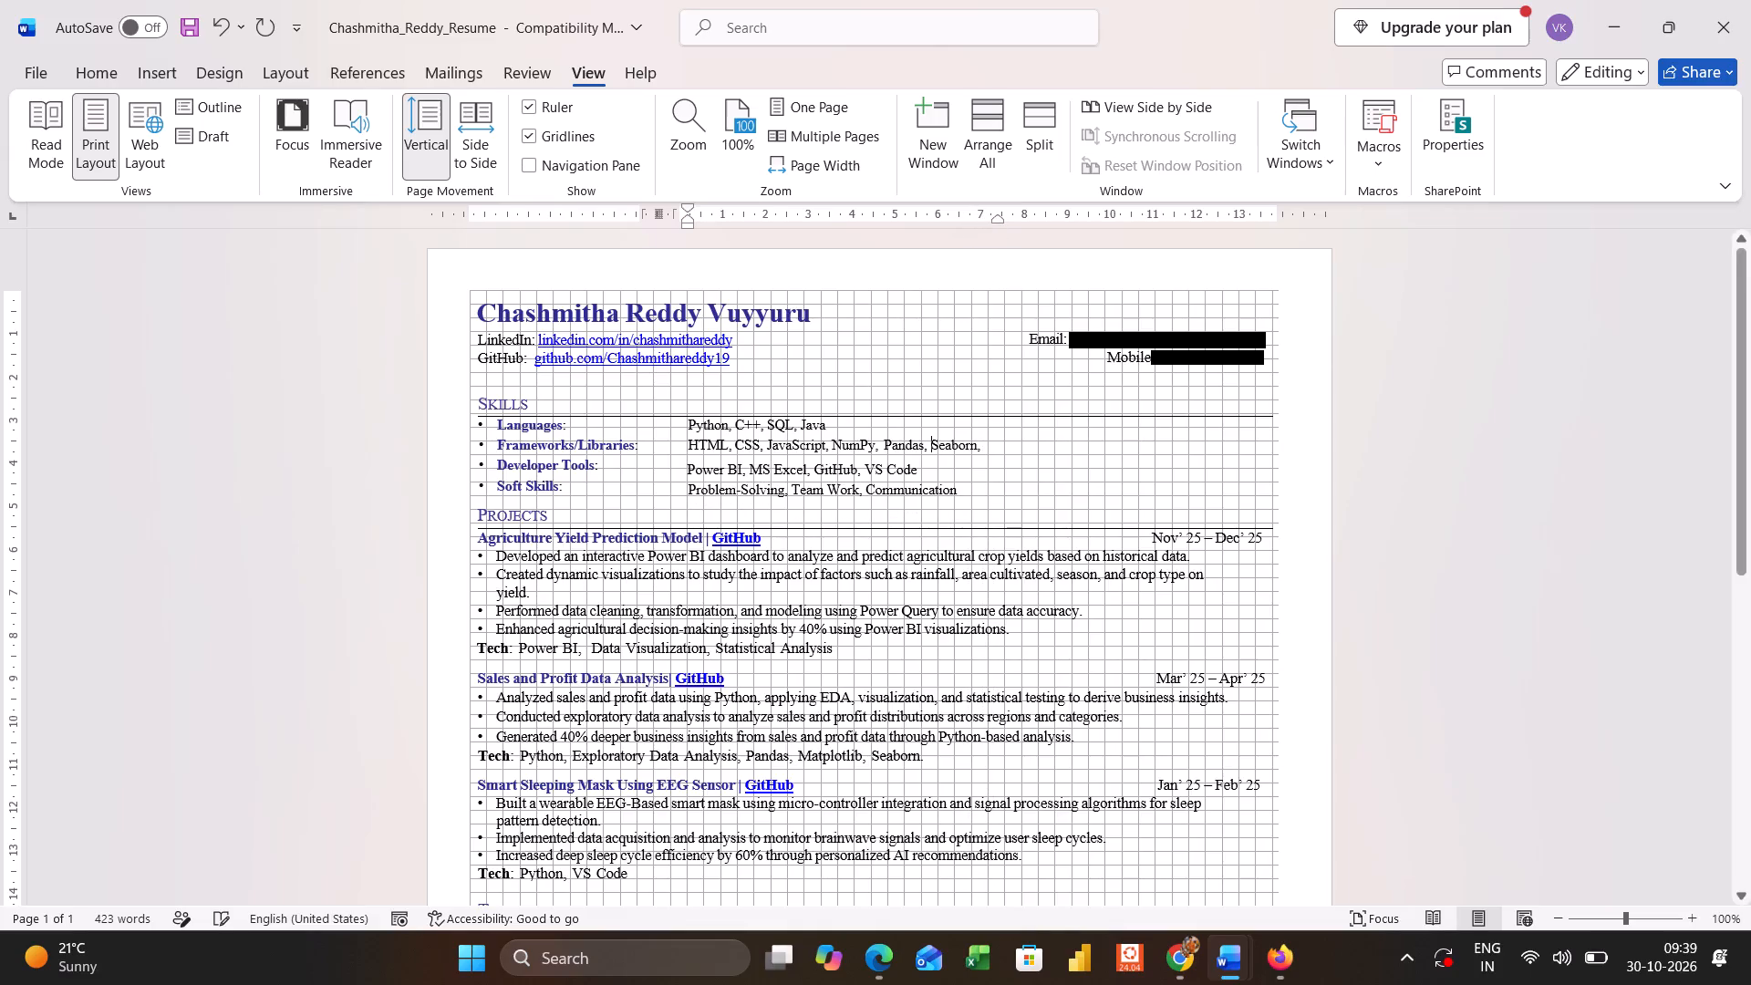
pyautogui.click(527, 125)
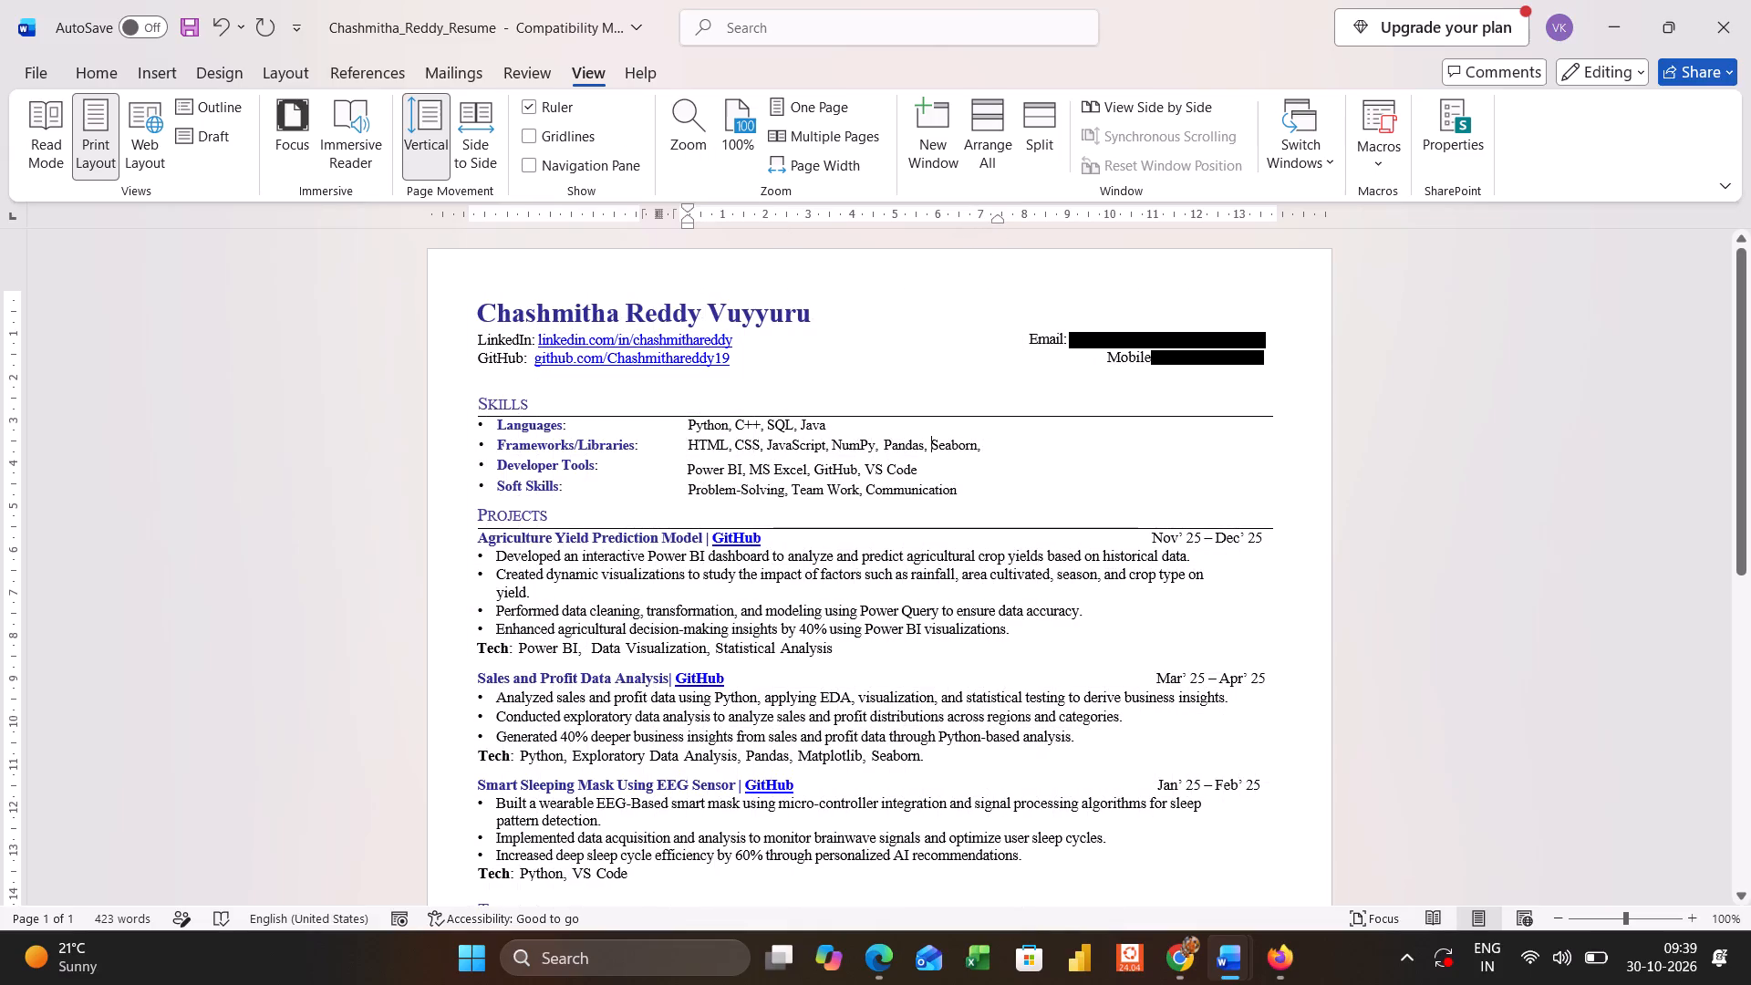
# Remove the trailing comma after Seaborn in the Frameworks/Libraries line.
pyautogui.click(993, 449)
pyautogui.press('BackSpace')
pyautogui.press('BackSpace')
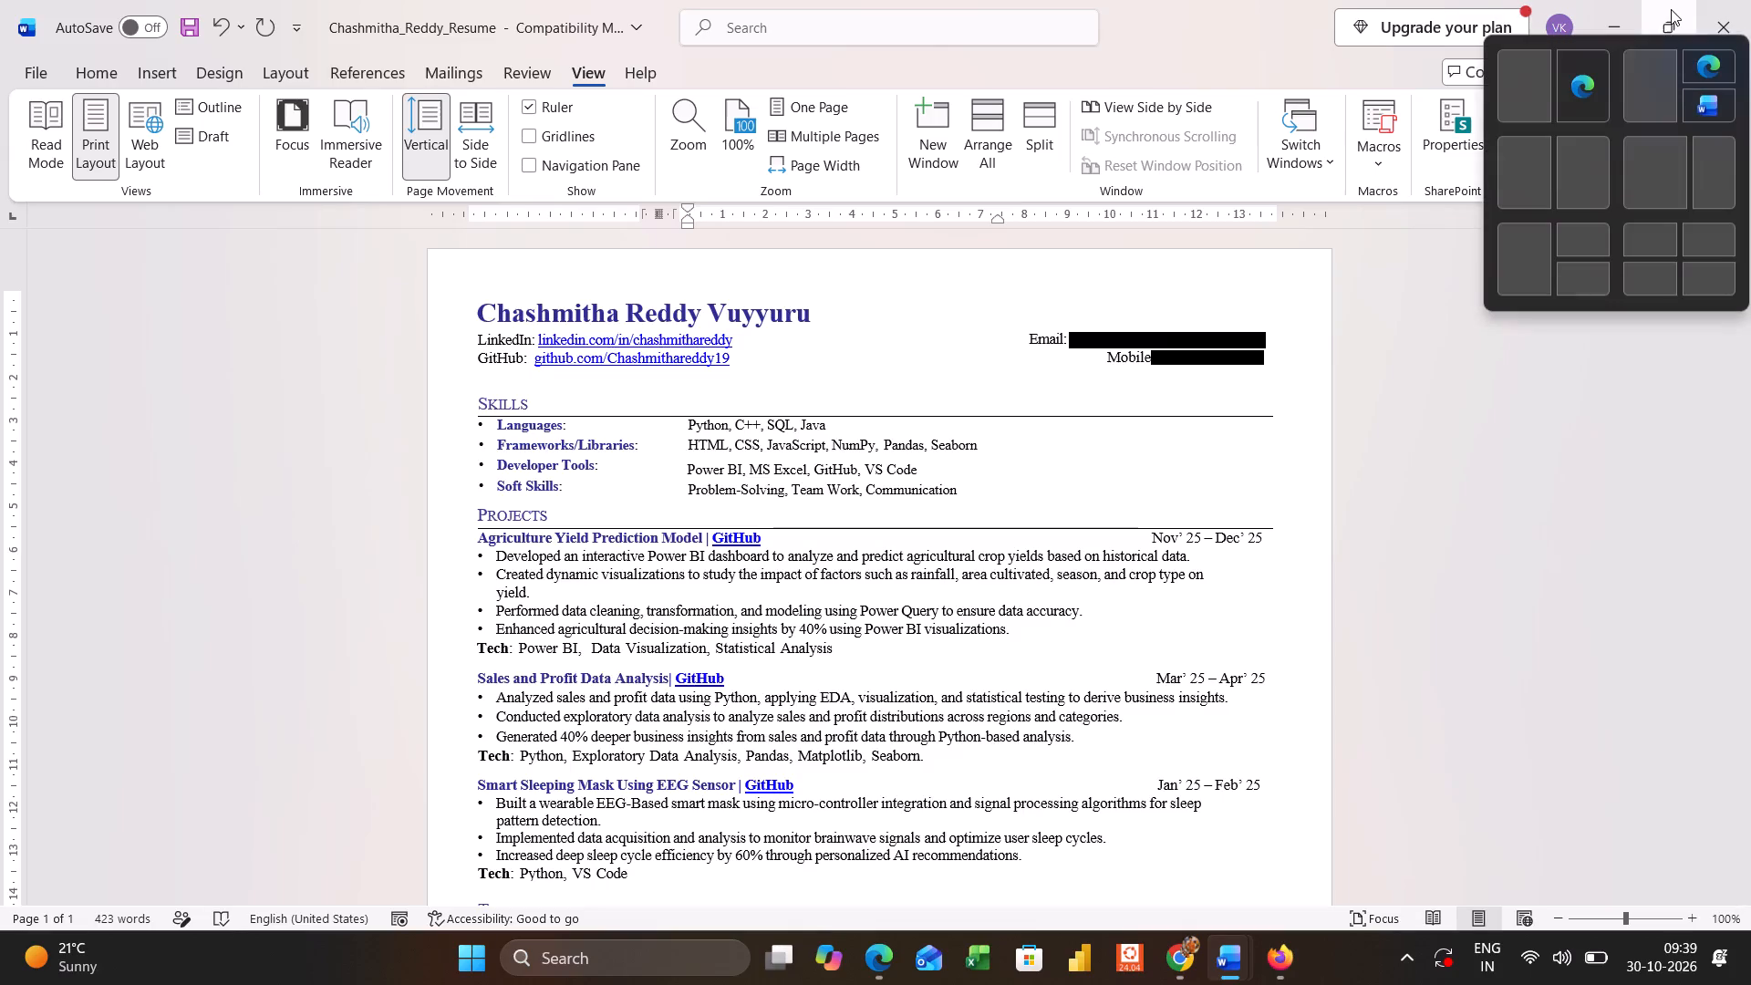
# Place the resume beside capgemini cv.pdf again and add ", MySQL" after VS Code in the Developer Tools entries.
pyautogui.click(1519, 99)
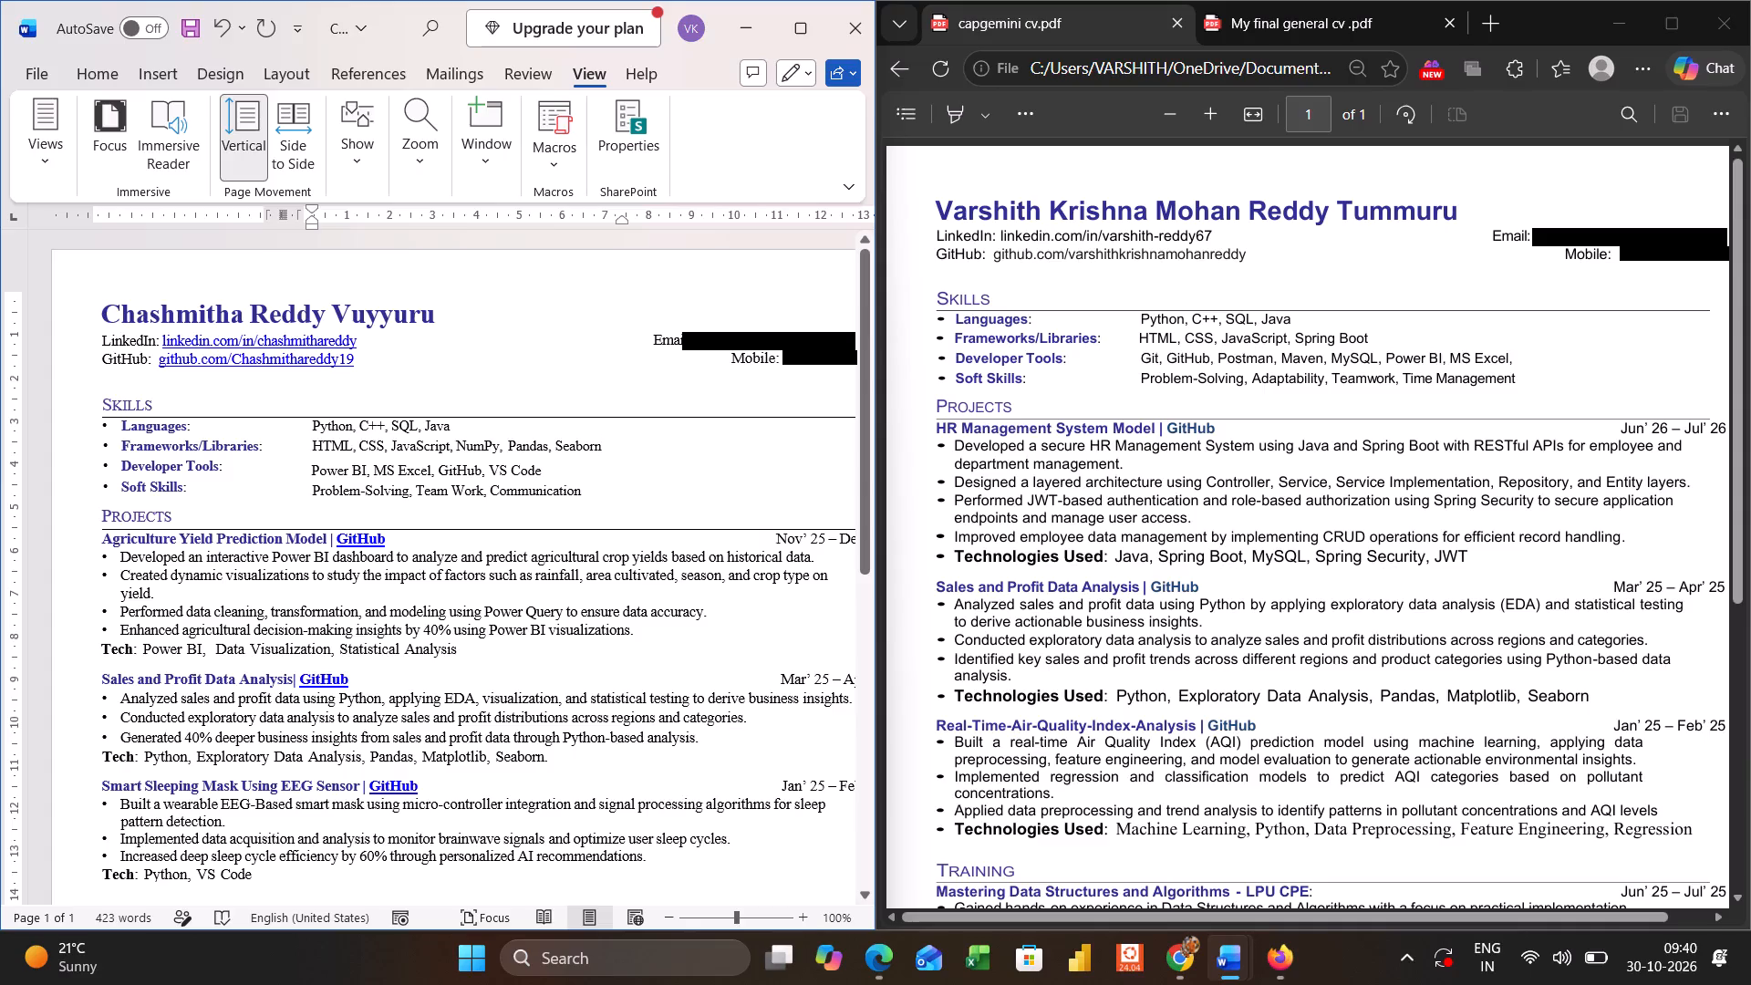
pyautogui.click(544, 472)
pyautogui.write(',')
pyautogui.press('space')
pyautogui.hotkey('shift', 'm')
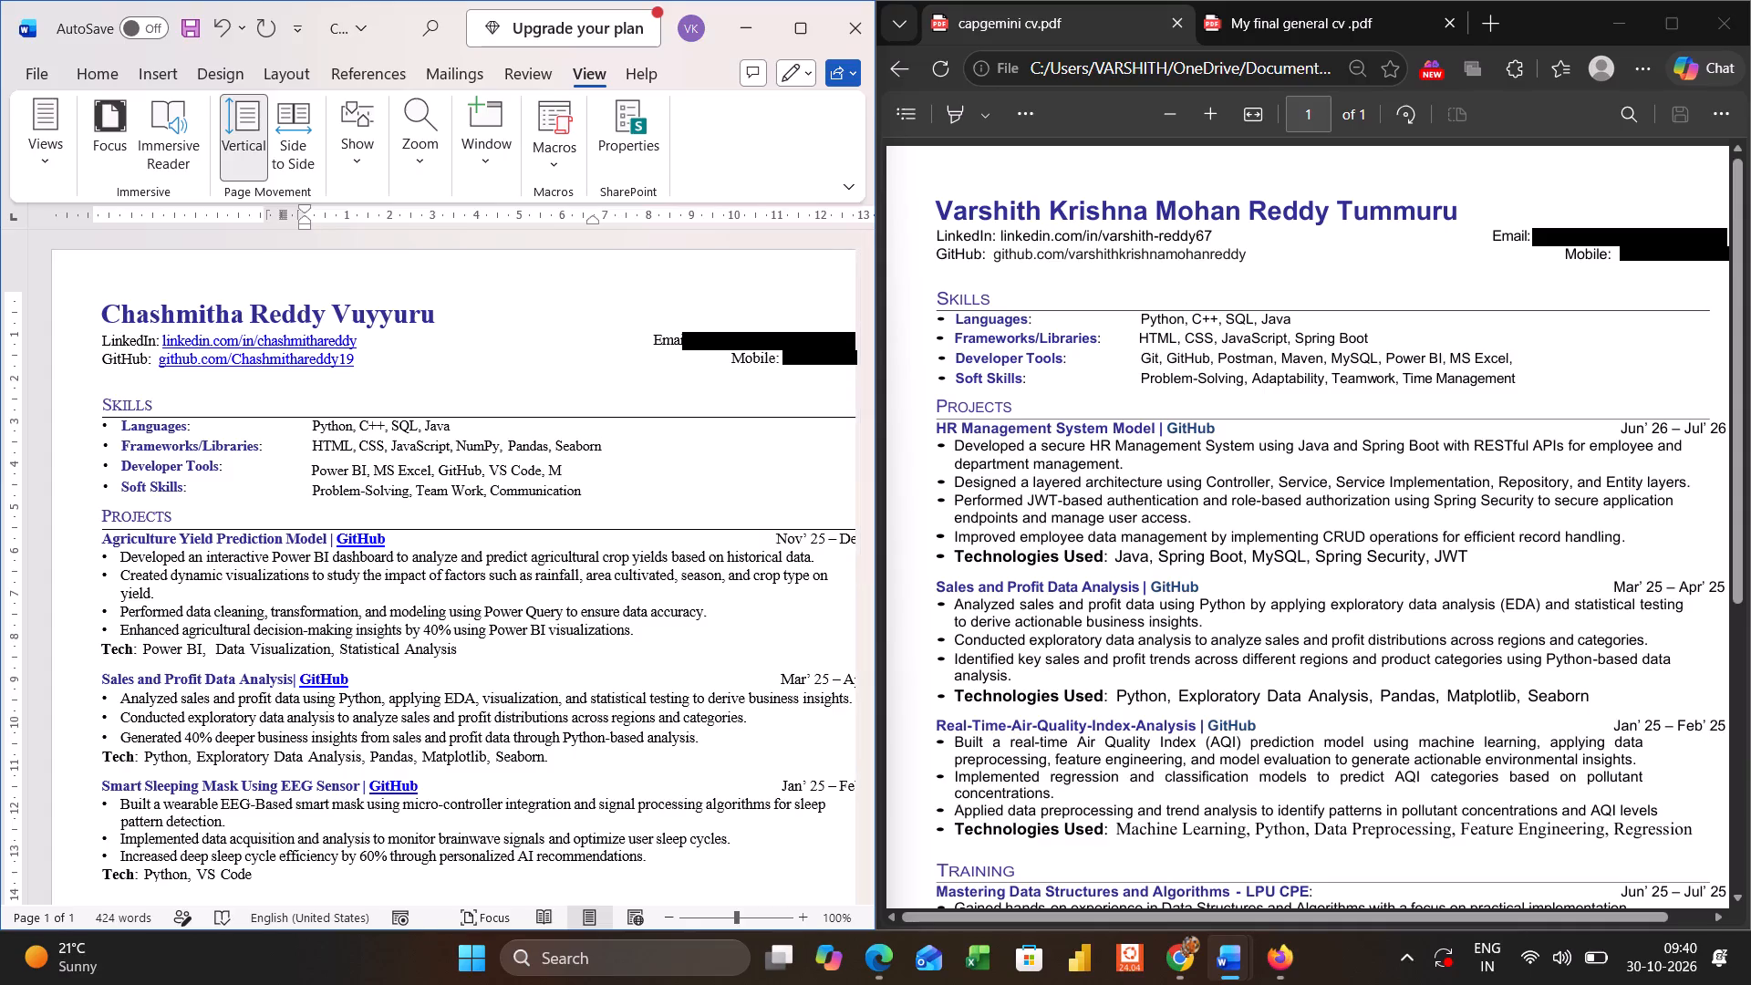
pyautogui.press('y')
pyautogui.write('SQL')
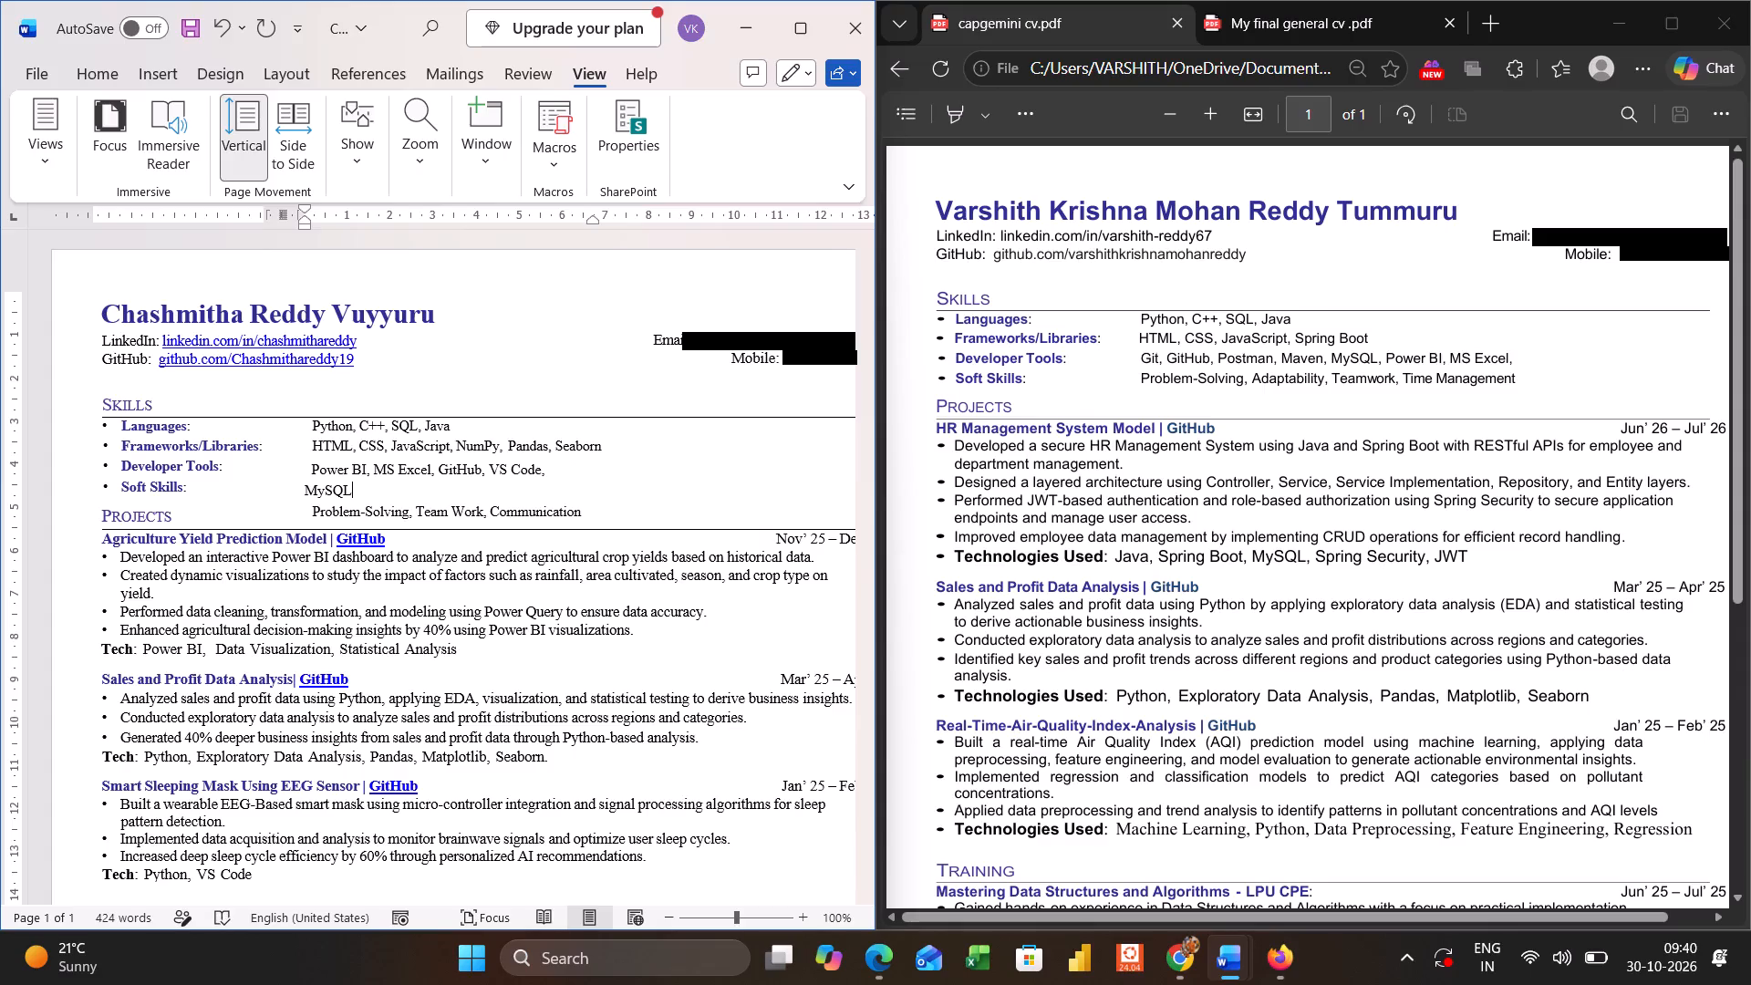
# Extend the Developer Tools line's right indent to about 7.5 on the ruler so MySQL fits on it.
pyautogui.click(563, 474)
pyautogui.moveTo(592, 222); pyautogui.dragTo(623, 222)
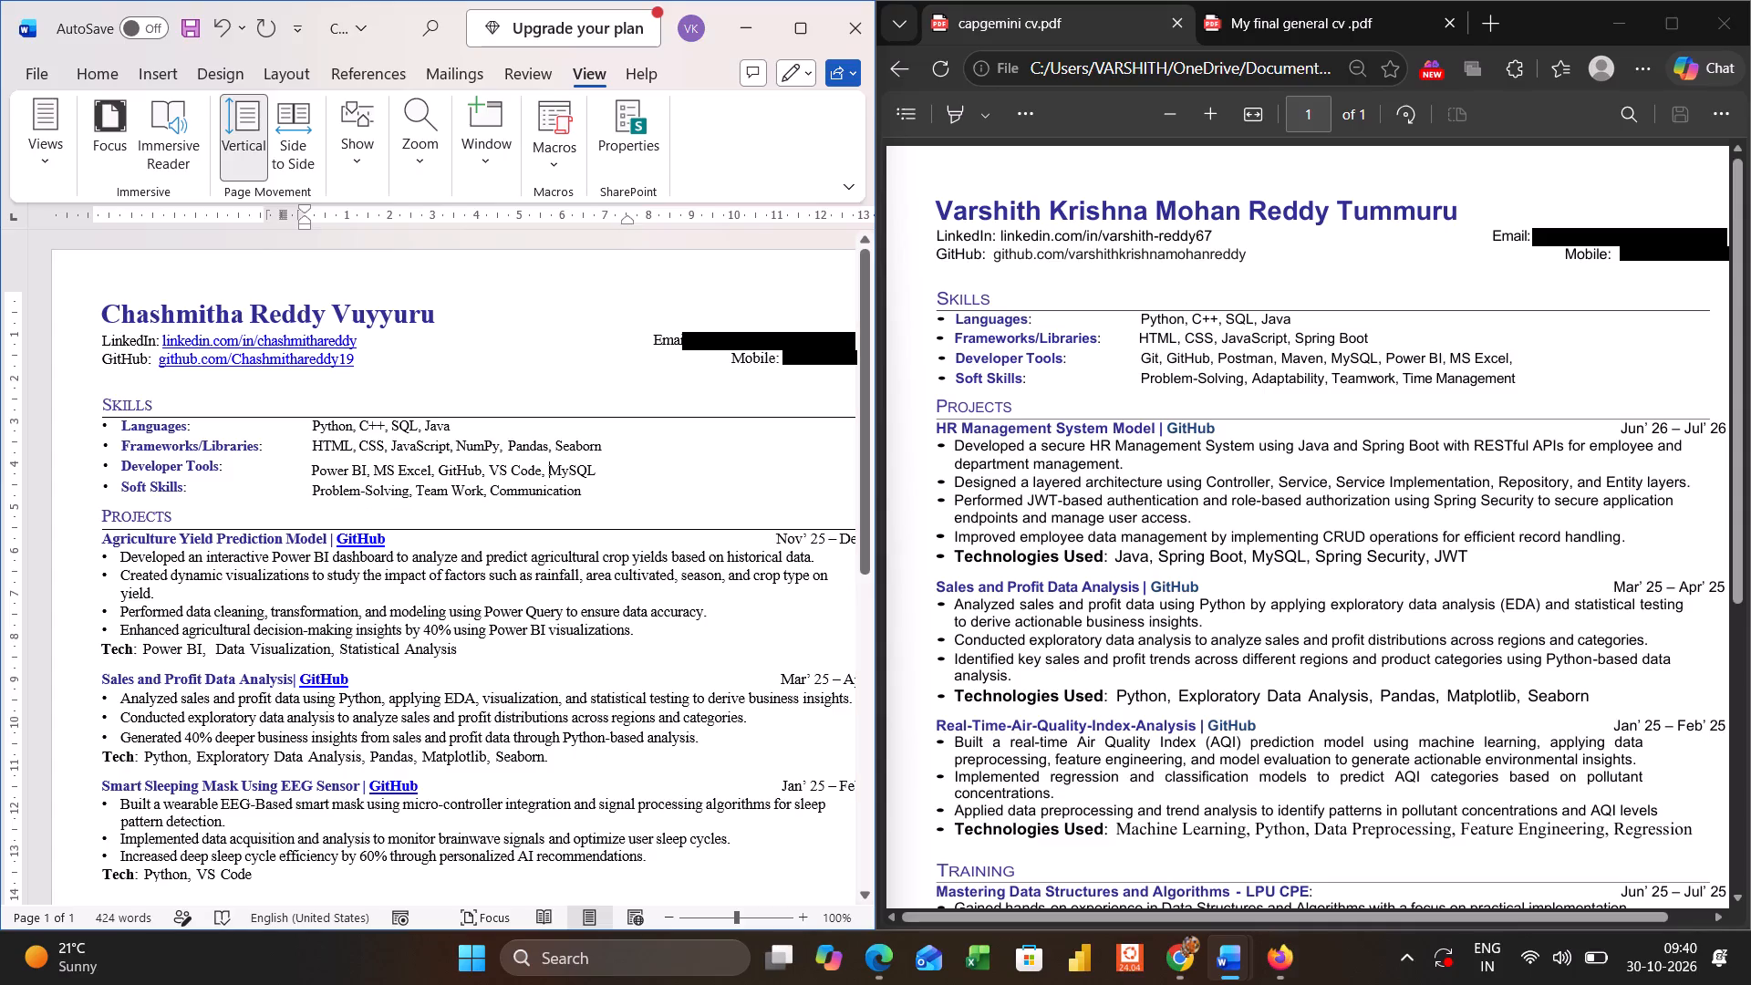
# In the Soft Skills line, replace "Team Work, Communication" with "Adaptability, Teamwork, Time Management".
pyautogui.click(589, 490)
pyautogui.press('Left')
pyautogui.press('BackSpace')
pyautogui.press('BackSpace')
pyautogui.press('BackSpace')
pyautogui.press('BackSpace')
pyautogui.press('BackSpace')
pyautogui.press('BackSpace')
pyautogui.press('BackSpace')
pyautogui.press('BackSpace')
pyautogui.press('BackSpace')
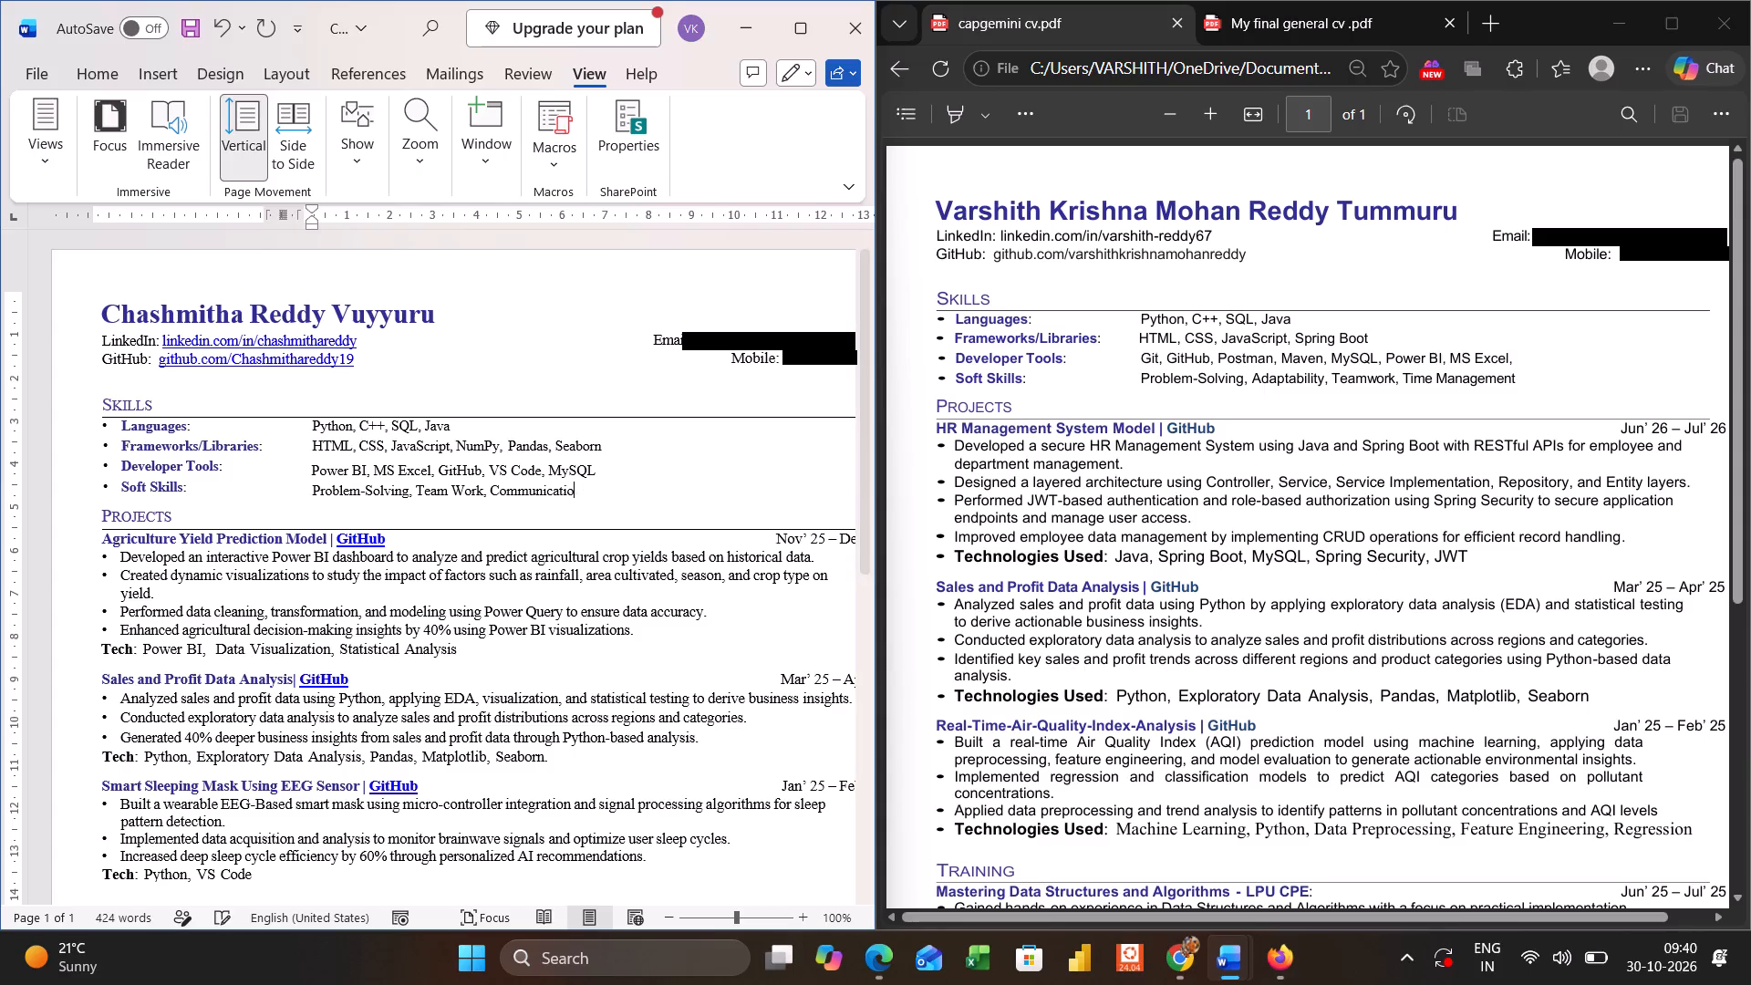
pyautogui.press('BackSpace')
pyautogui.press('BackSpace')
pyautogui.press('BackSpace')
pyautogui.press('BackSpace')
pyautogui.press('BackSpace')
pyautogui.press('BackSpace')
pyautogui.press('BackSpace')
pyautogui.press('BackSpace')
pyautogui.press('BackSpace')
pyautogui.press('BackSpace')
pyautogui.press('BackSpace')
pyautogui.press('BackSpace')
pyautogui.press('BackSpace')
pyautogui.press('BackSpace')
pyautogui.press('BackSpace')
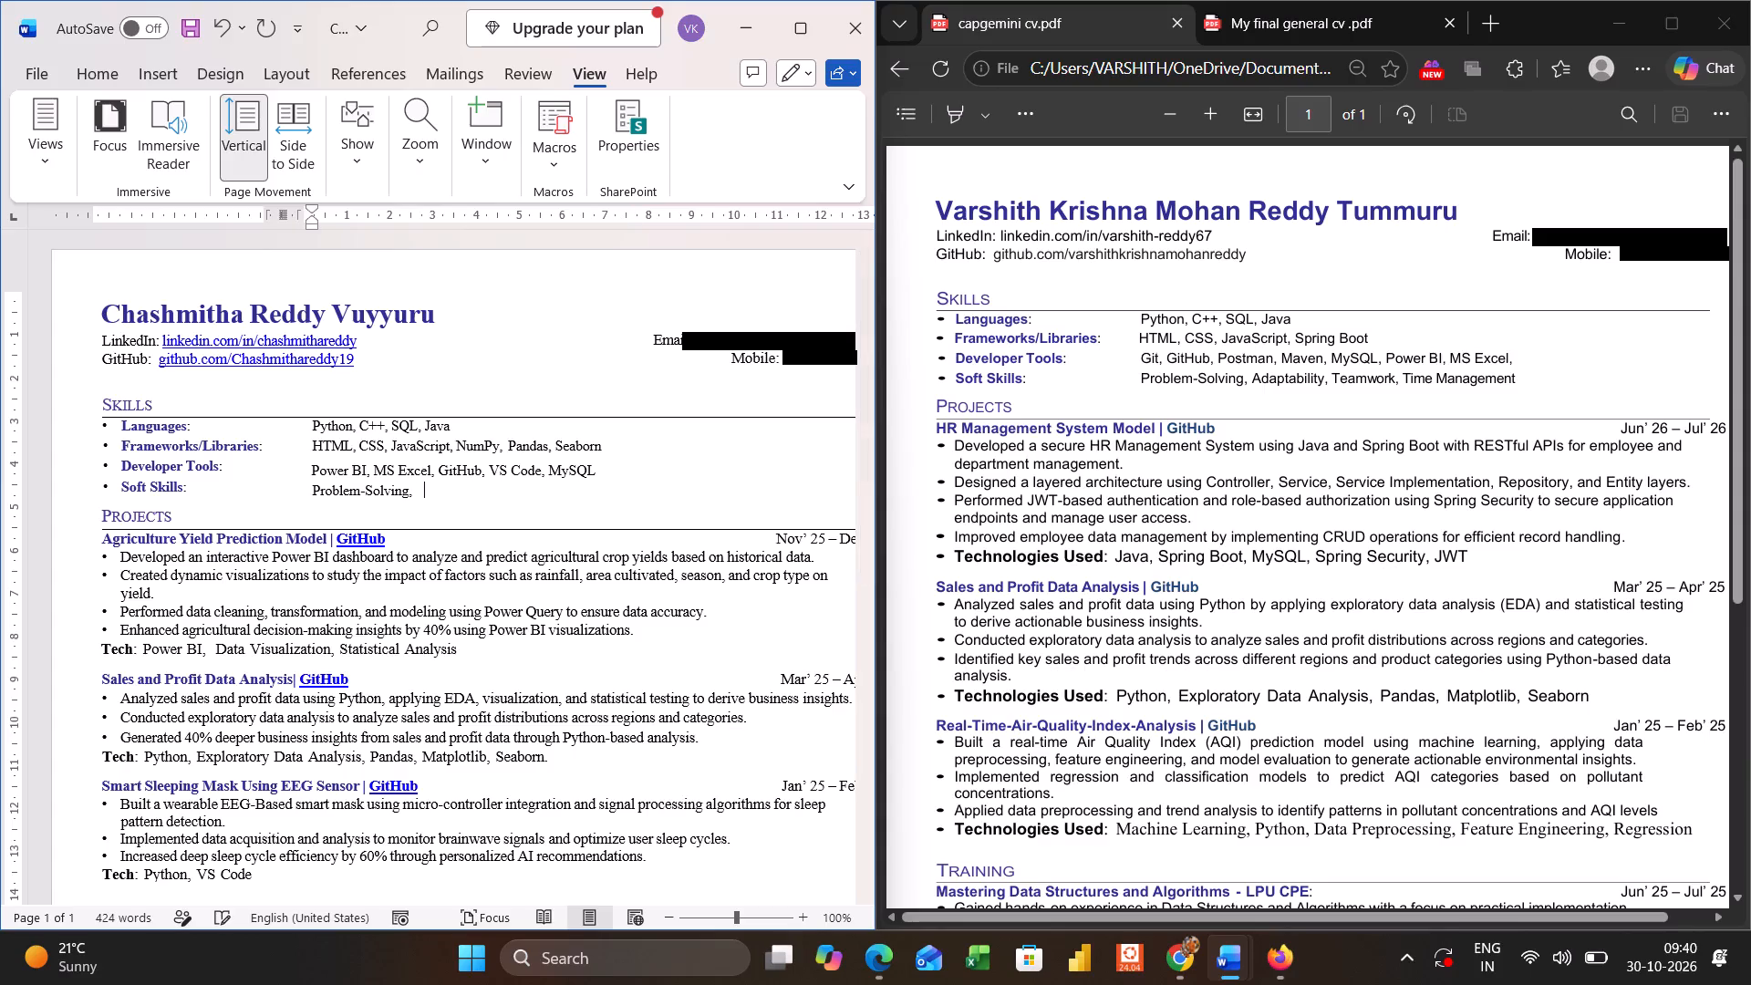
pyautogui.write('Adaptability')
pyautogui.write(', Tem')
pyautogui.press('BackSpace')
pyautogui.write('am')
pyautogui.write('work,')
pyautogui.press('space')
pyautogui.write('Time')
pyautogui.press('space')
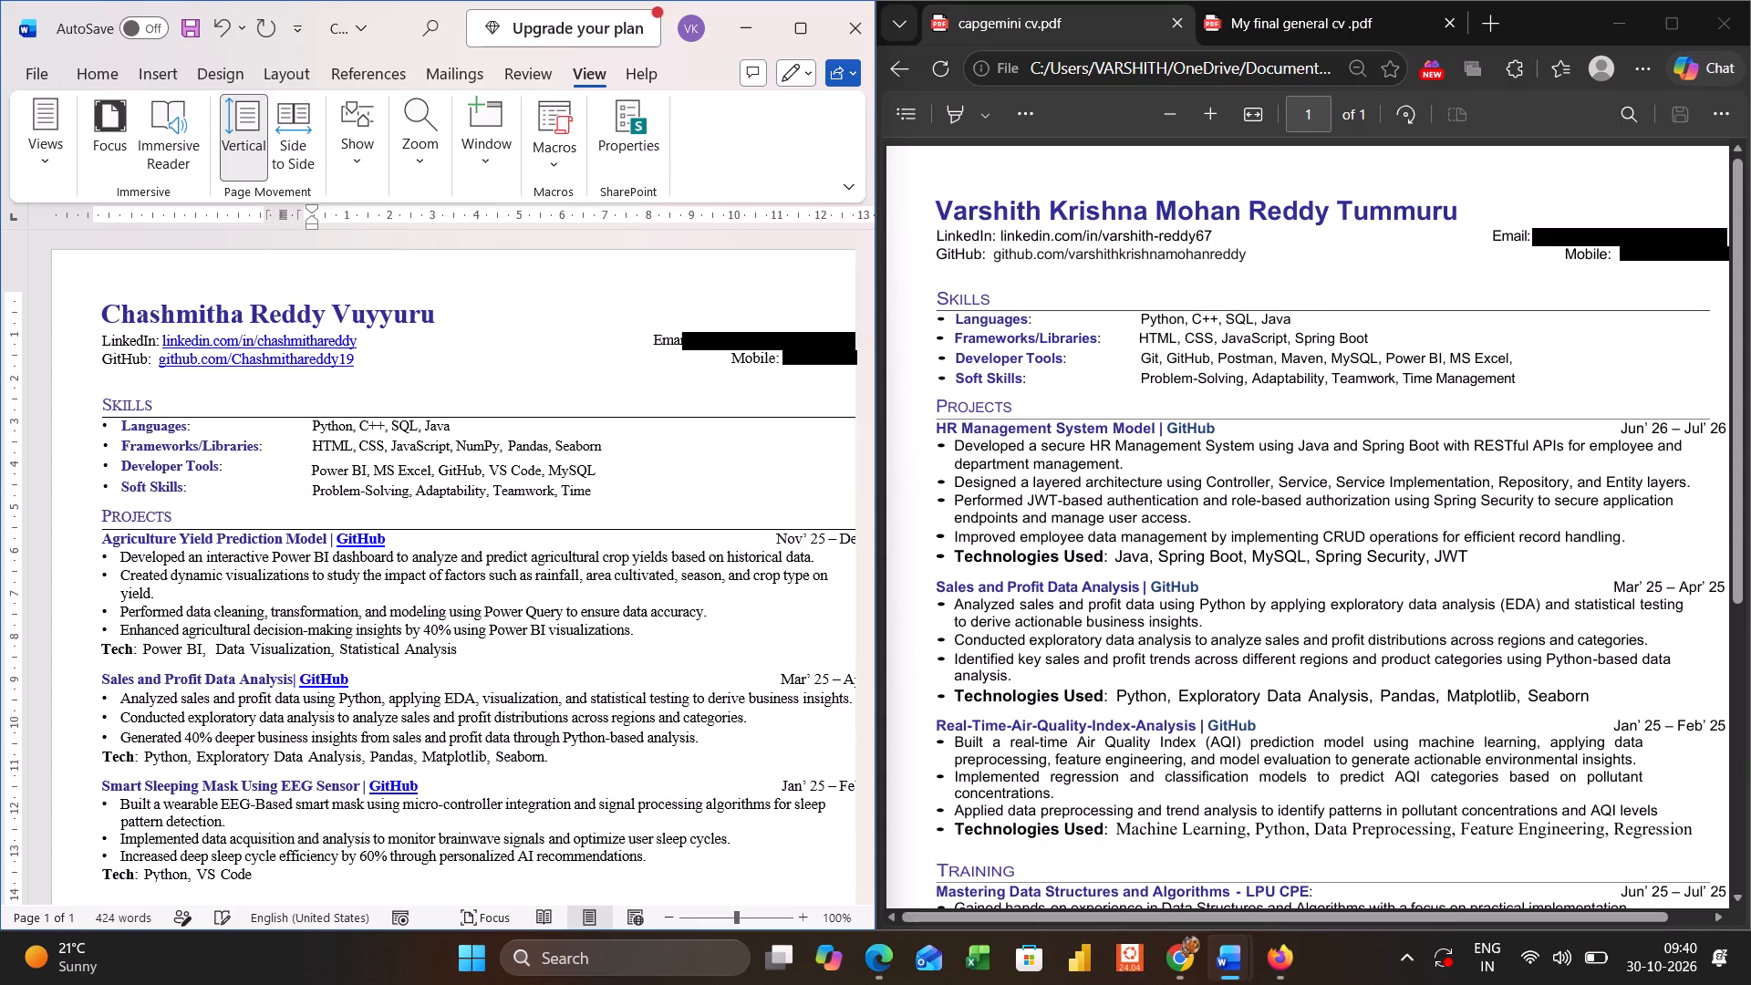
pyautogui.hotkey('shift', 'm')
pyautogui.write('anagement')
# Compare the resume's Projects and Training sections with those in the sasi general cv document.
pyautogui.scroll(-1, 589, 490)
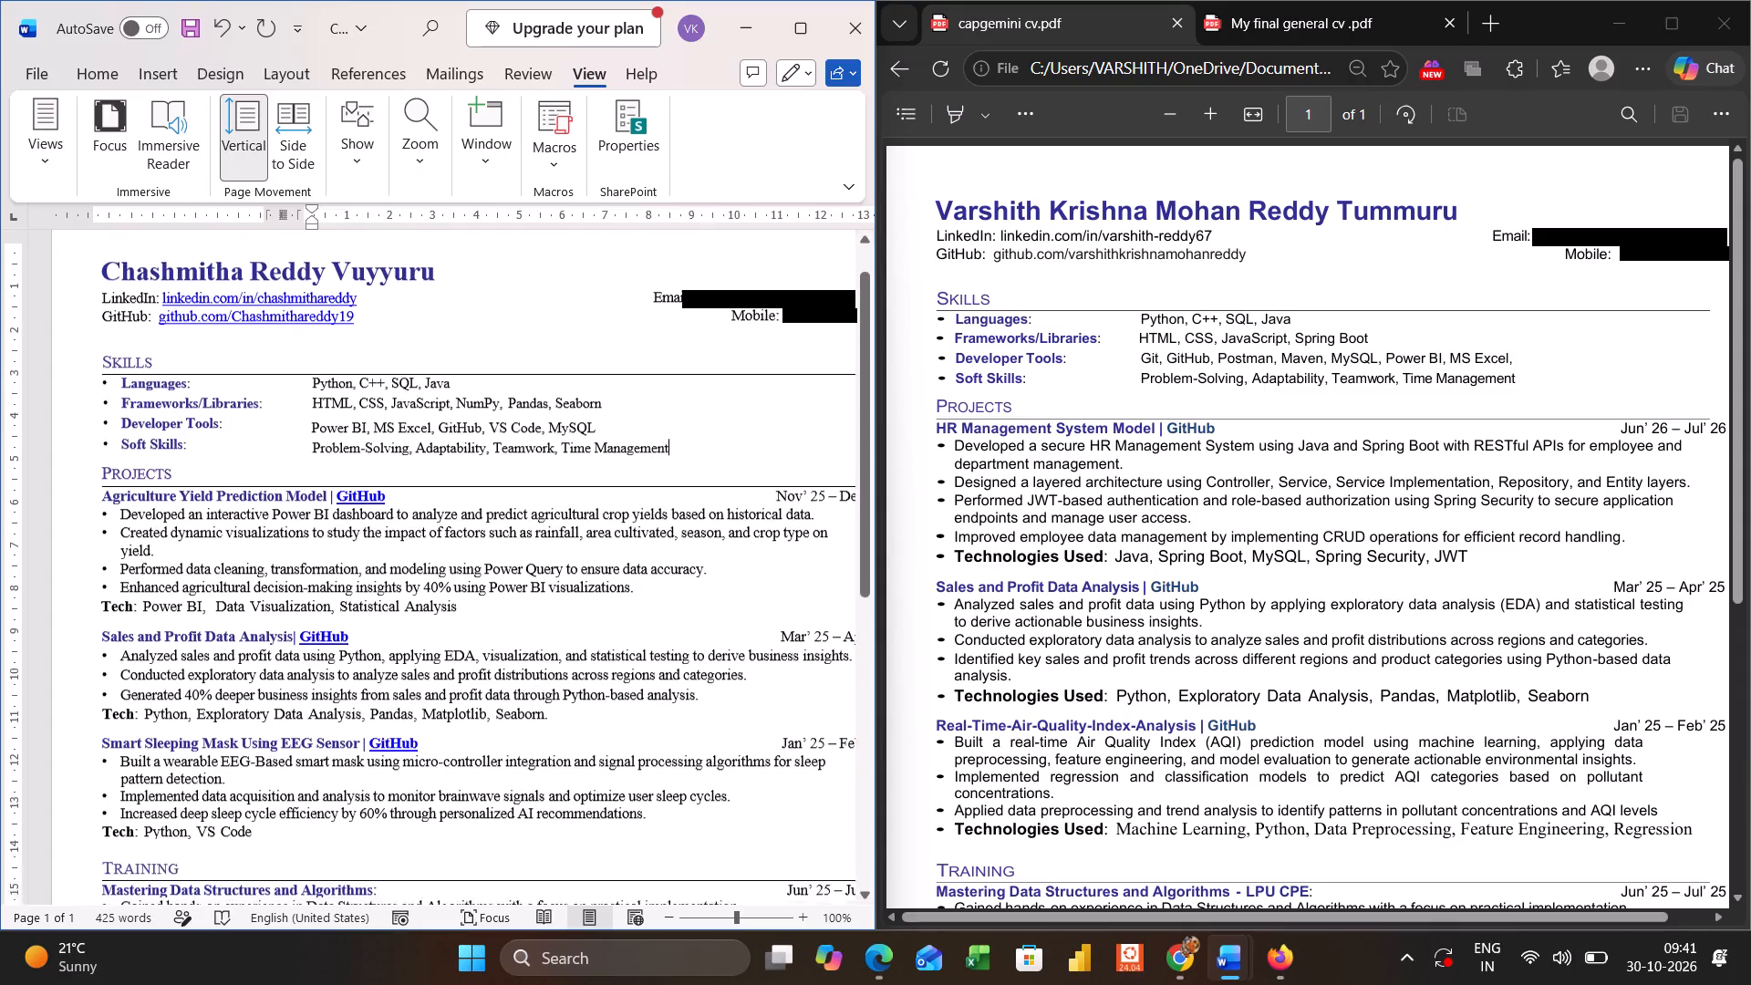
pyautogui.scroll(-1, 589, 490)
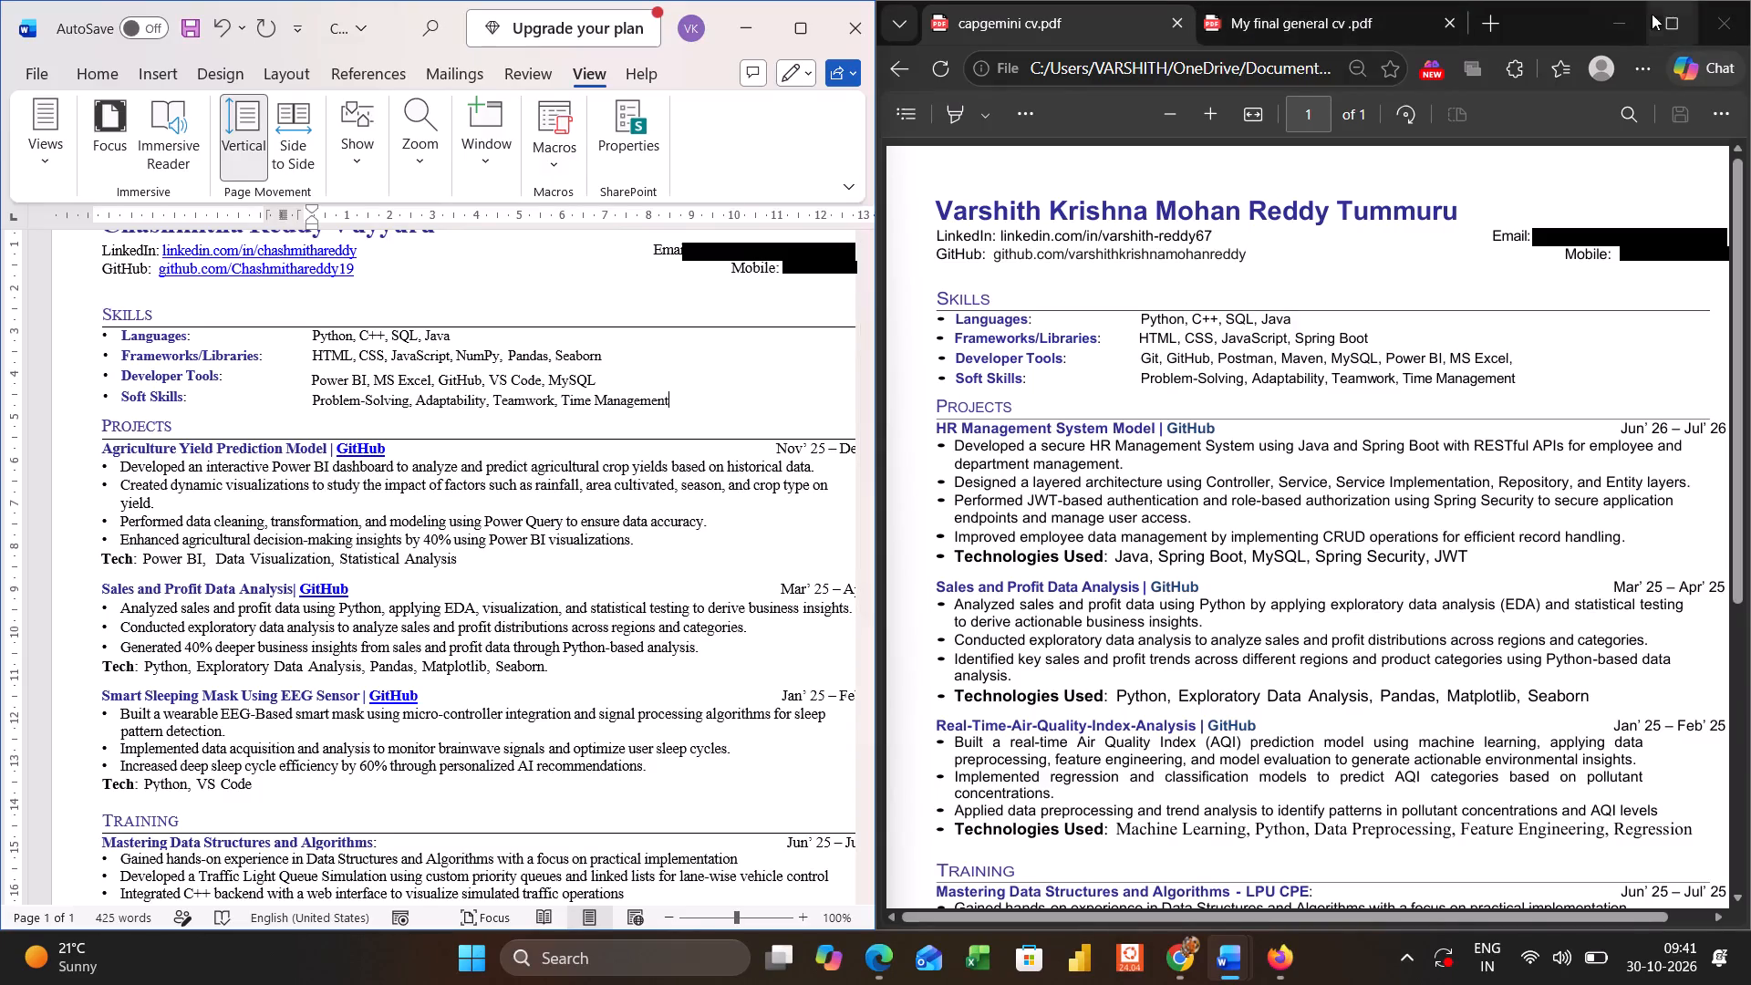
pyautogui.click(1621, 23)
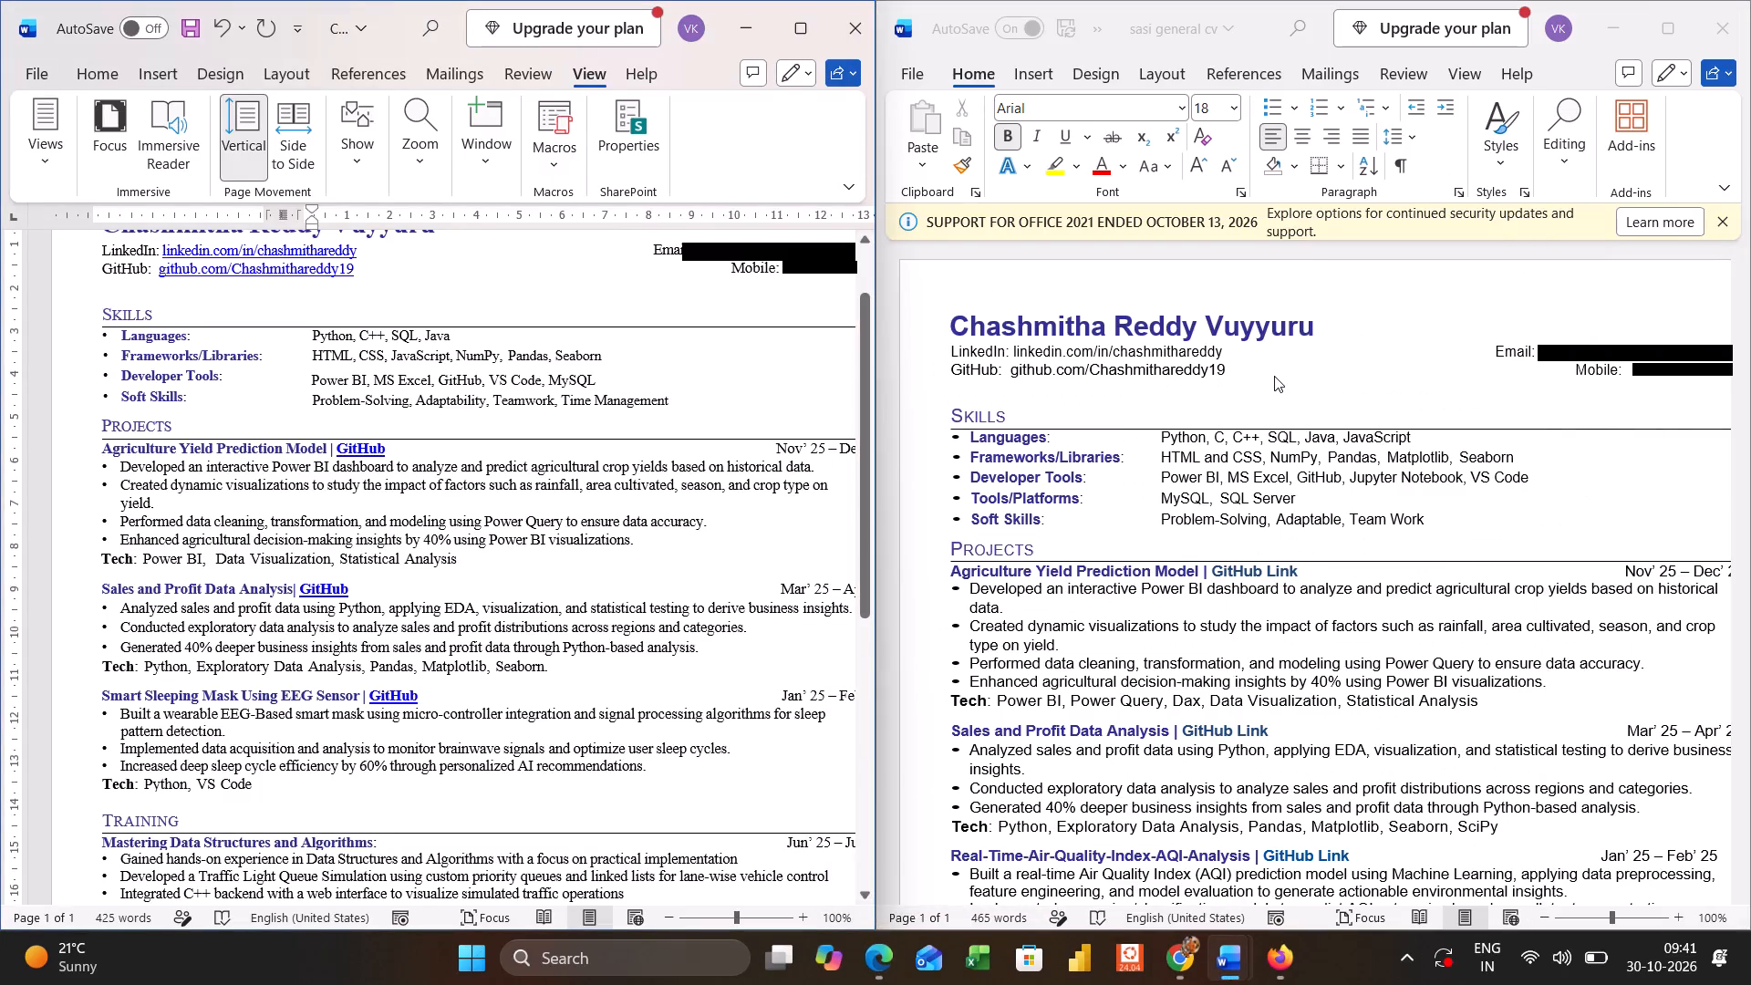
pyautogui.scroll(-2, 1274, 376)
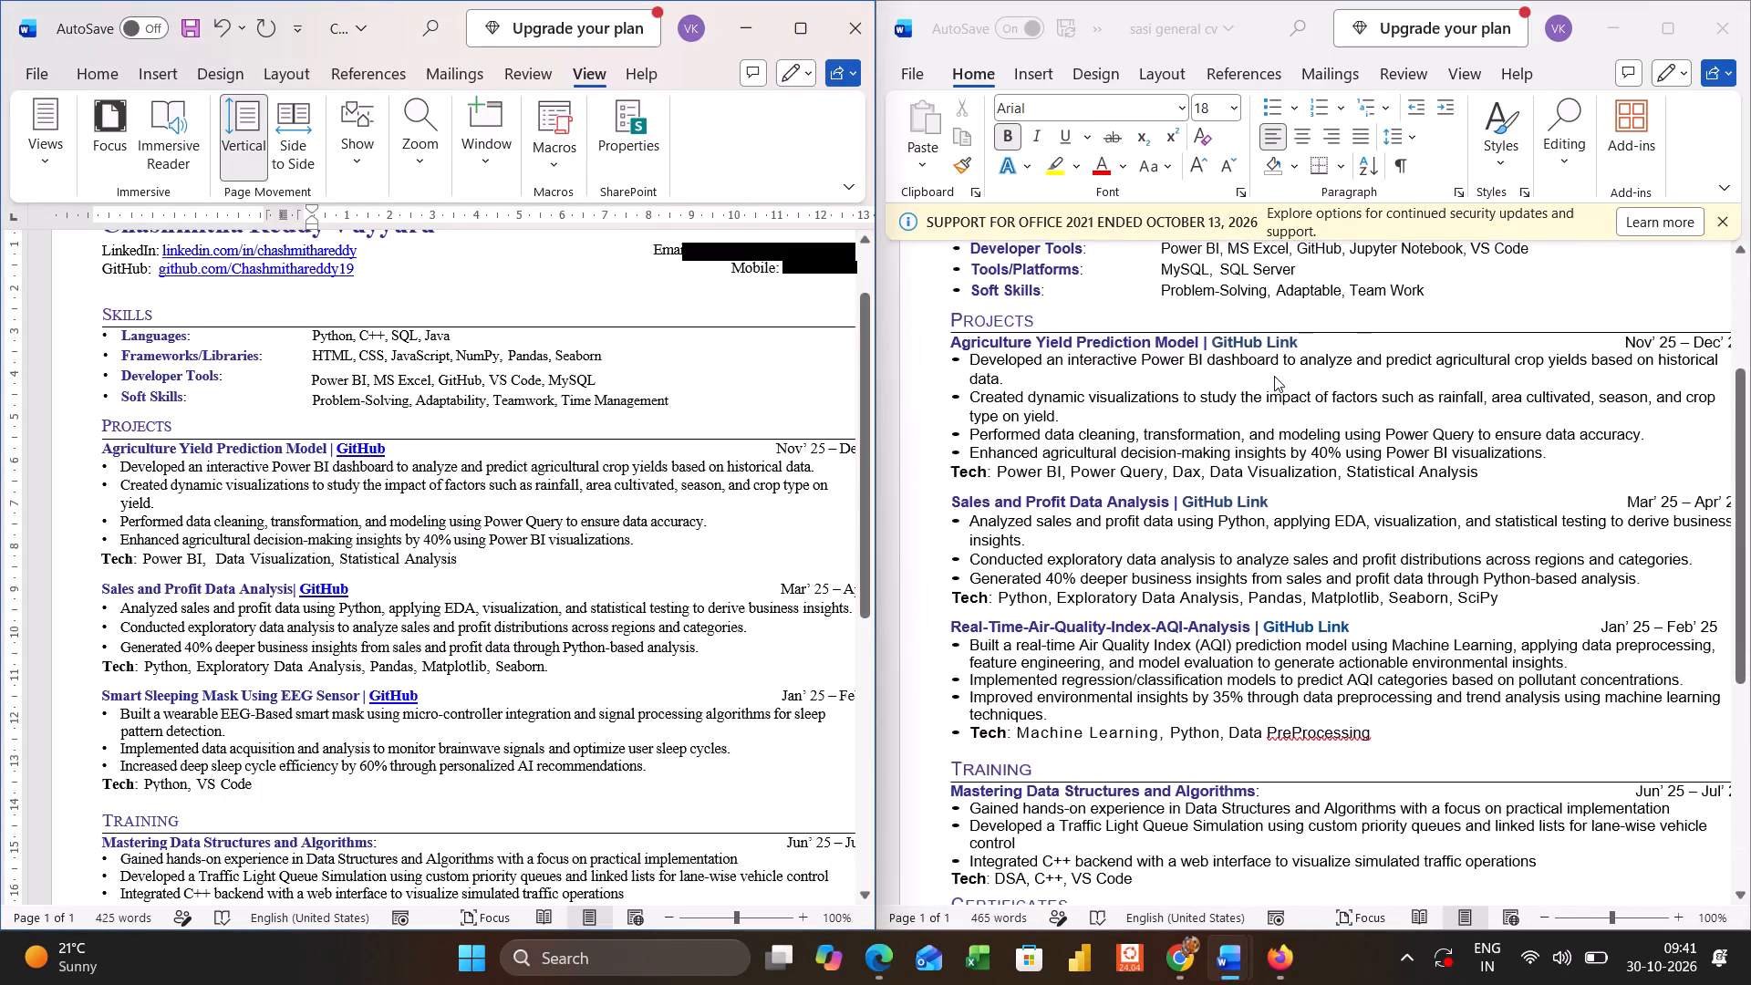
pyautogui.scroll(-2, 1274, 376)
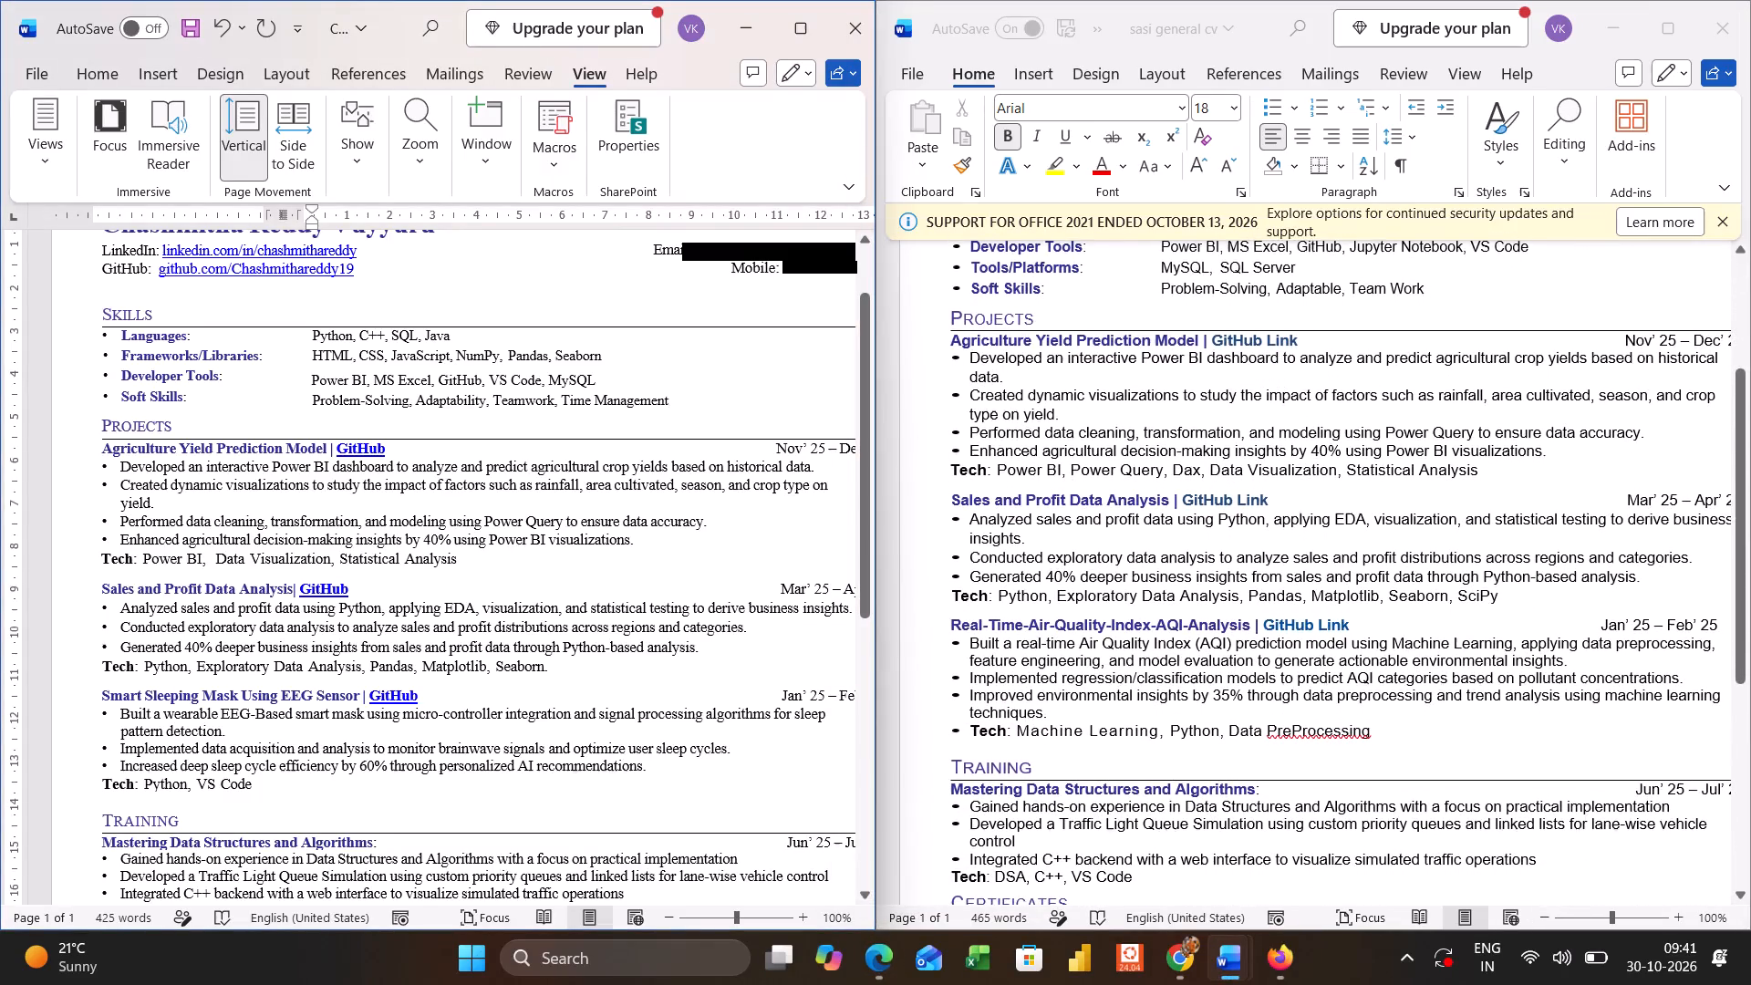
pyautogui.scroll(-1, 756, 536)
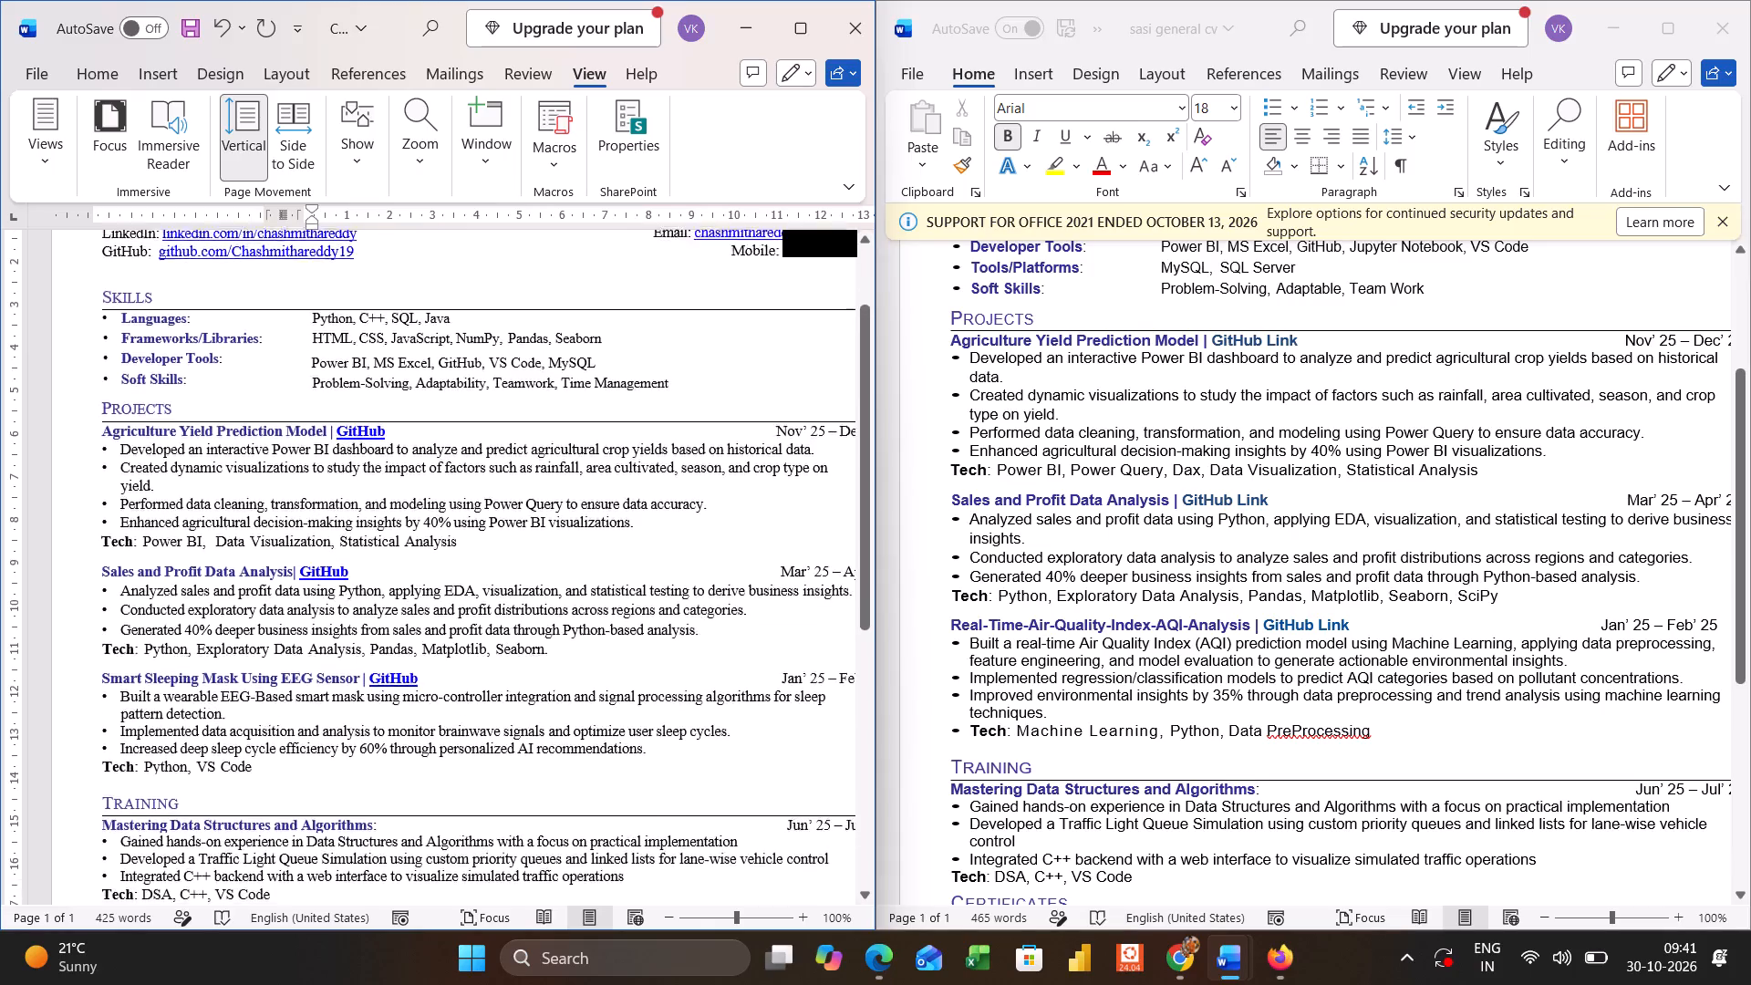
pyautogui.scroll(-1, 756, 536)
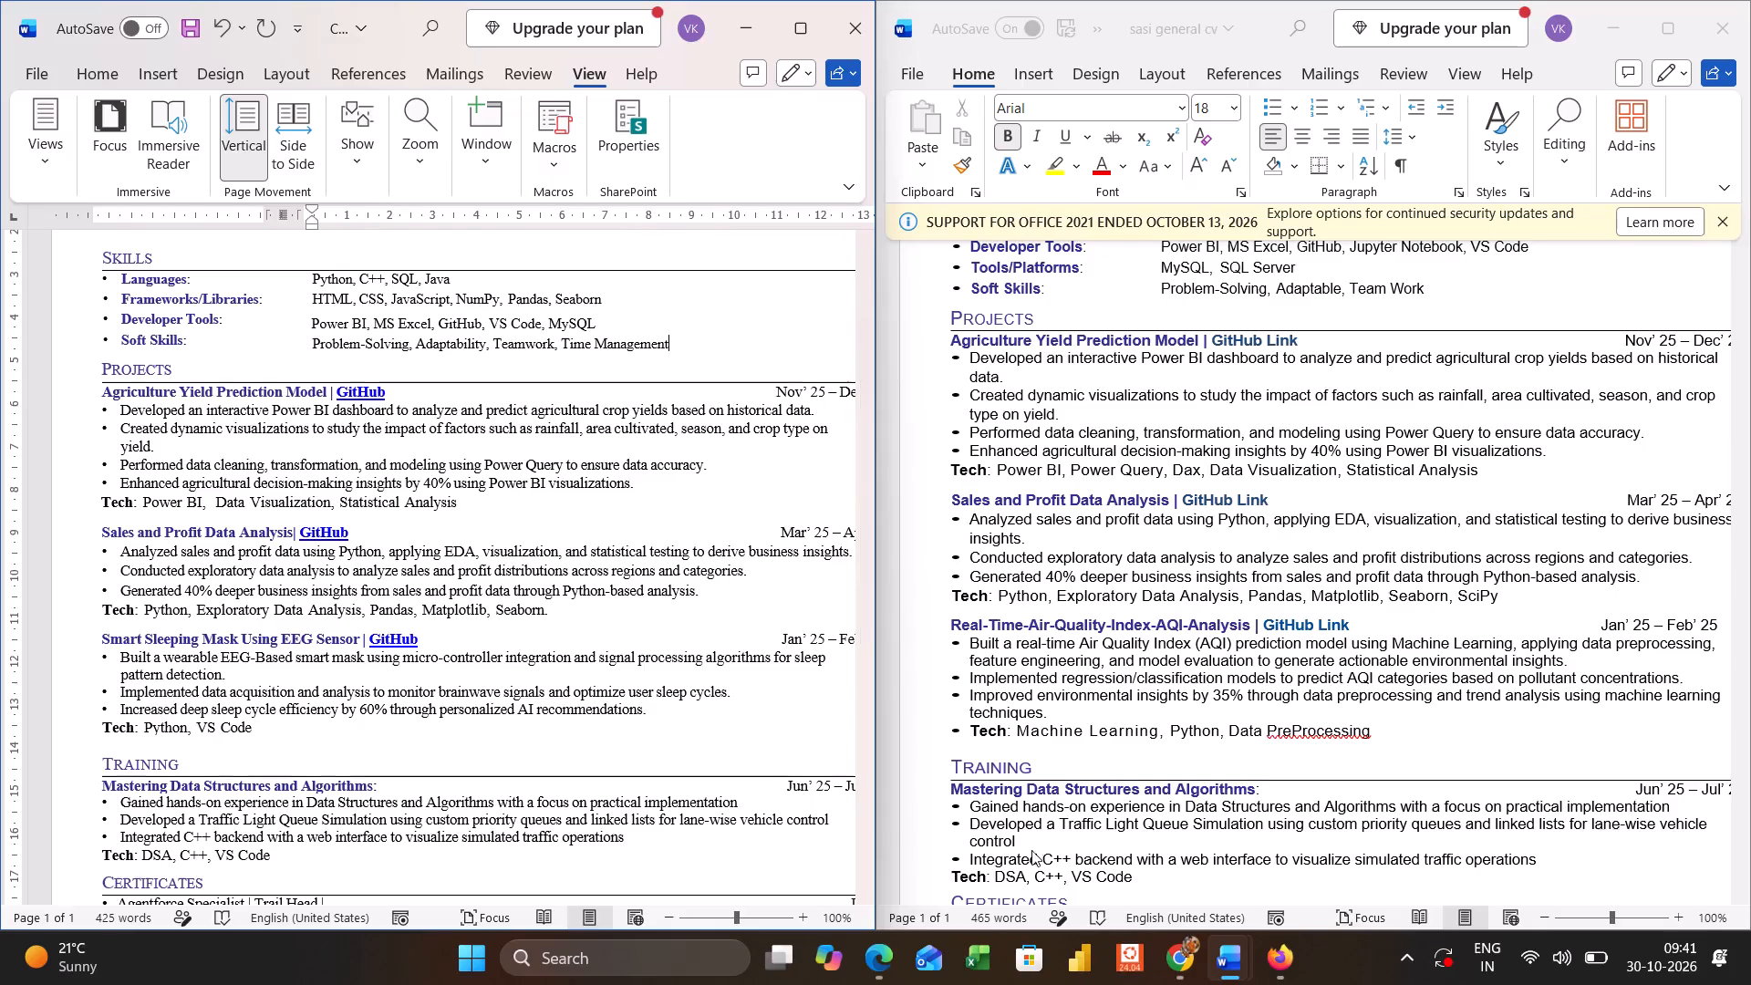
# Replace the last Agriculture Yield Prediction Model bullet with capgemini cv.pdf's "Improved employee data management by implementing CRUD operations" bullet, keeping Tech on its own line.
pyautogui.click(896, 964)
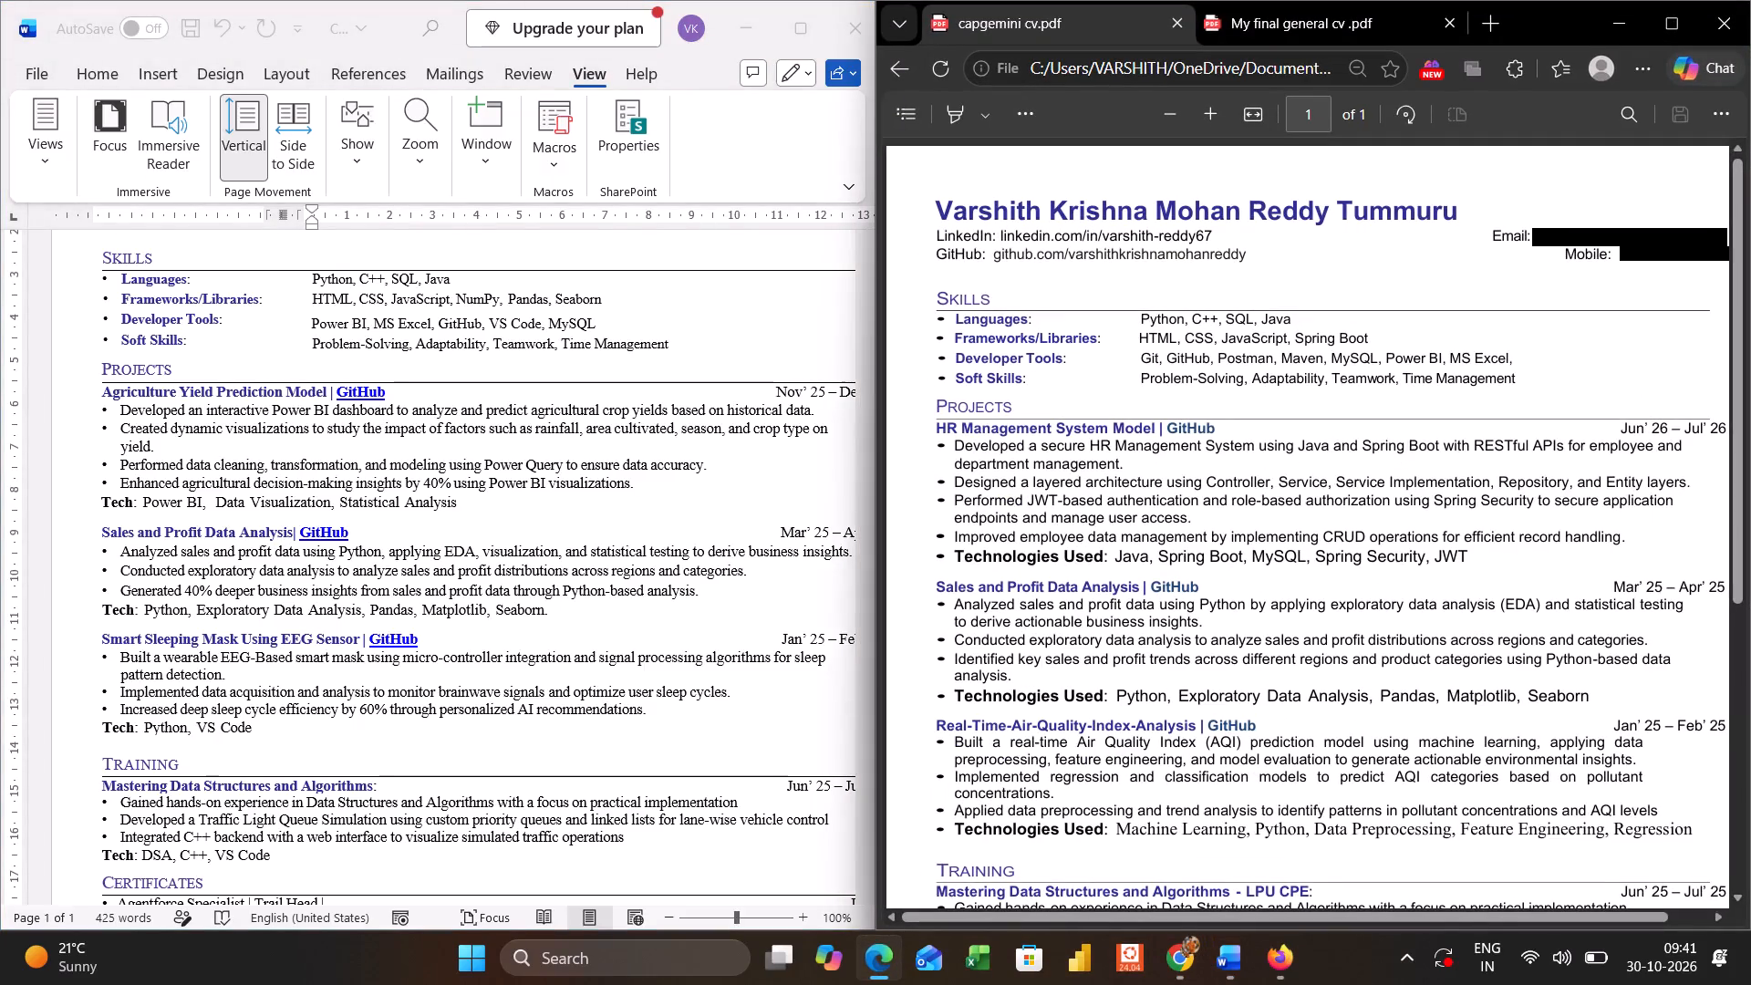
pyautogui.tripleClick(1119, 536)
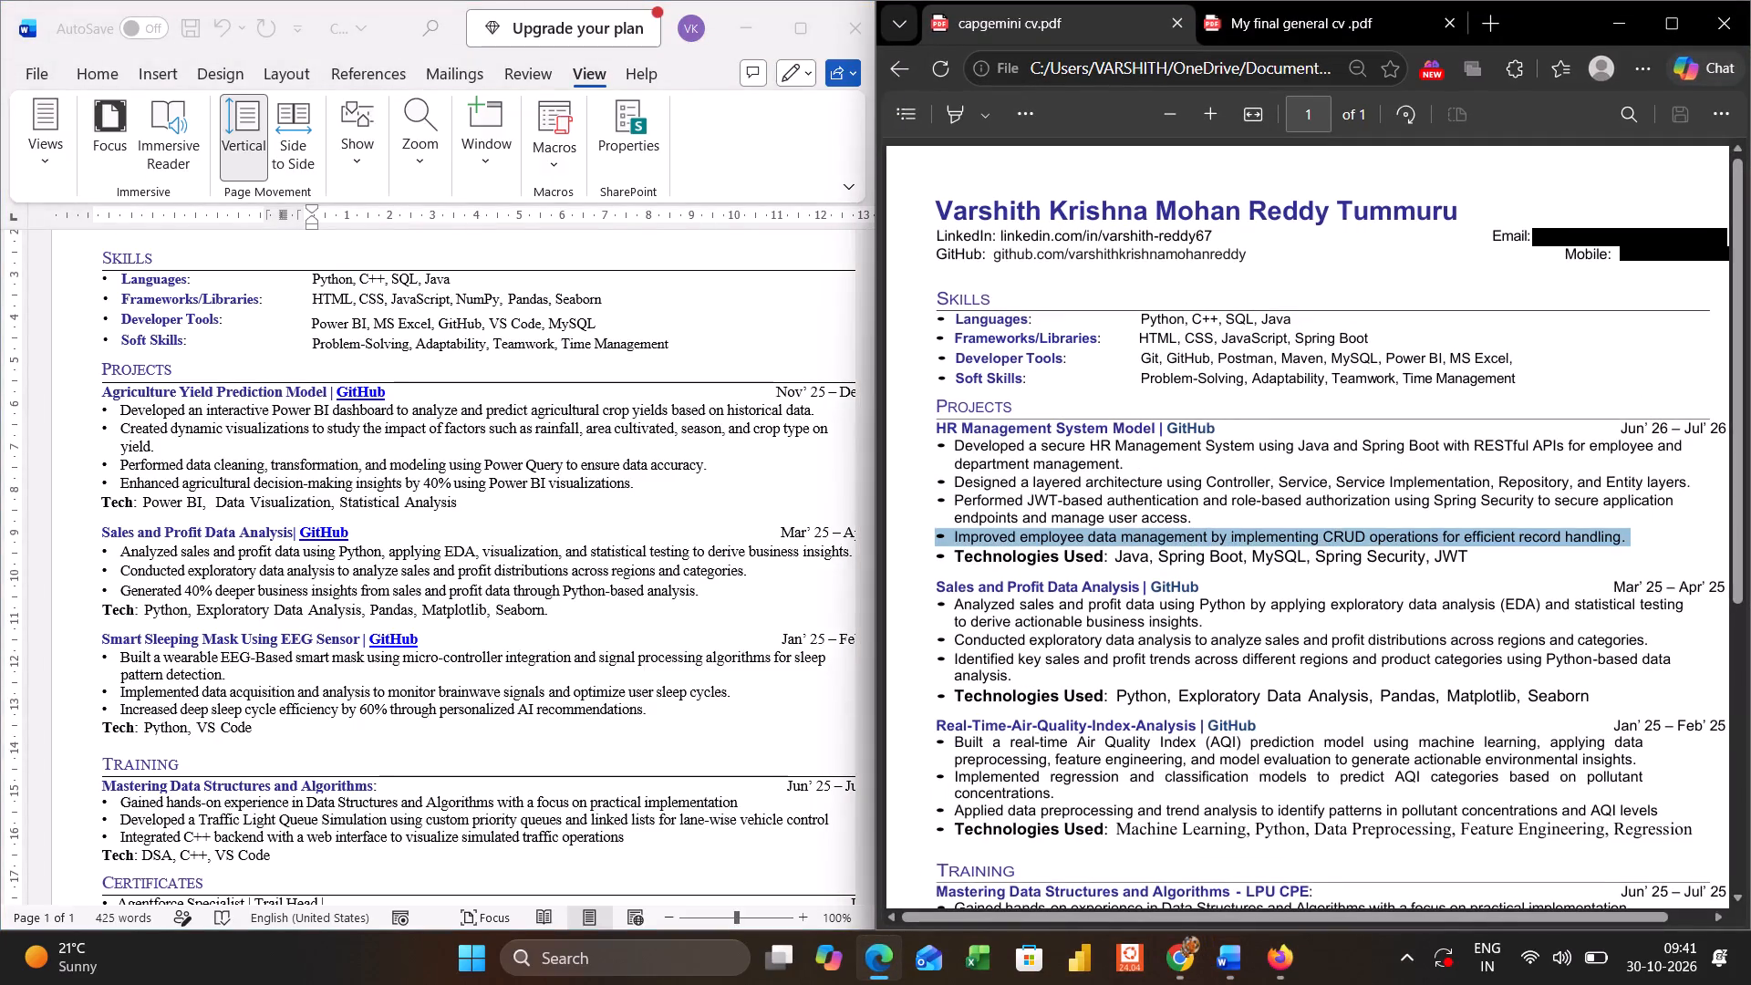
pyautogui.hotkey('ctrl', 'c')
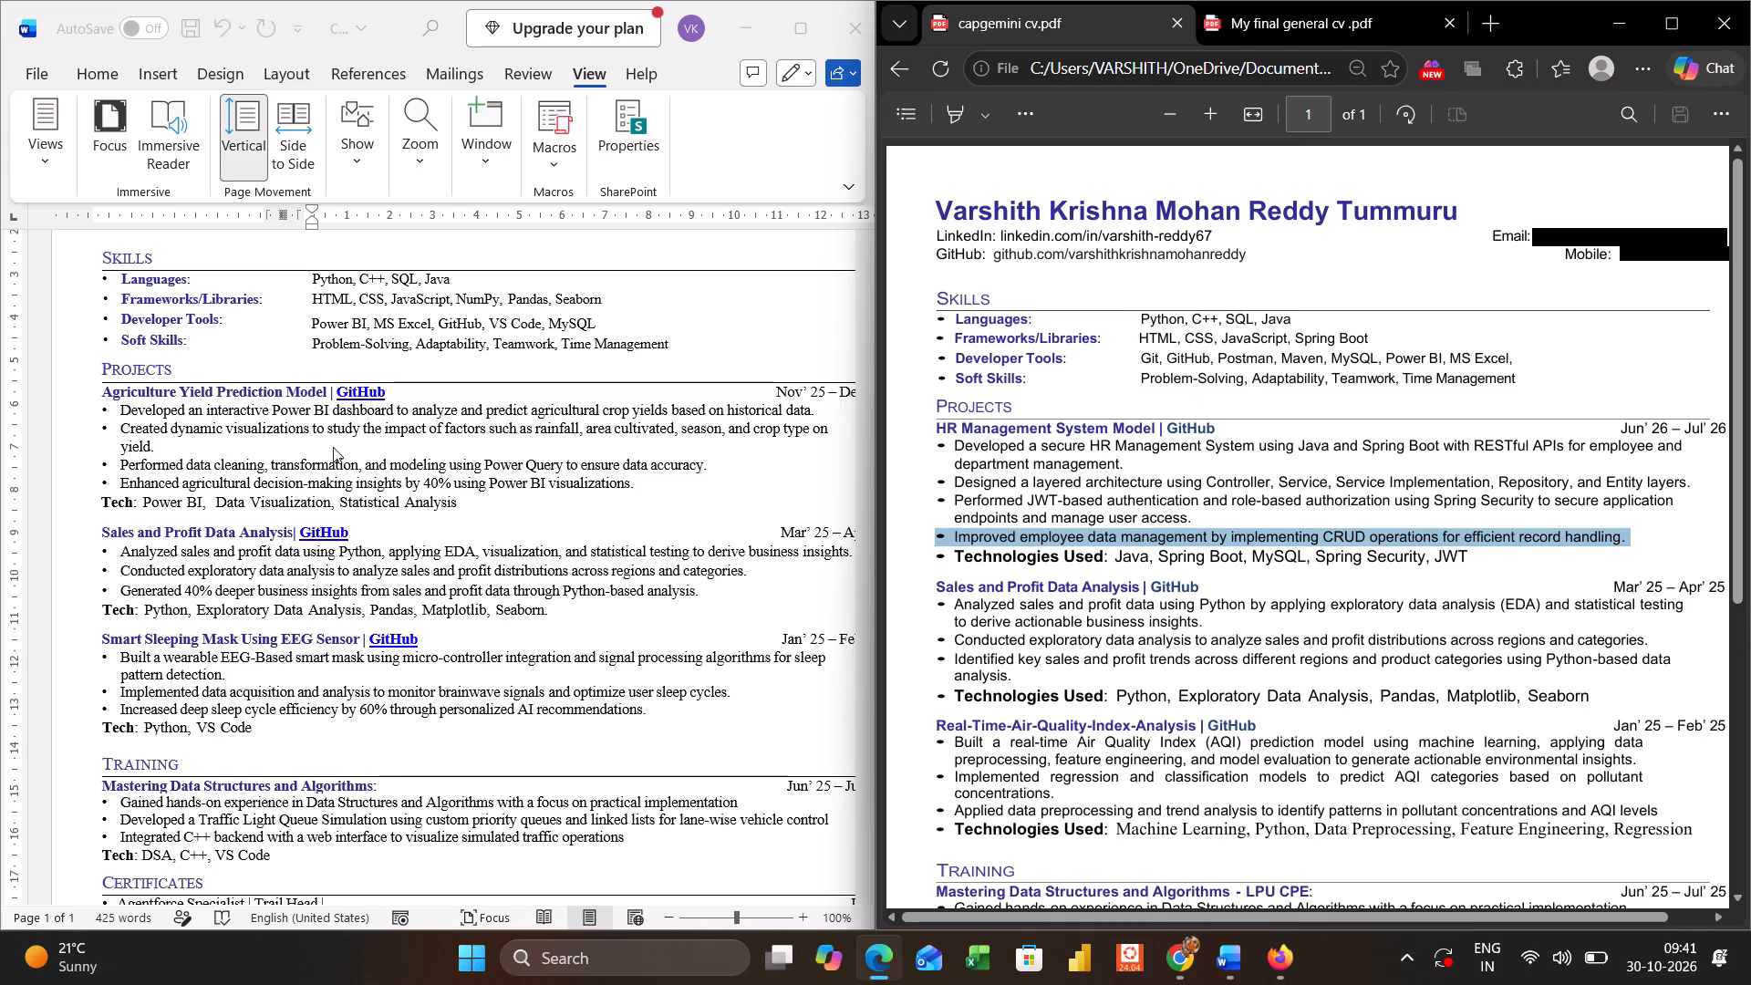
pyautogui.tripleClick(298, 483)
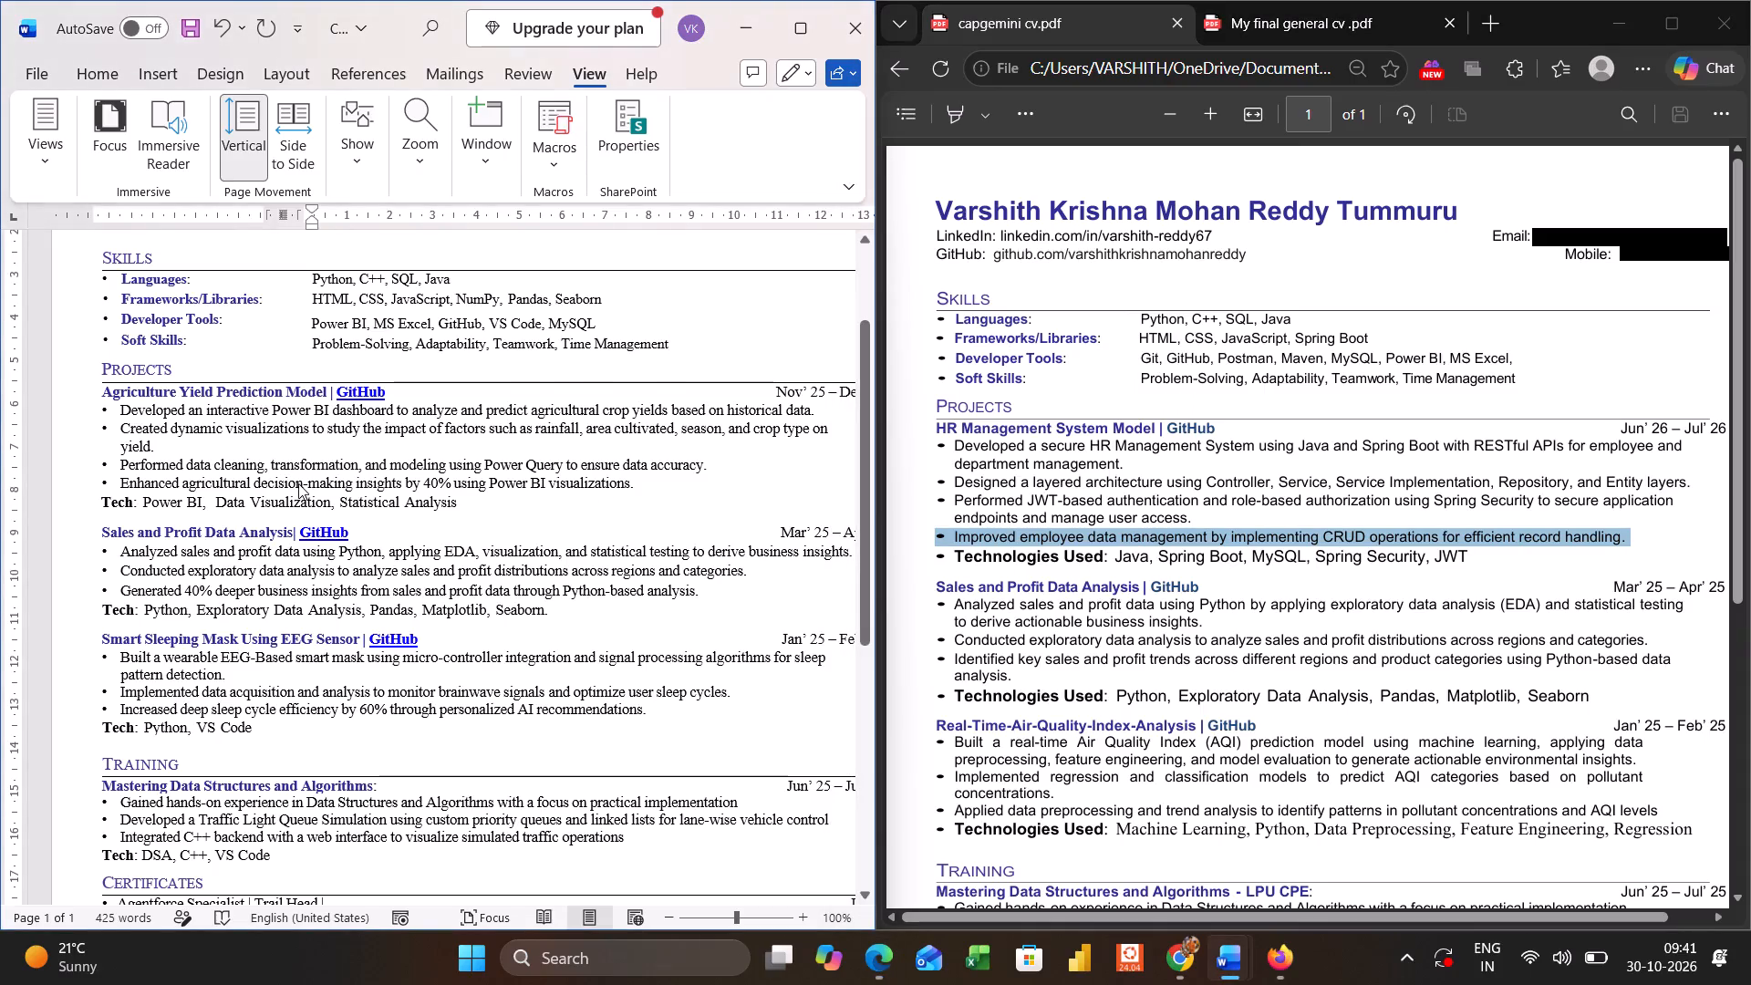
pyautogui.hotkey('ctrl', 'v')
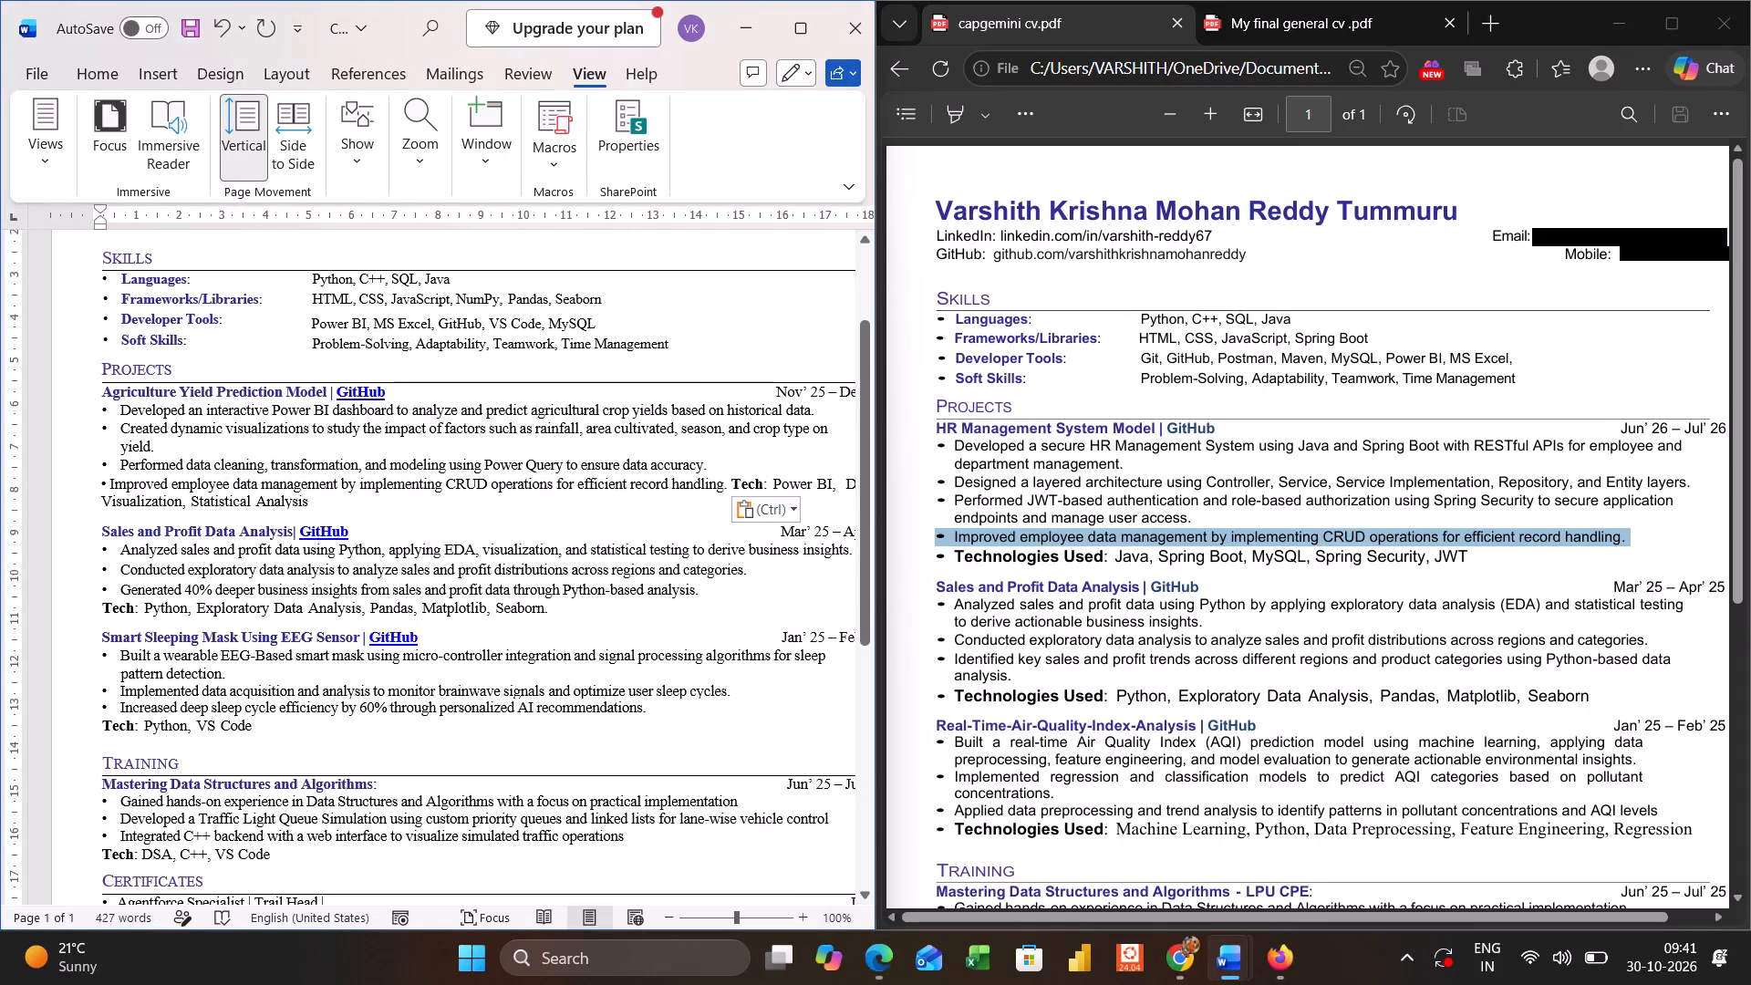
pyautogui.press('Return')
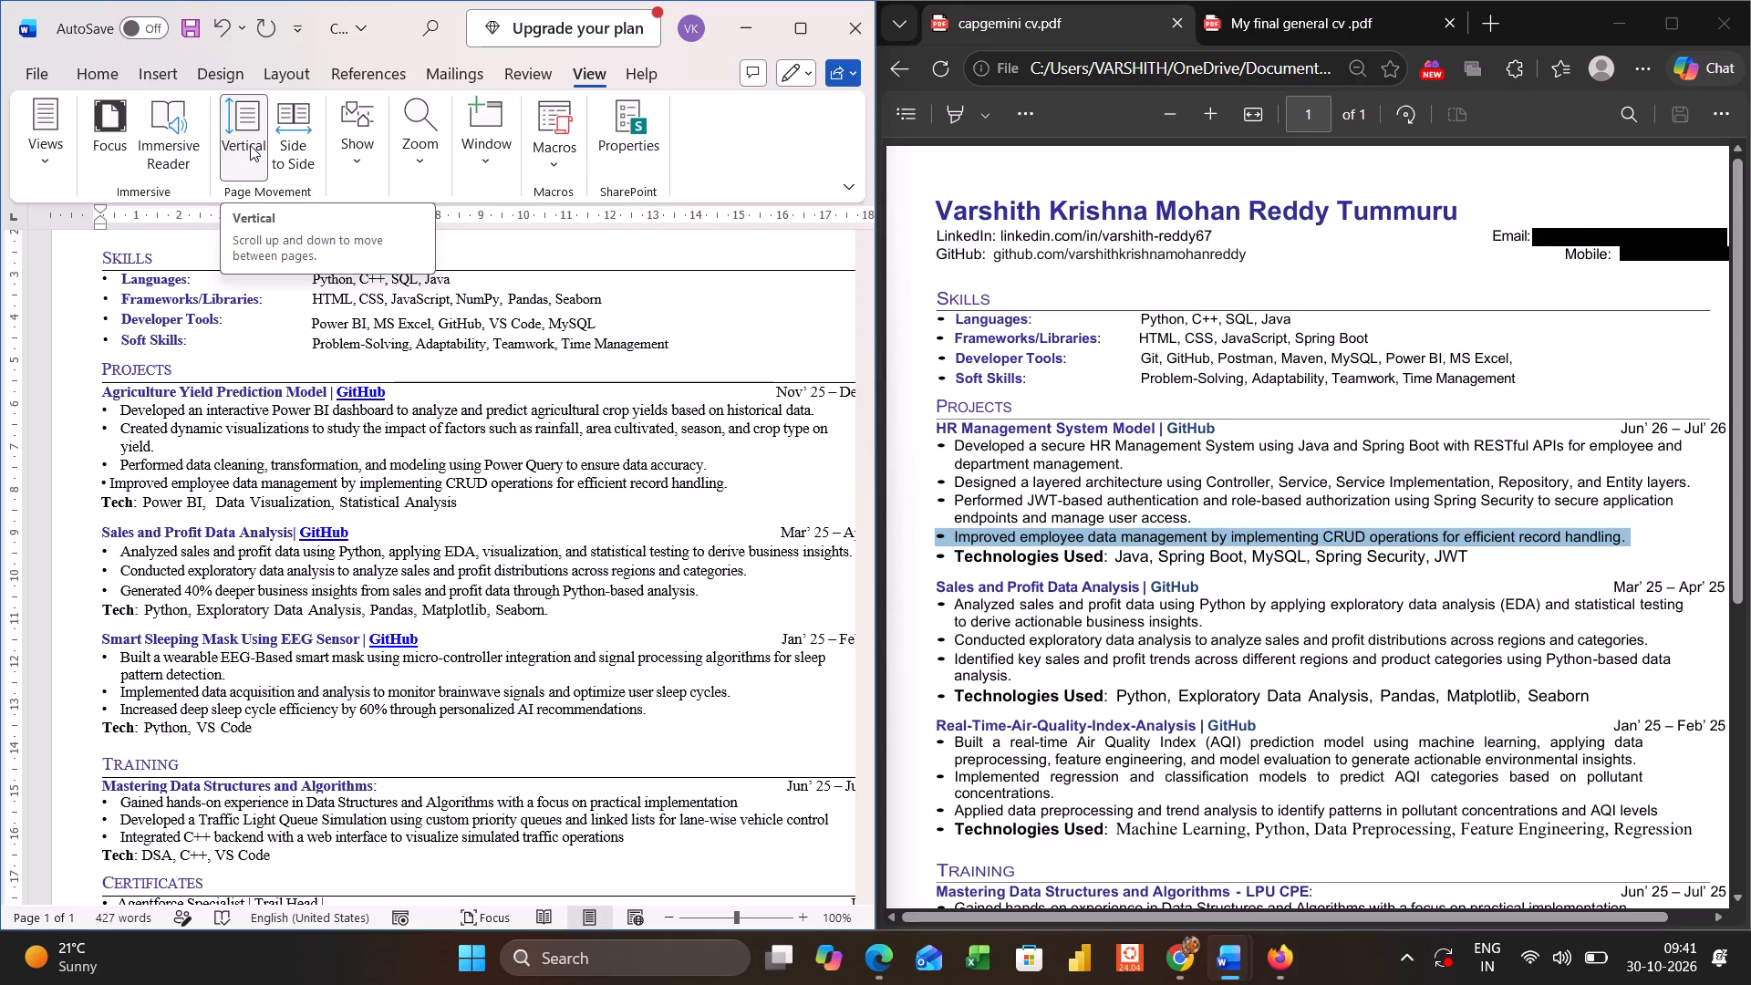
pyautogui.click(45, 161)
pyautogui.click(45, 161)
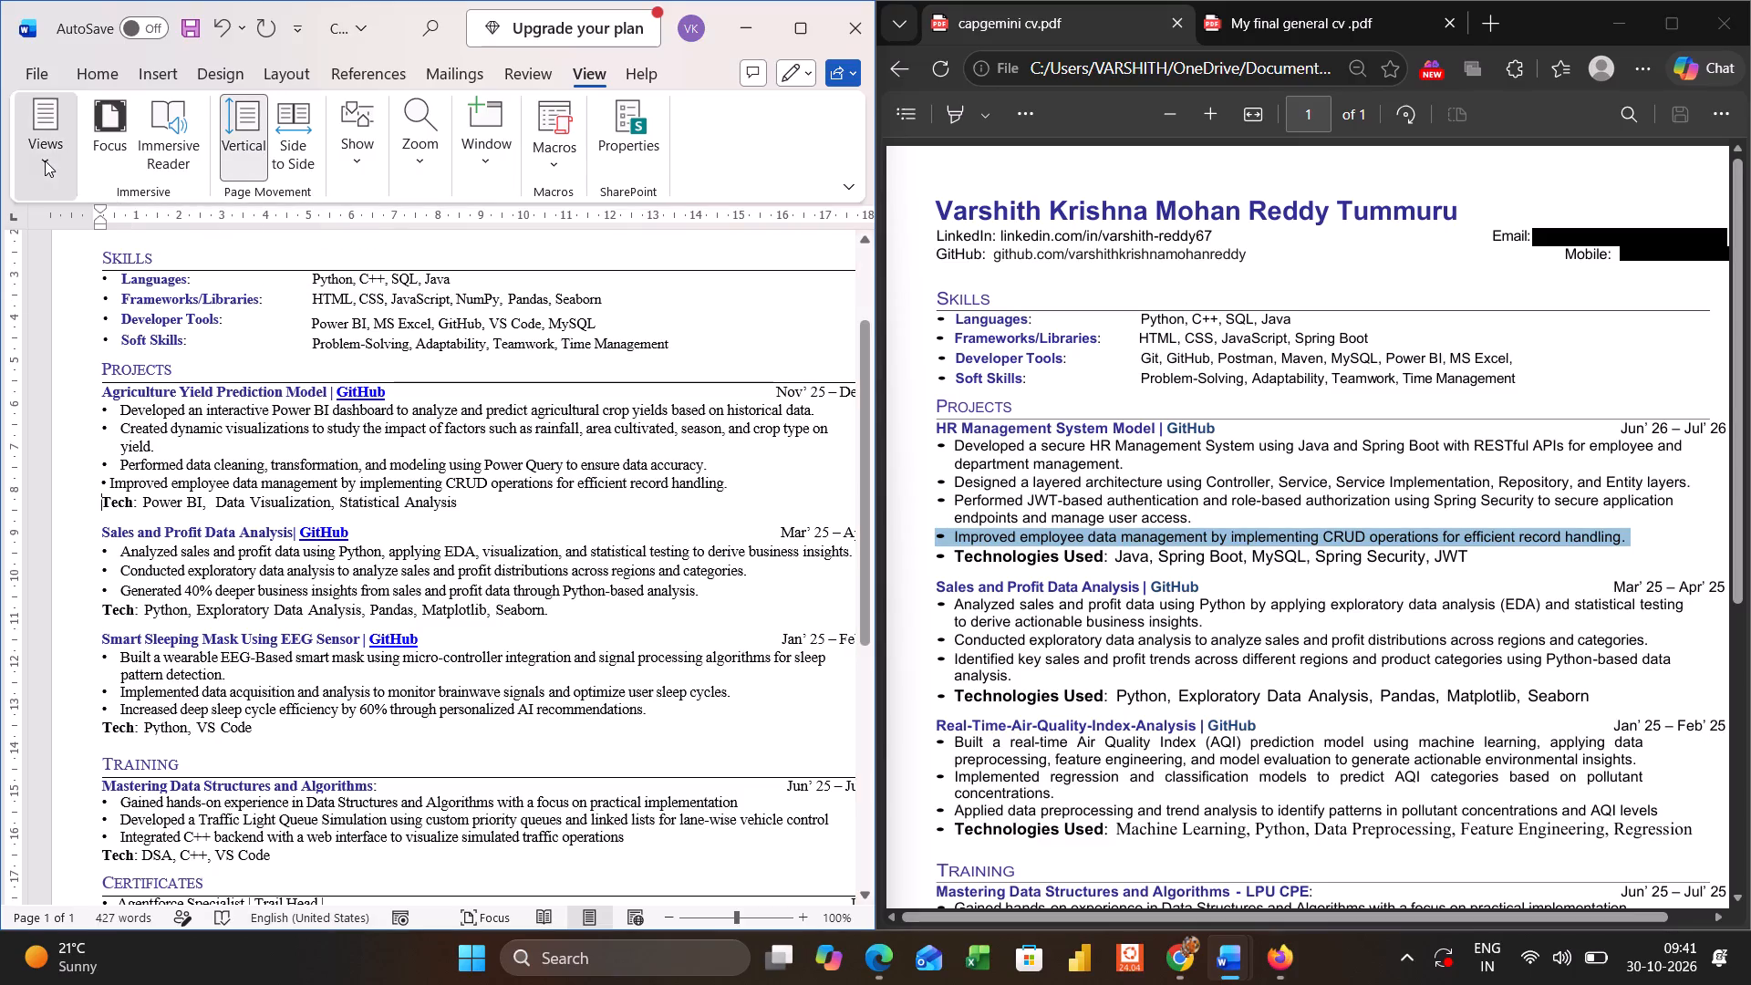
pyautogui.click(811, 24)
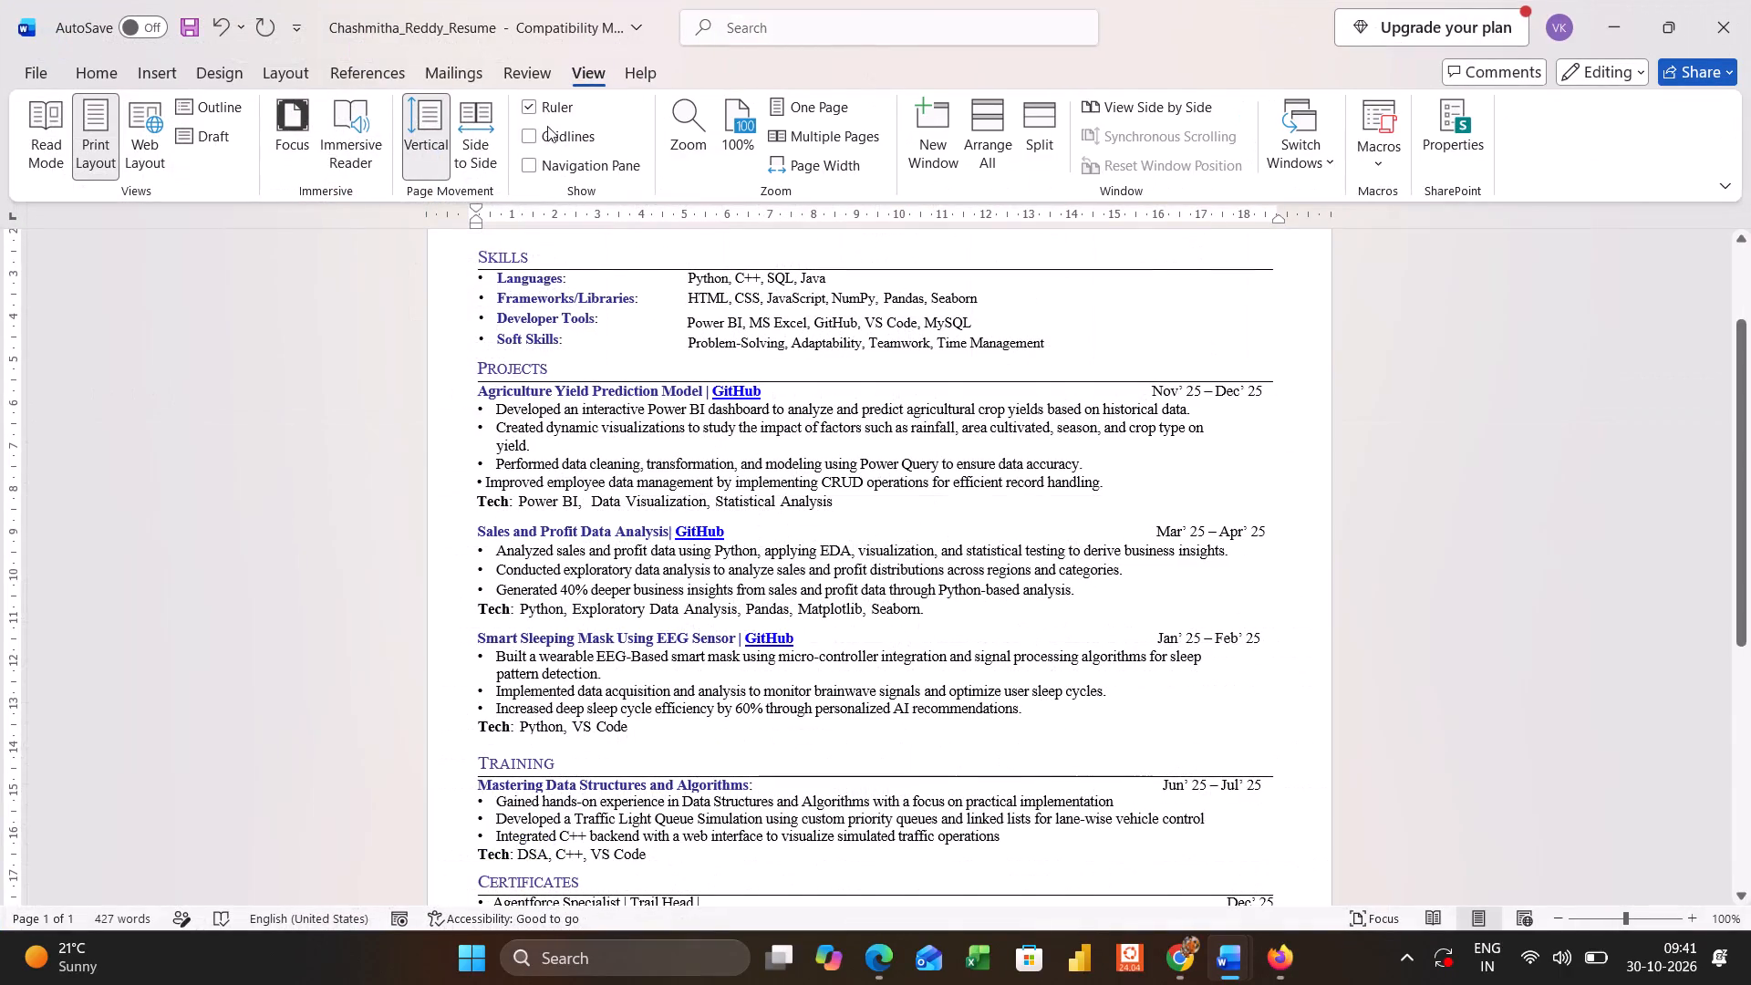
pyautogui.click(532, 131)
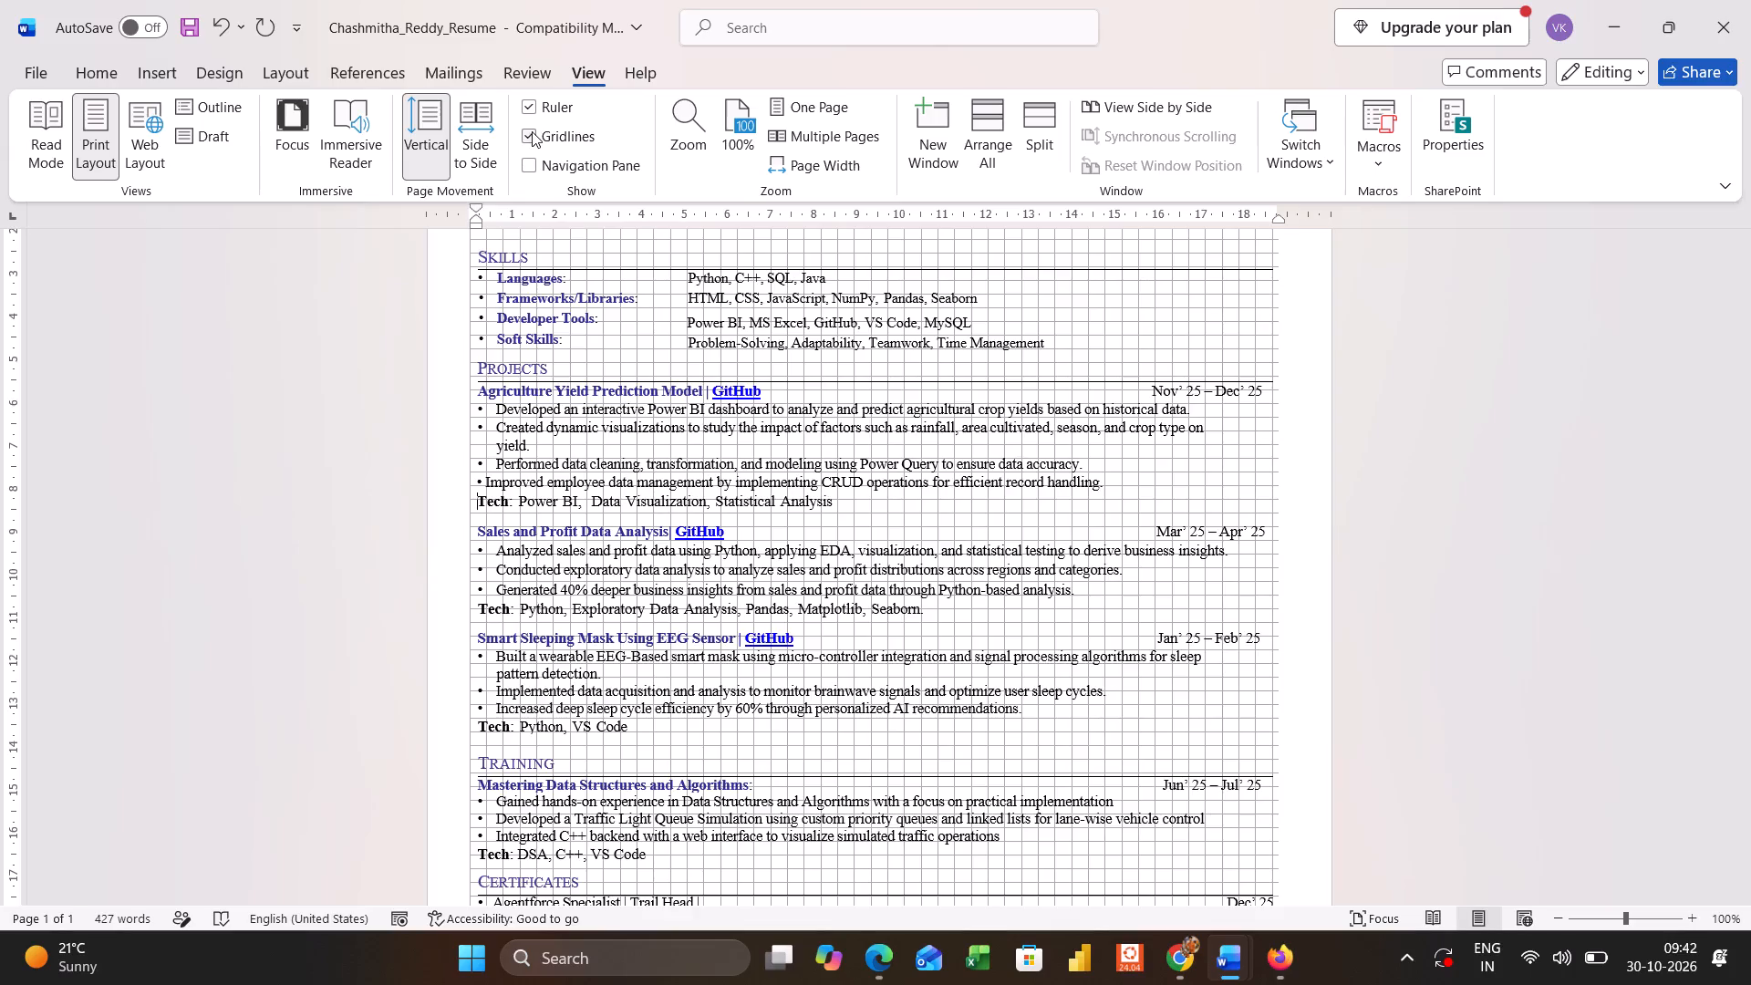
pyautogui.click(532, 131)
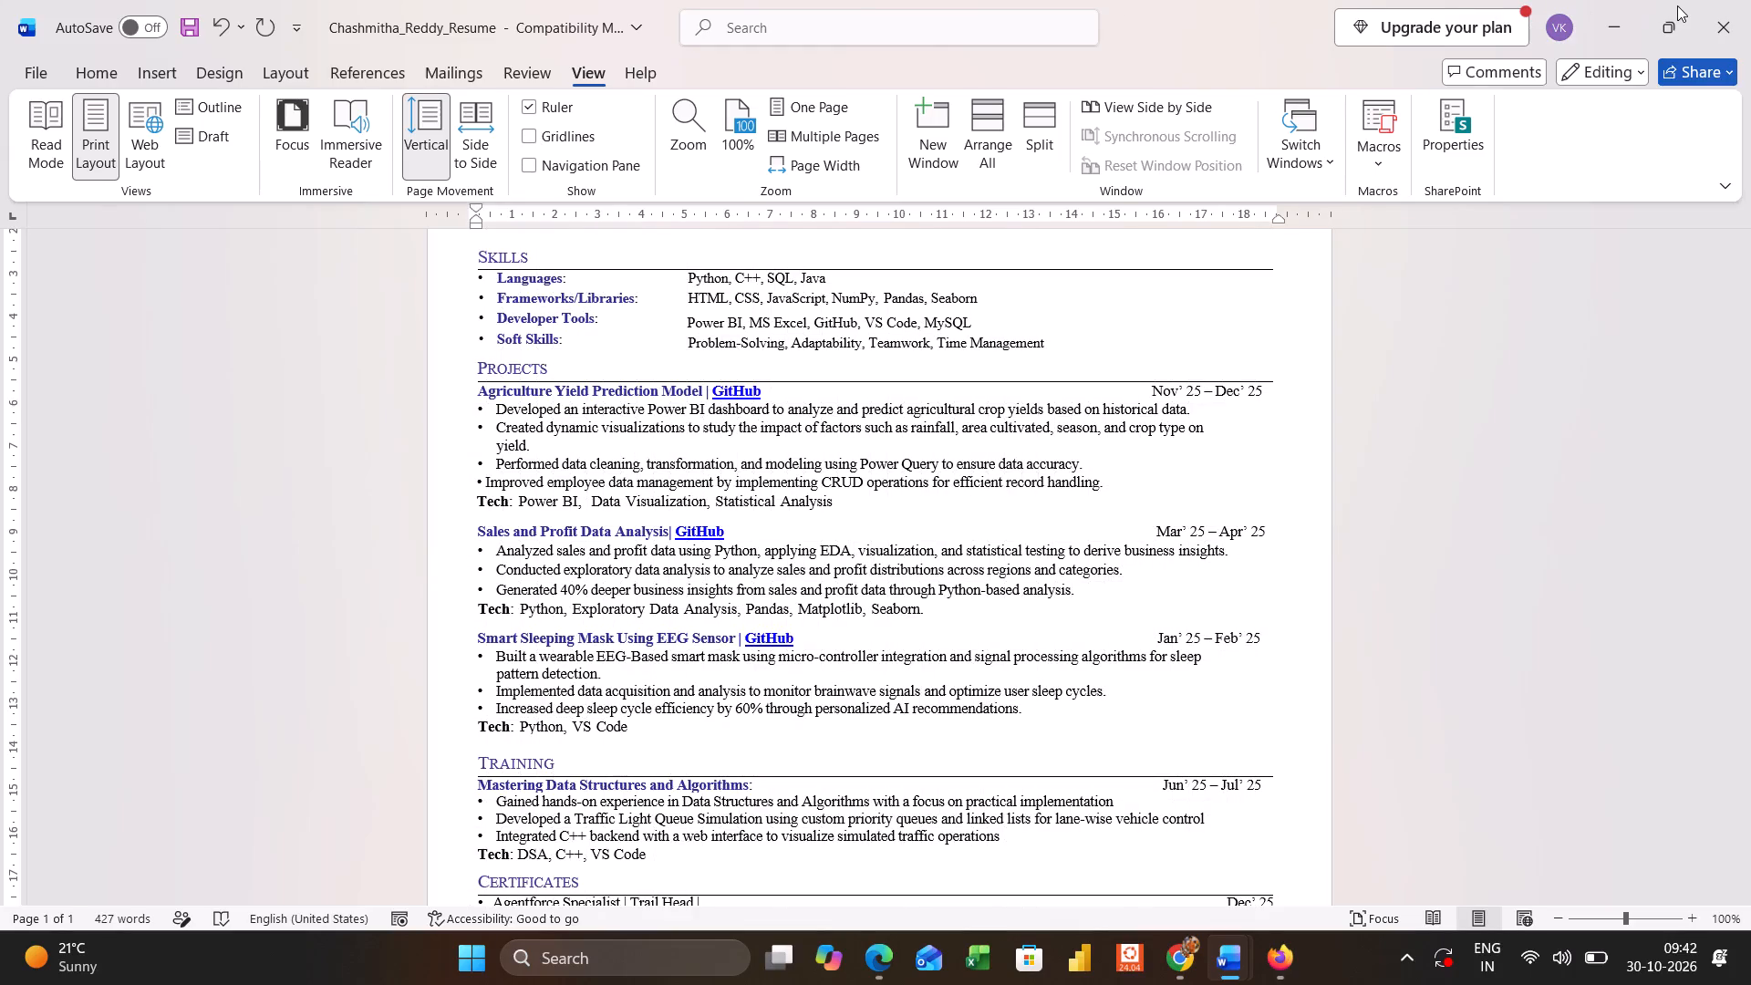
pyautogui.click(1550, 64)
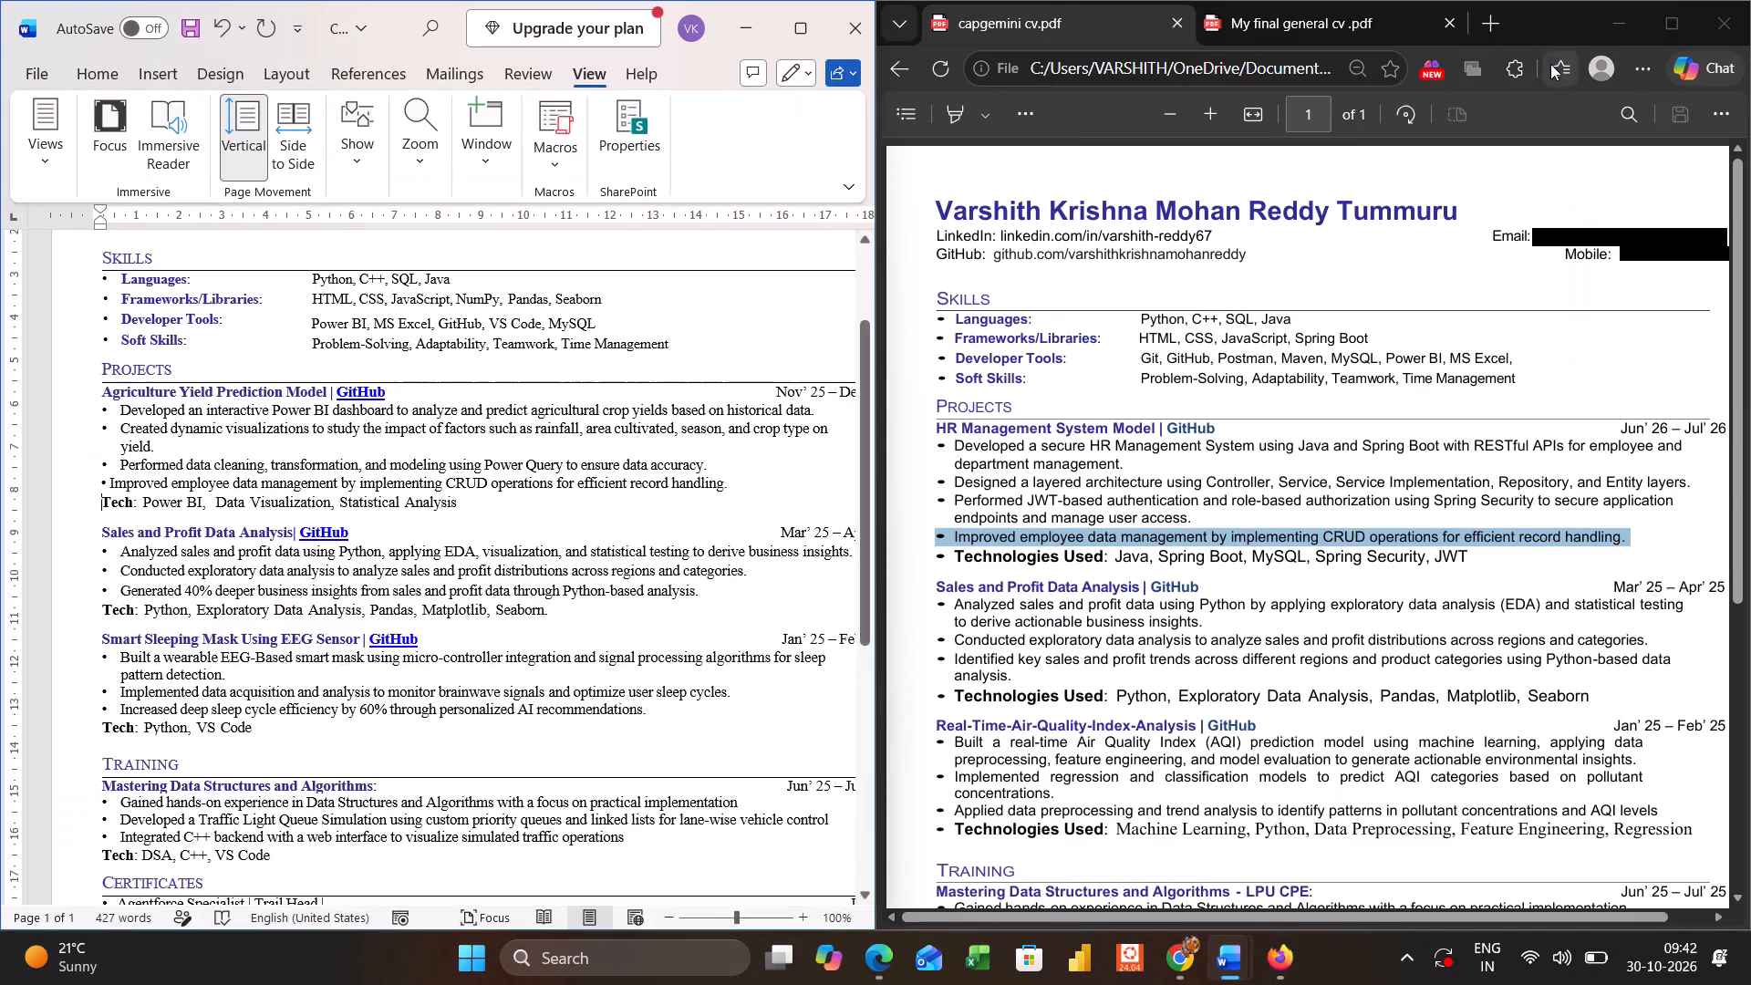
# Replace the last Sales and Profit Data Analysis bullet with capgemini cv.pdf's "Identified key sales and profit trends" sentence, keeping Tech on its own line.
pyautogui.scroll(-1, 1160, 547)
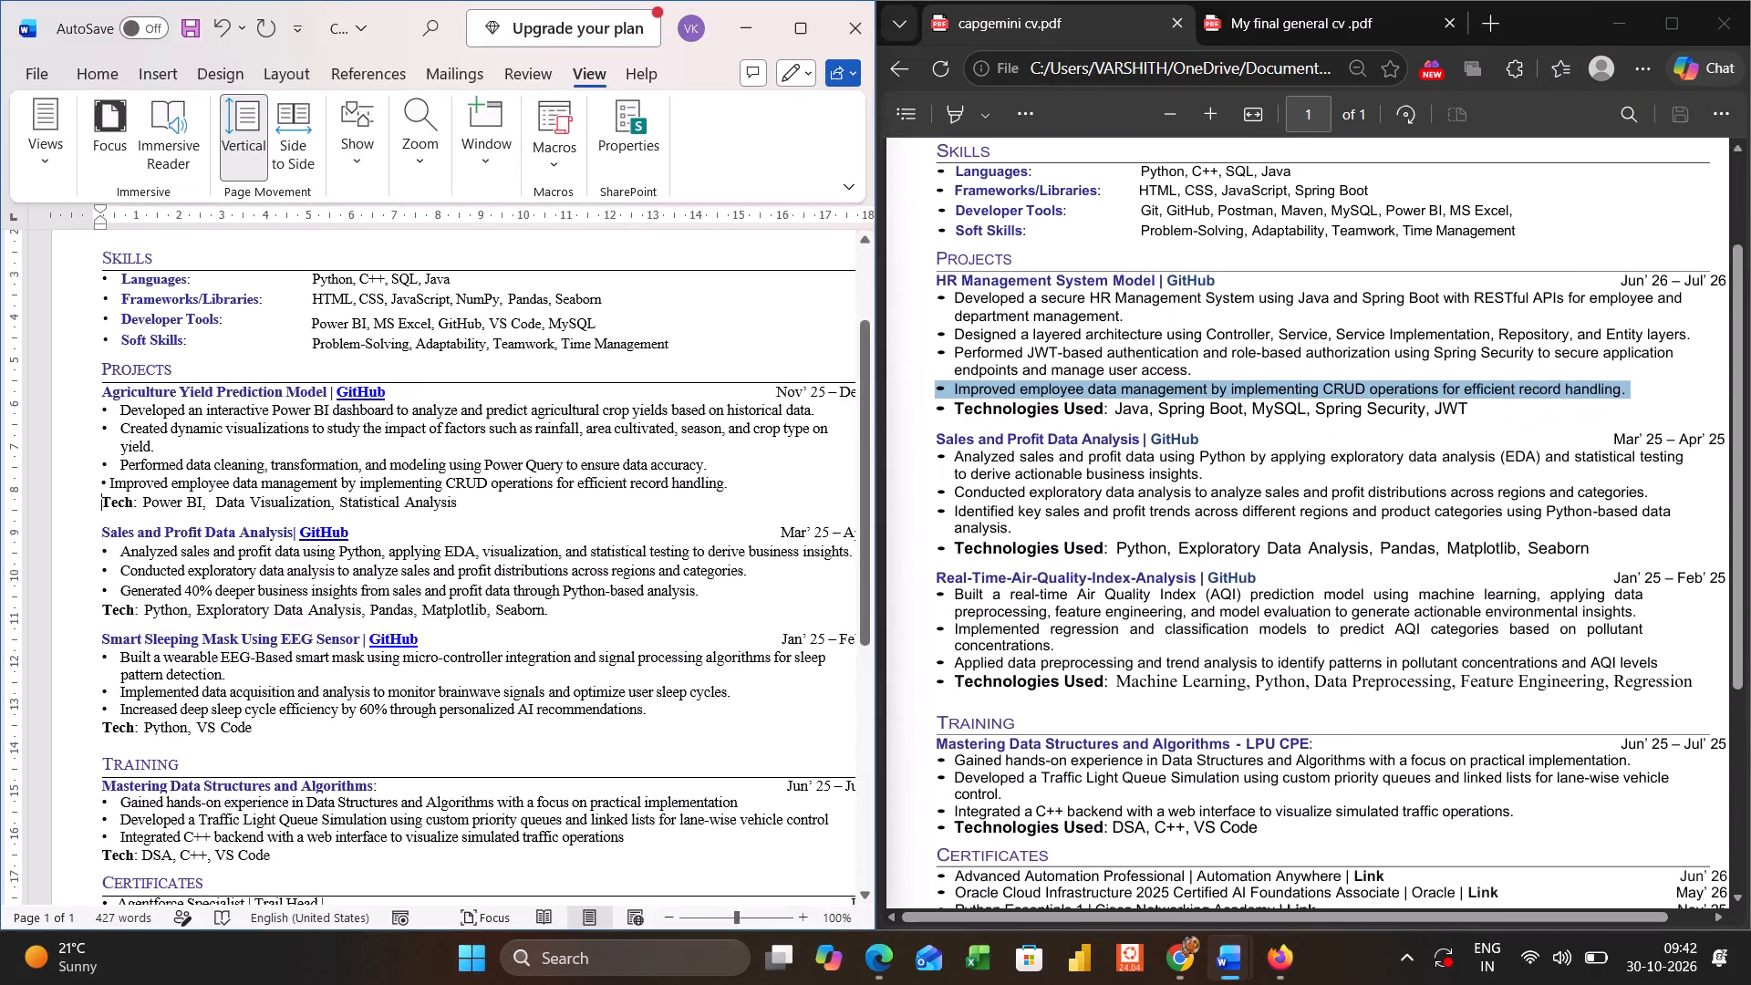
pyautogui.scroll(-1, 1160, 547)
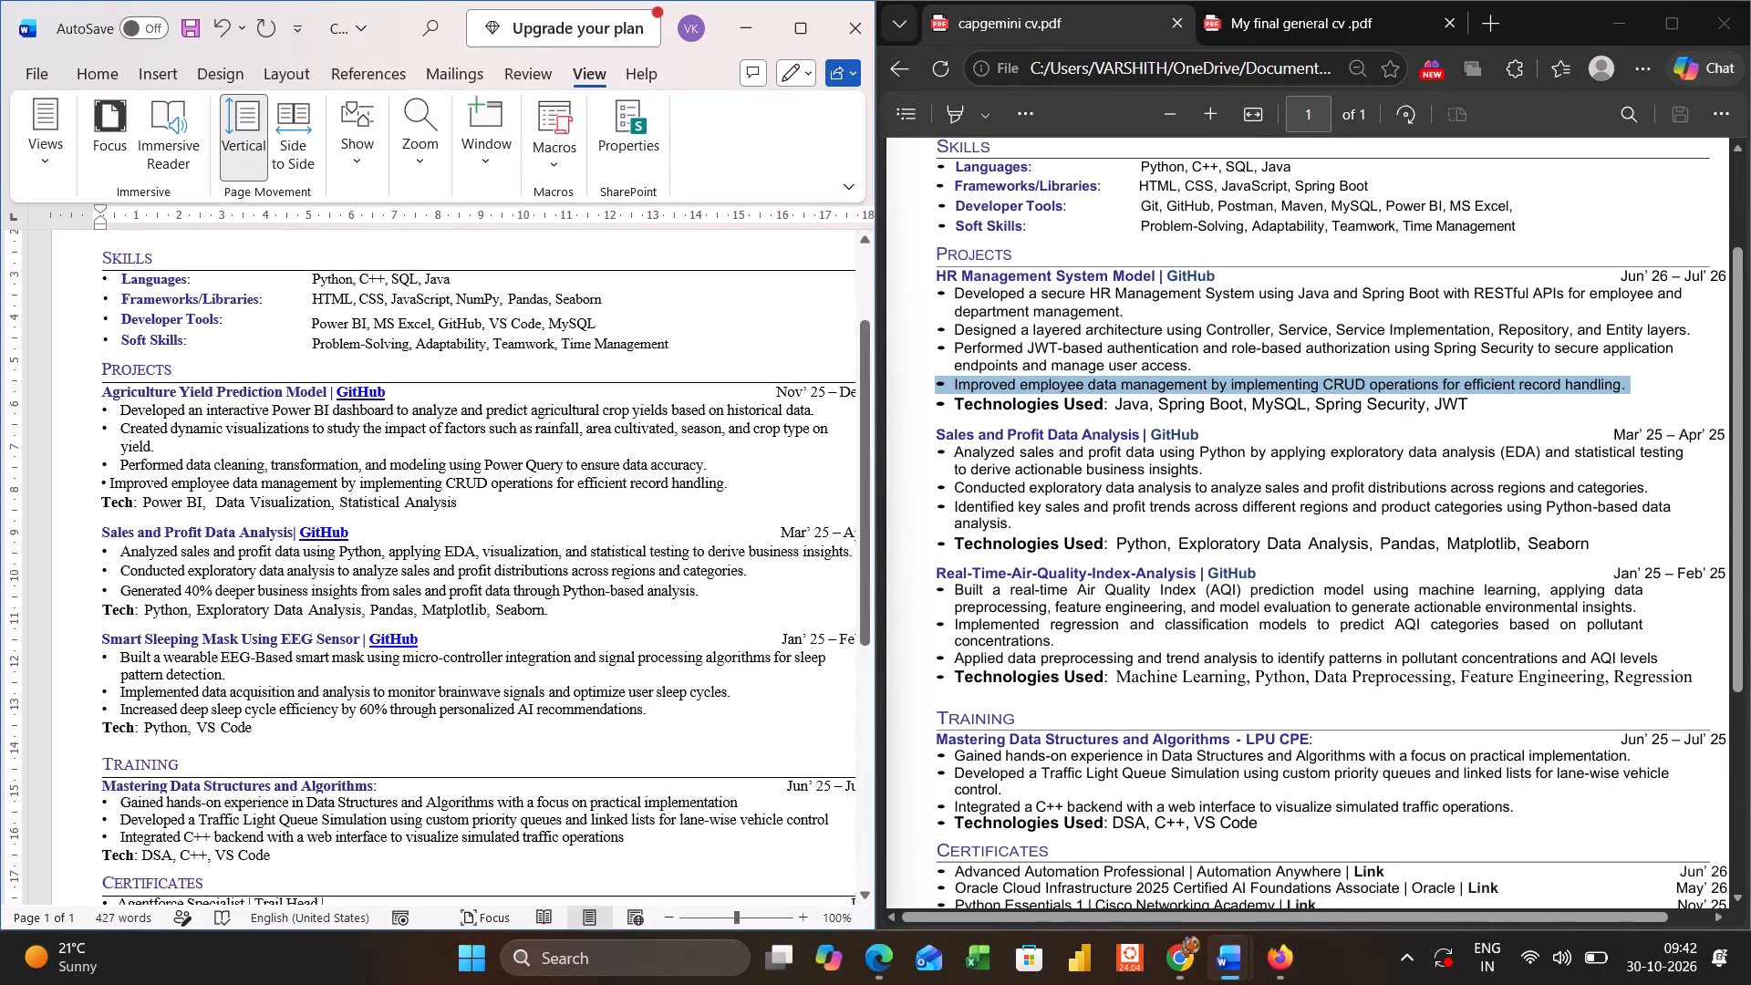
pyautogui.click(1018, 515)
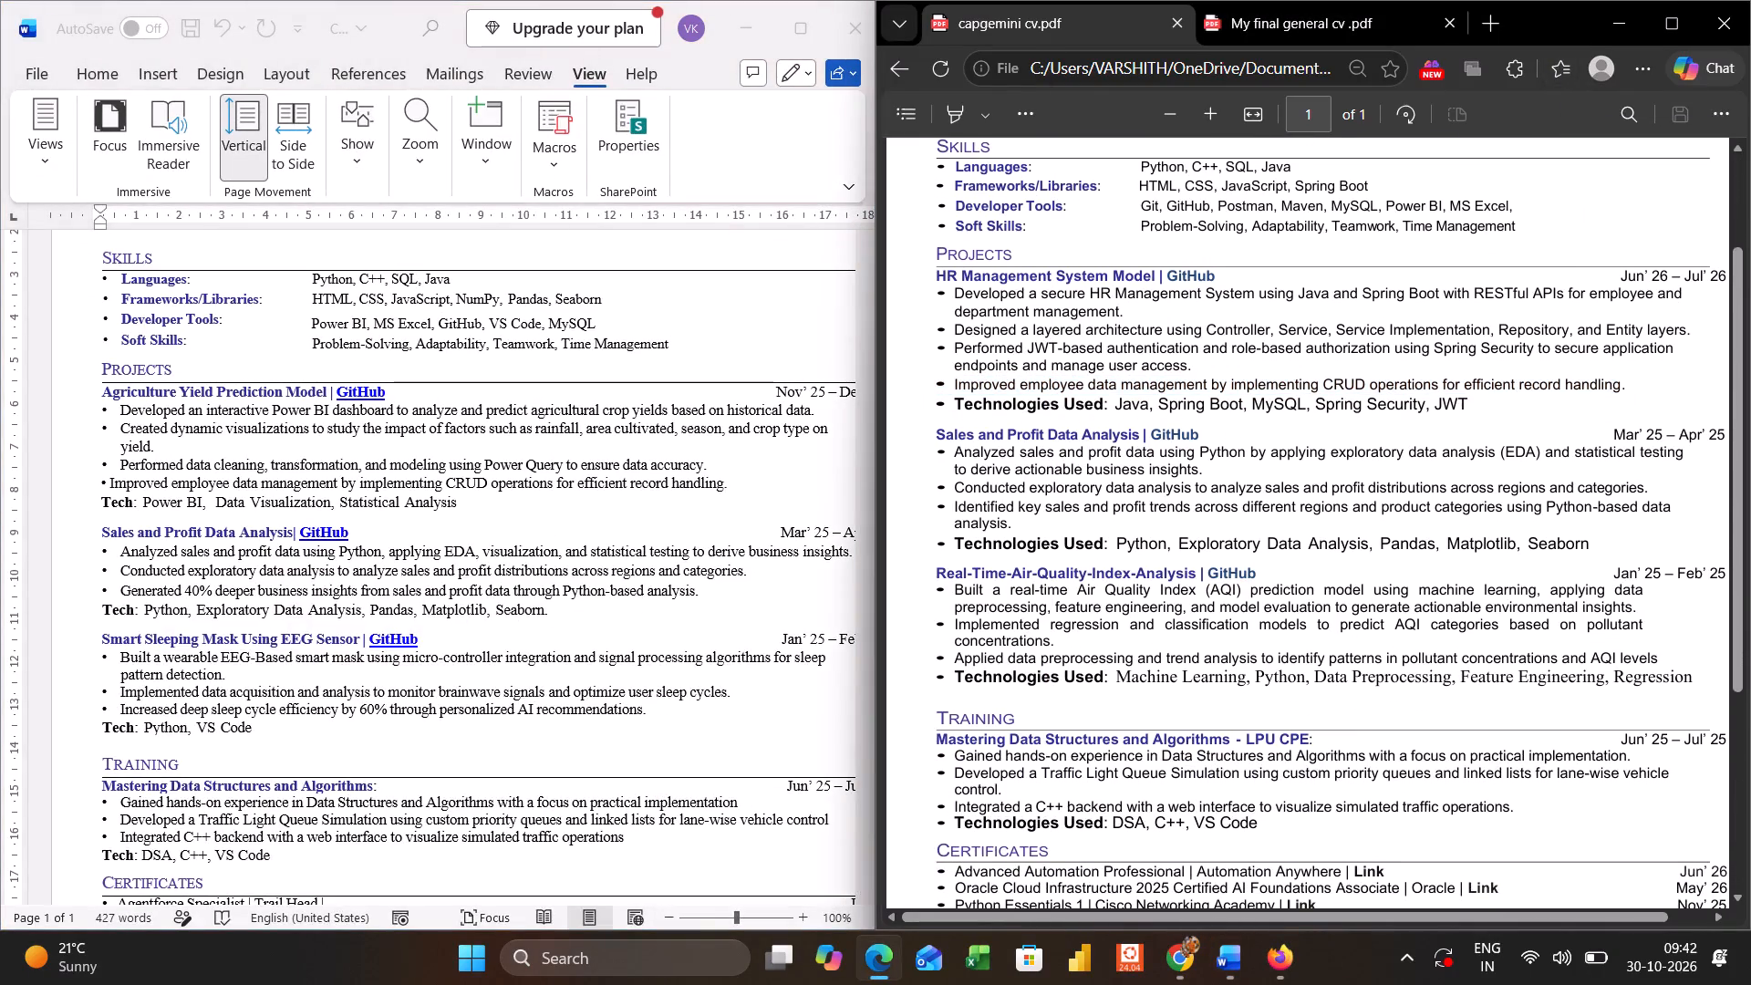
pyautogui.scroll(-4, 482, 638)
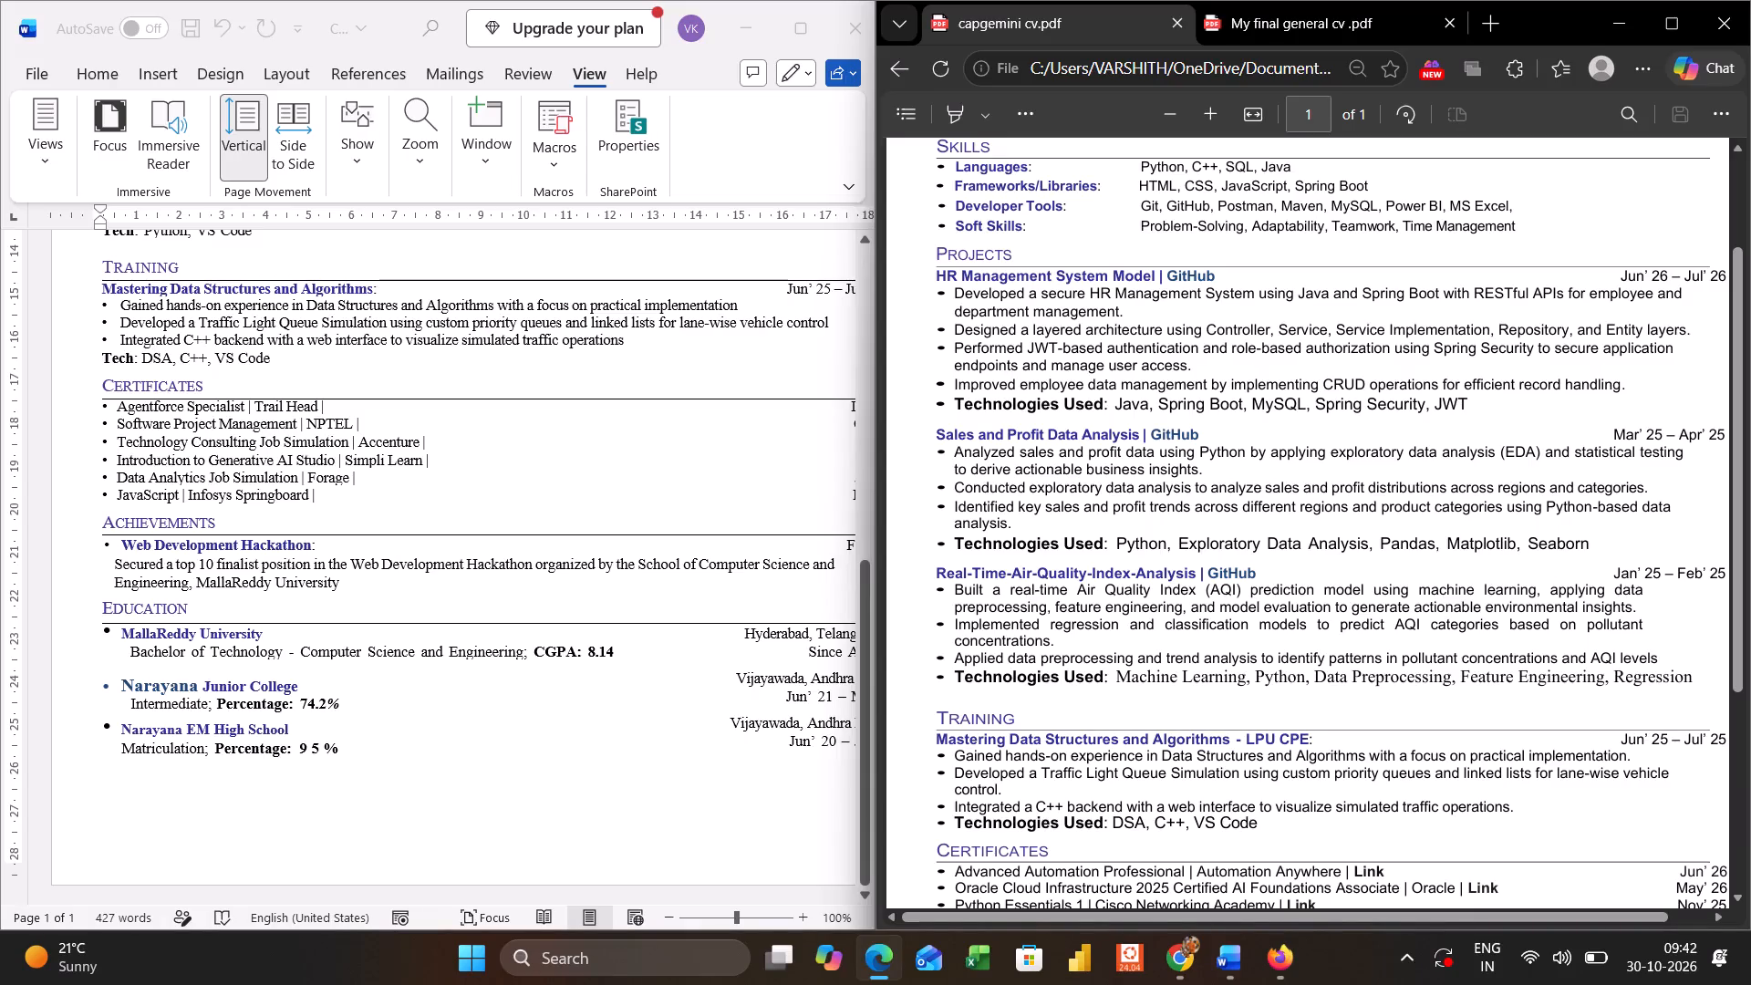
pyautogui.moveTo(1016, 527); pyautogui.dragTo(951, 509)
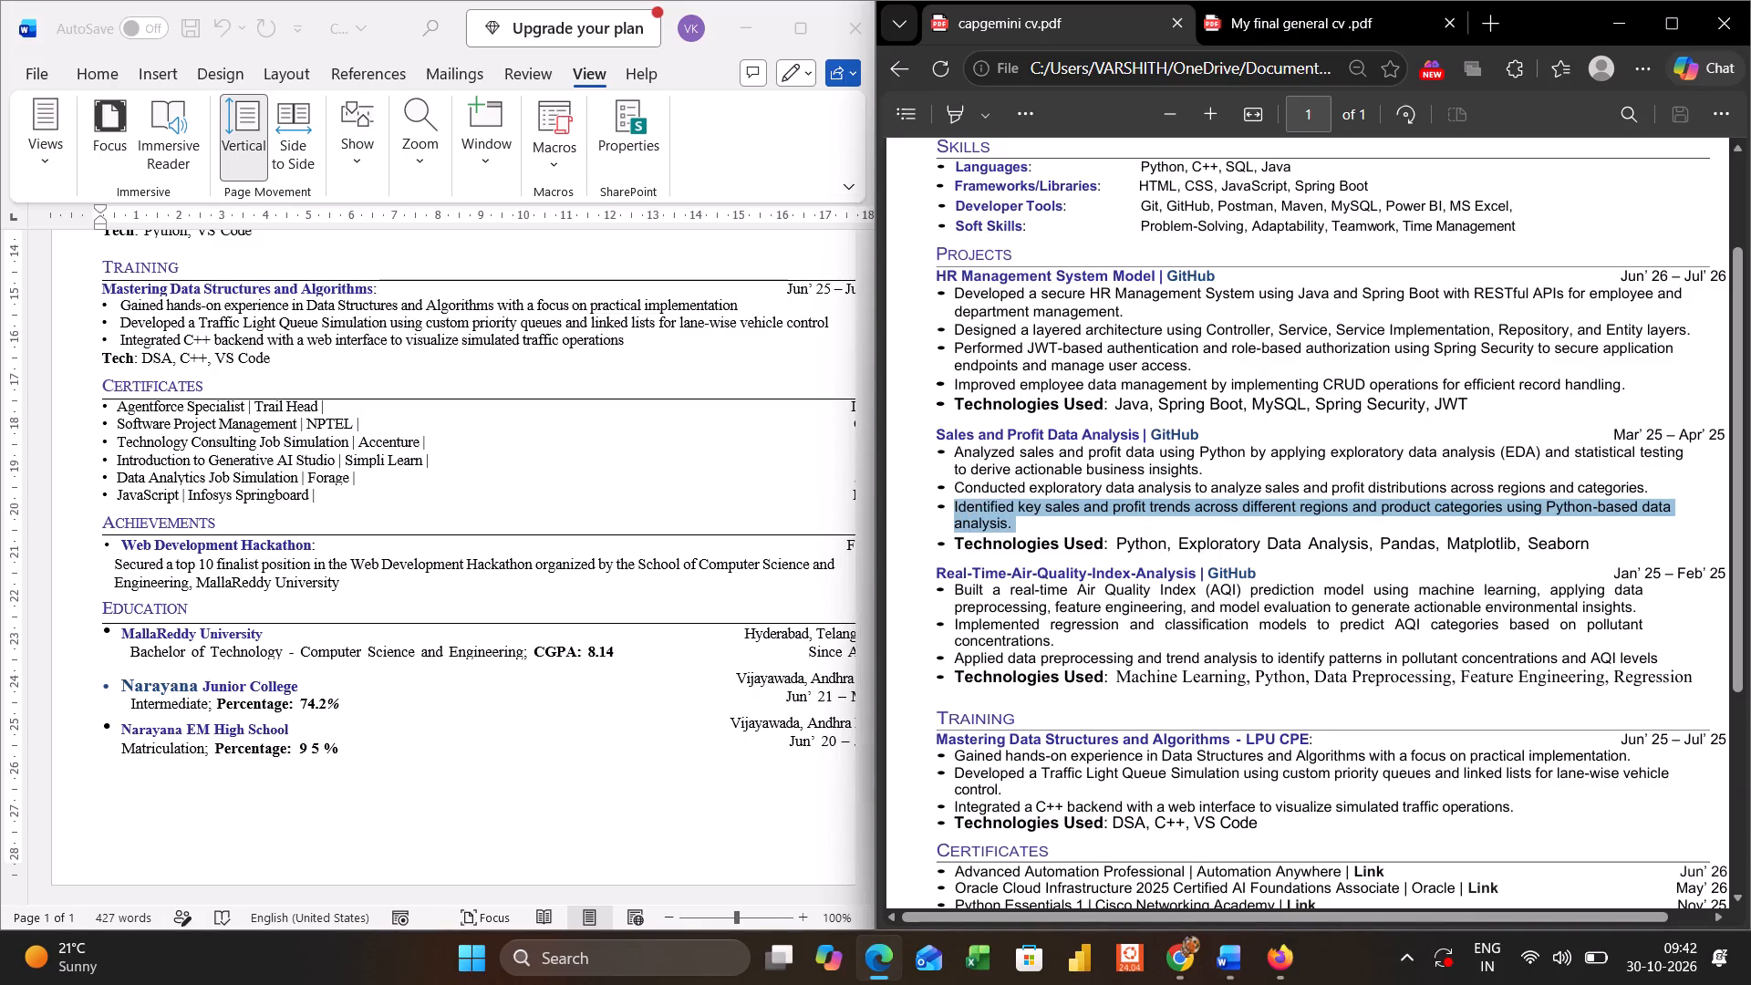
pyautogui.hotkey('ctrl', 'c')
pyautogui.scroll(1, 419, 501)
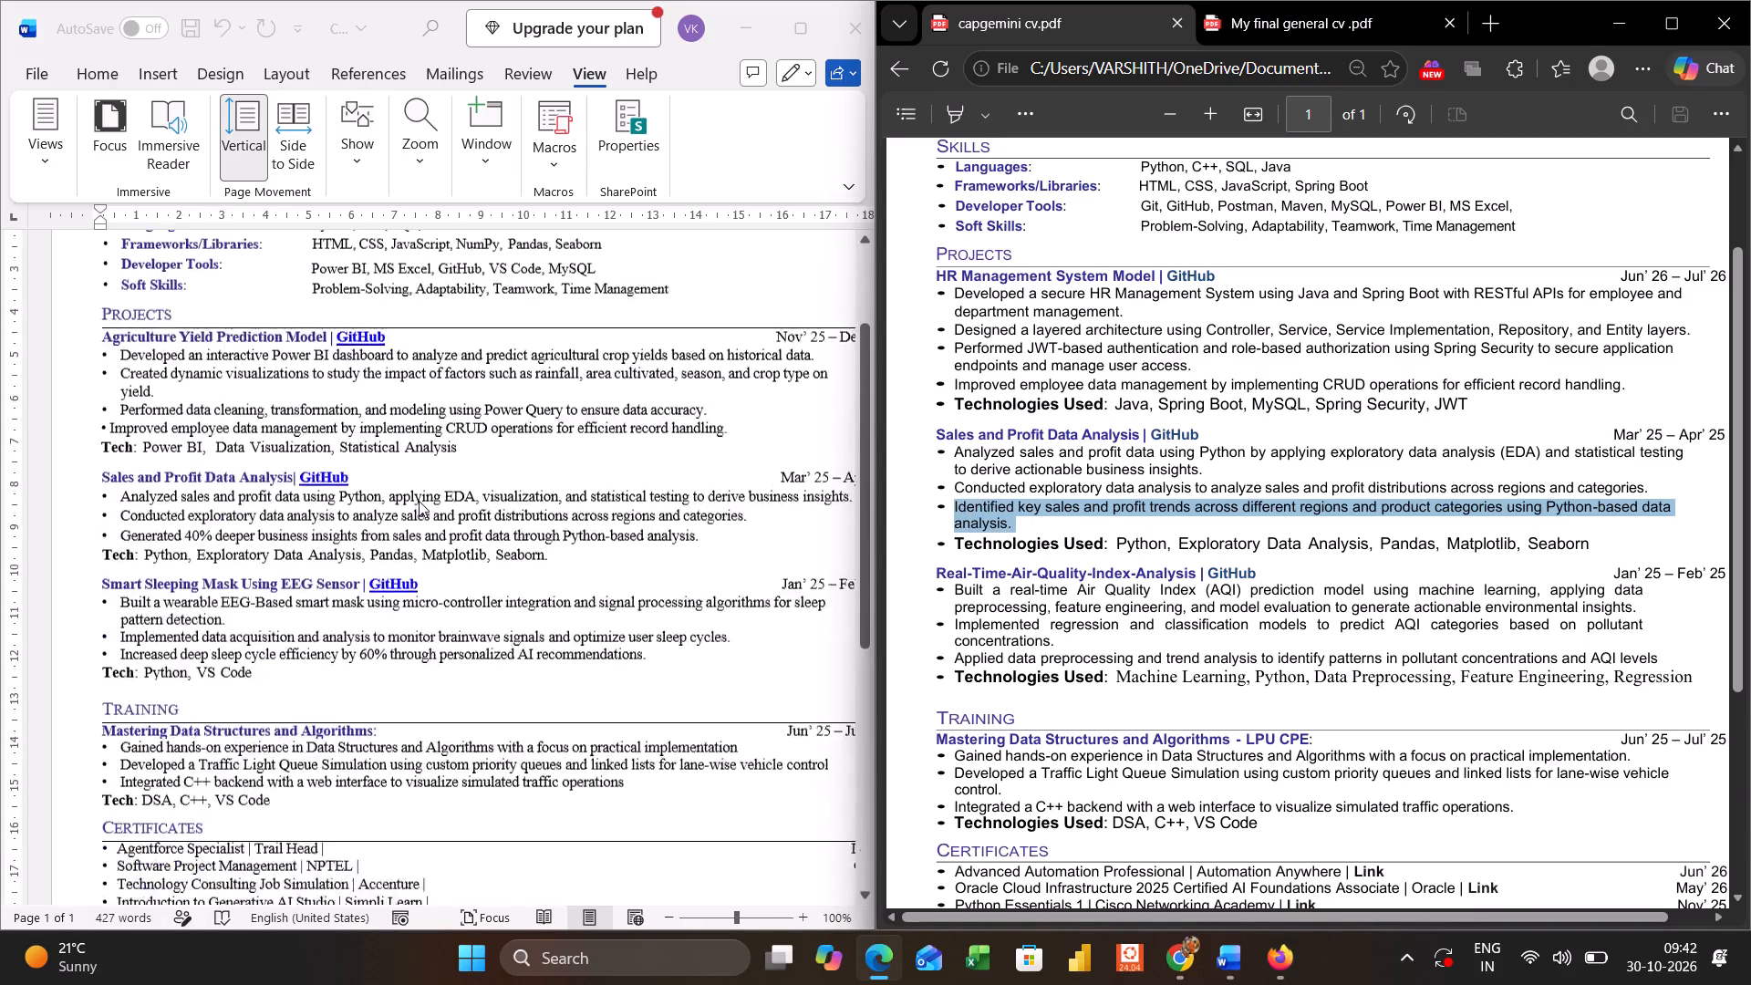
pyautogui.scroll(1, 419, 501)
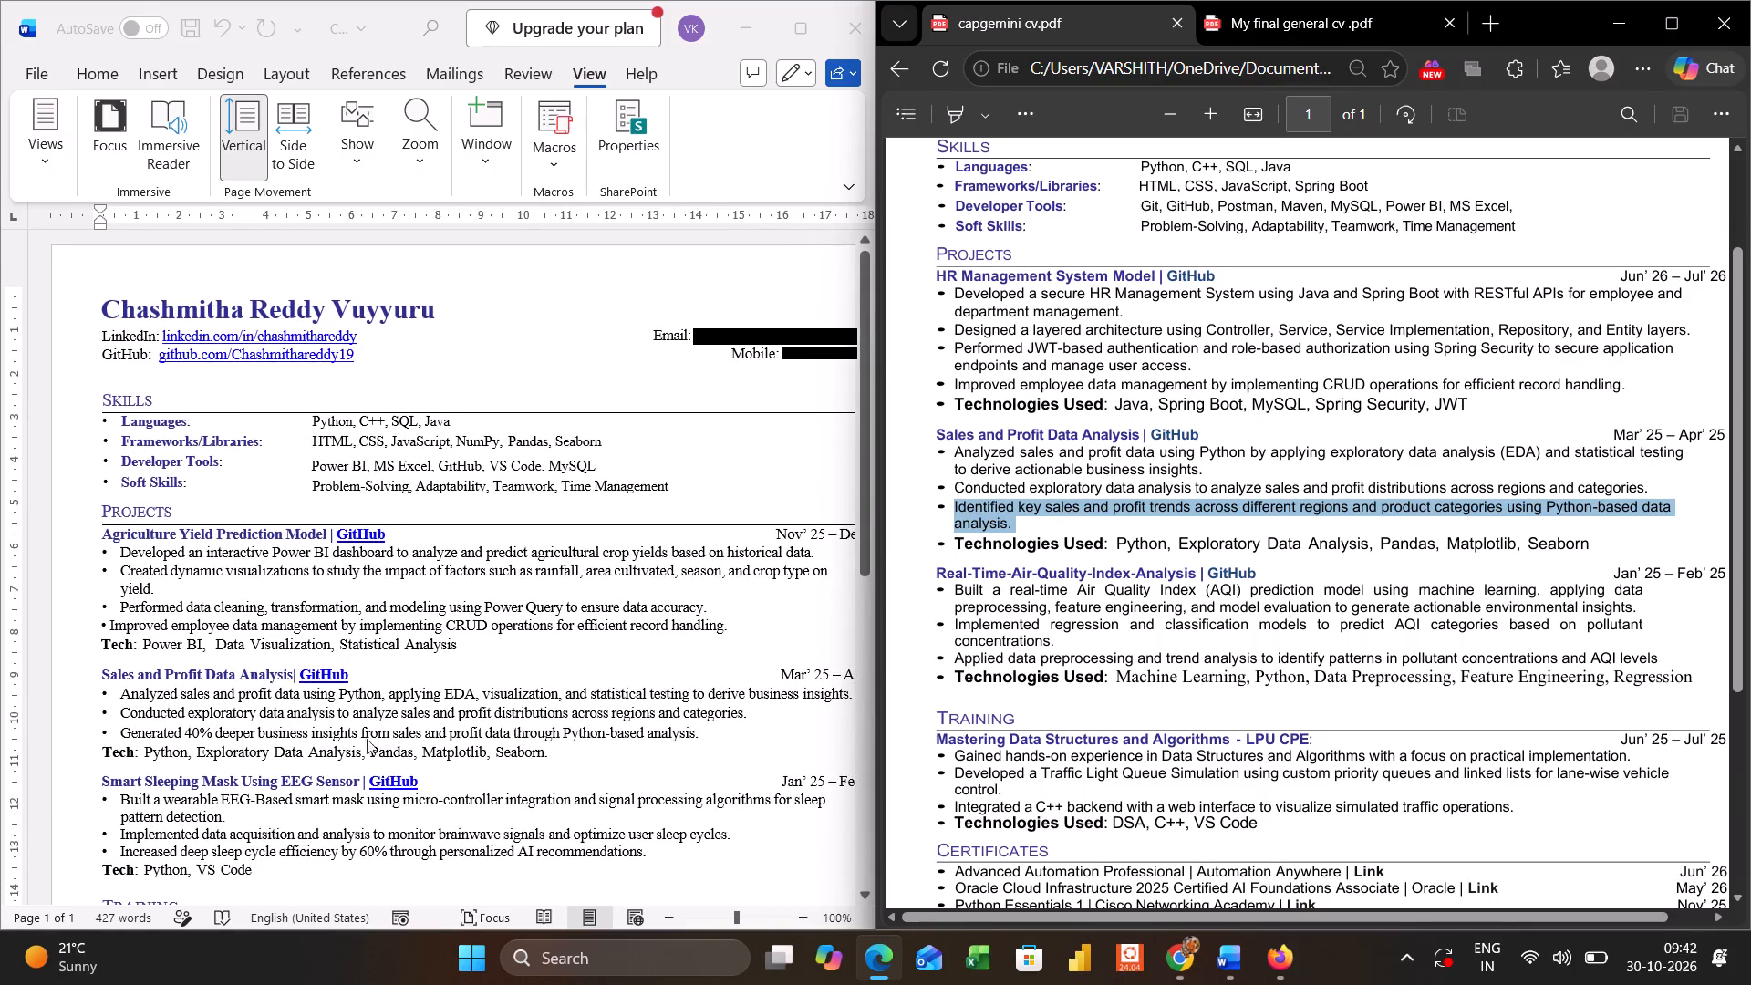
pyautogui.tripleClick(284, 728)
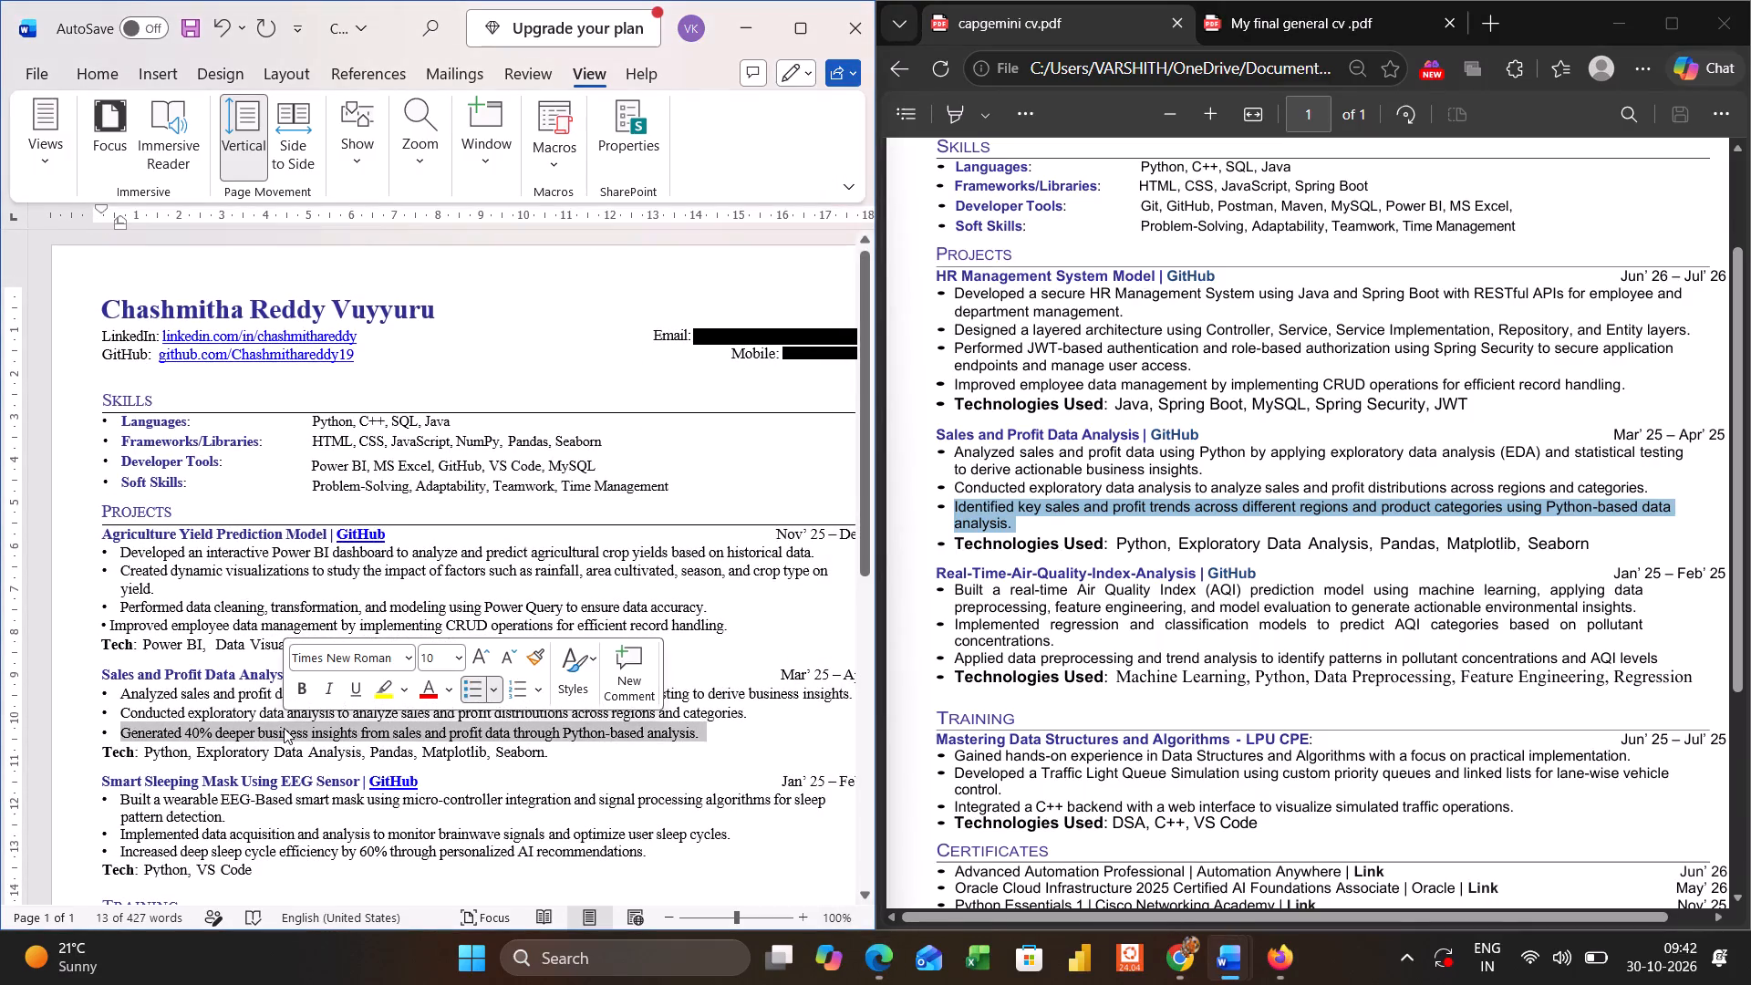
pyautogui.hotkey('ctrl', 'v')
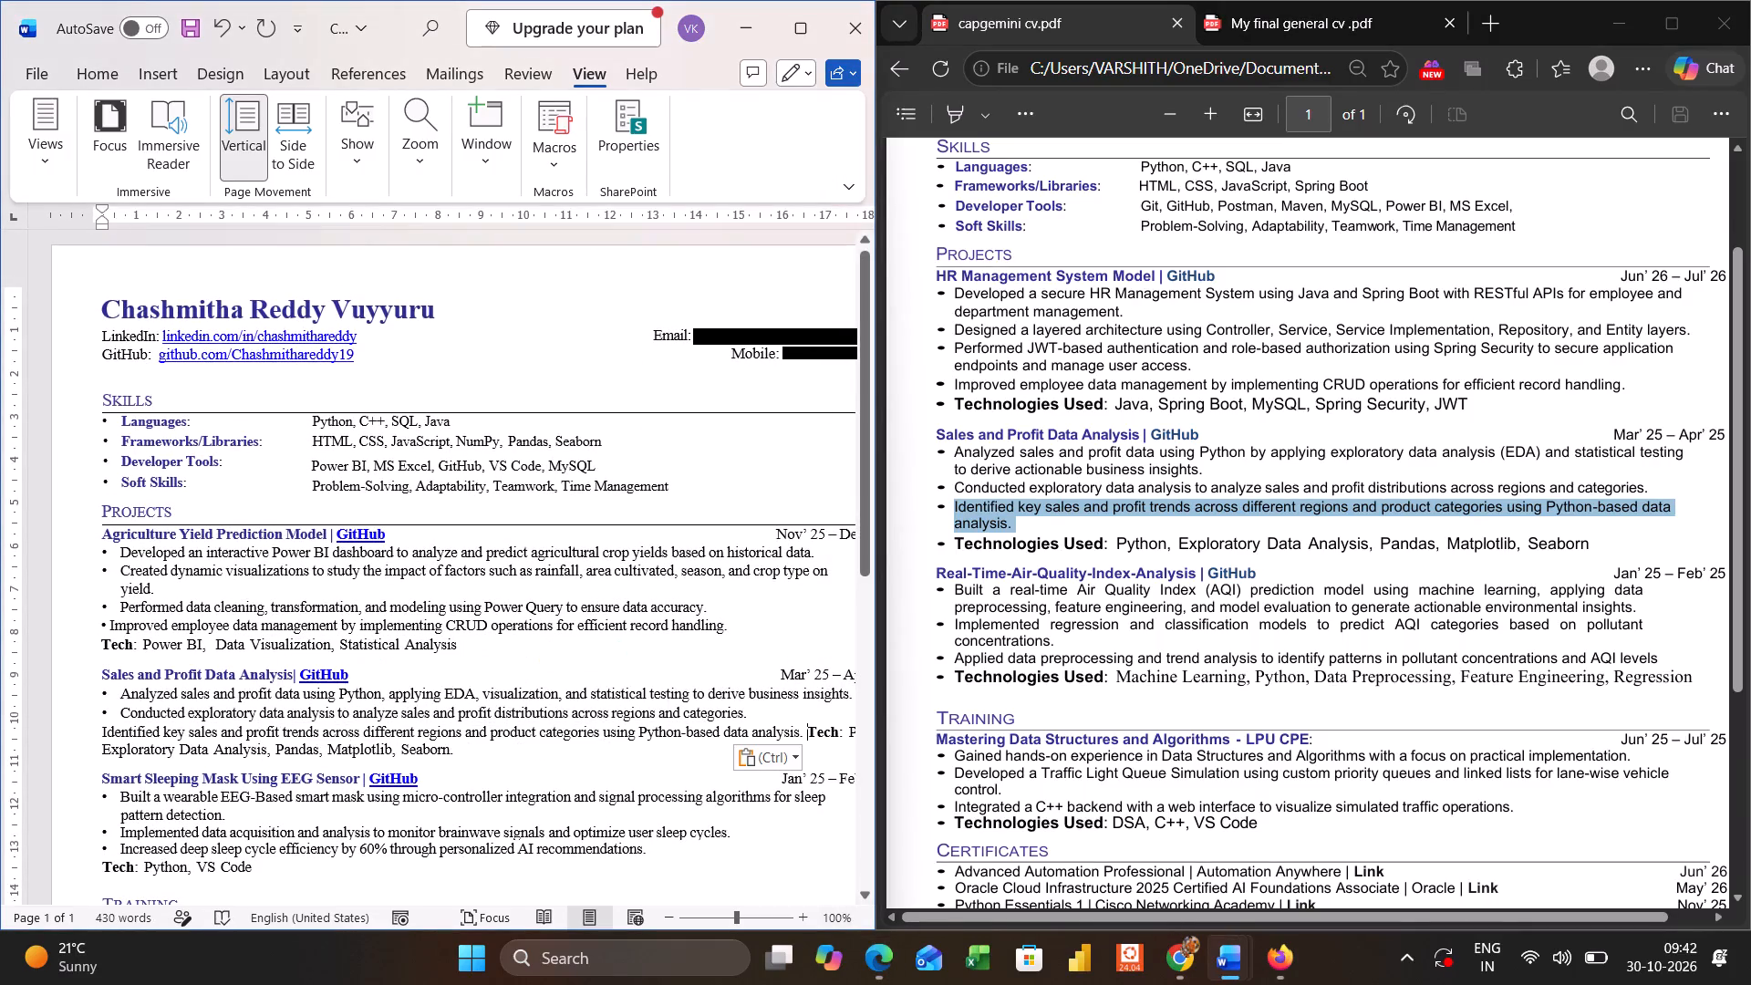
pyautogui.press('Return')
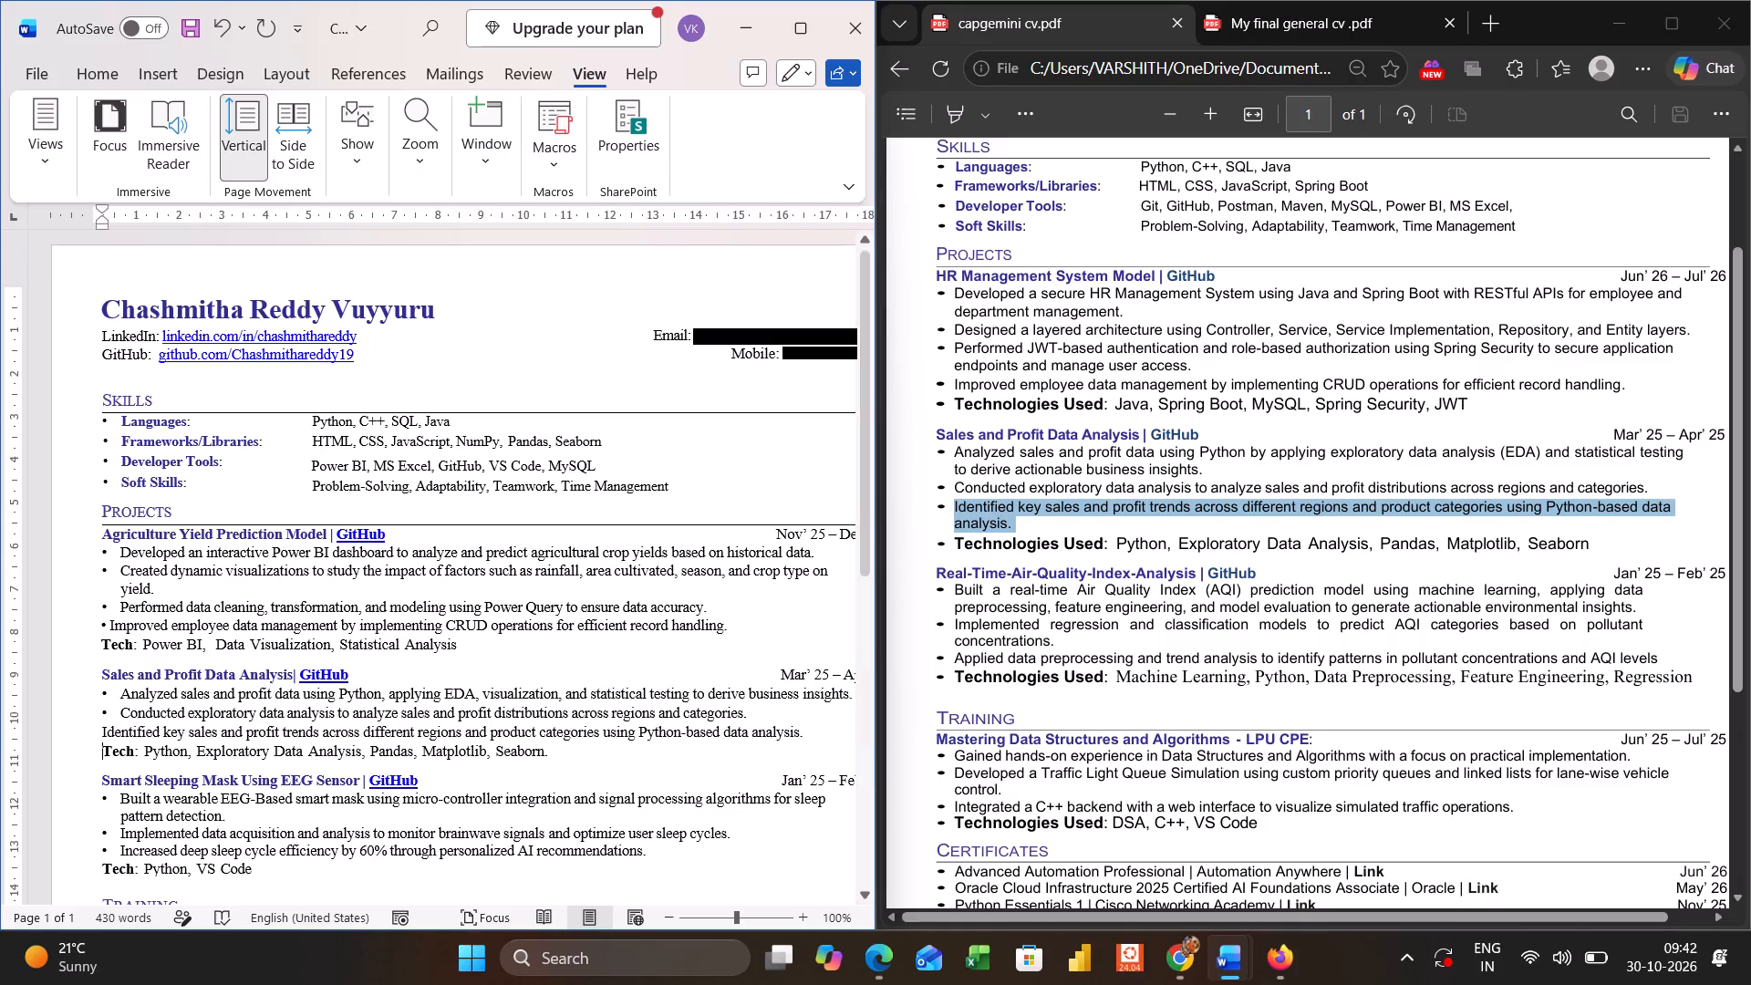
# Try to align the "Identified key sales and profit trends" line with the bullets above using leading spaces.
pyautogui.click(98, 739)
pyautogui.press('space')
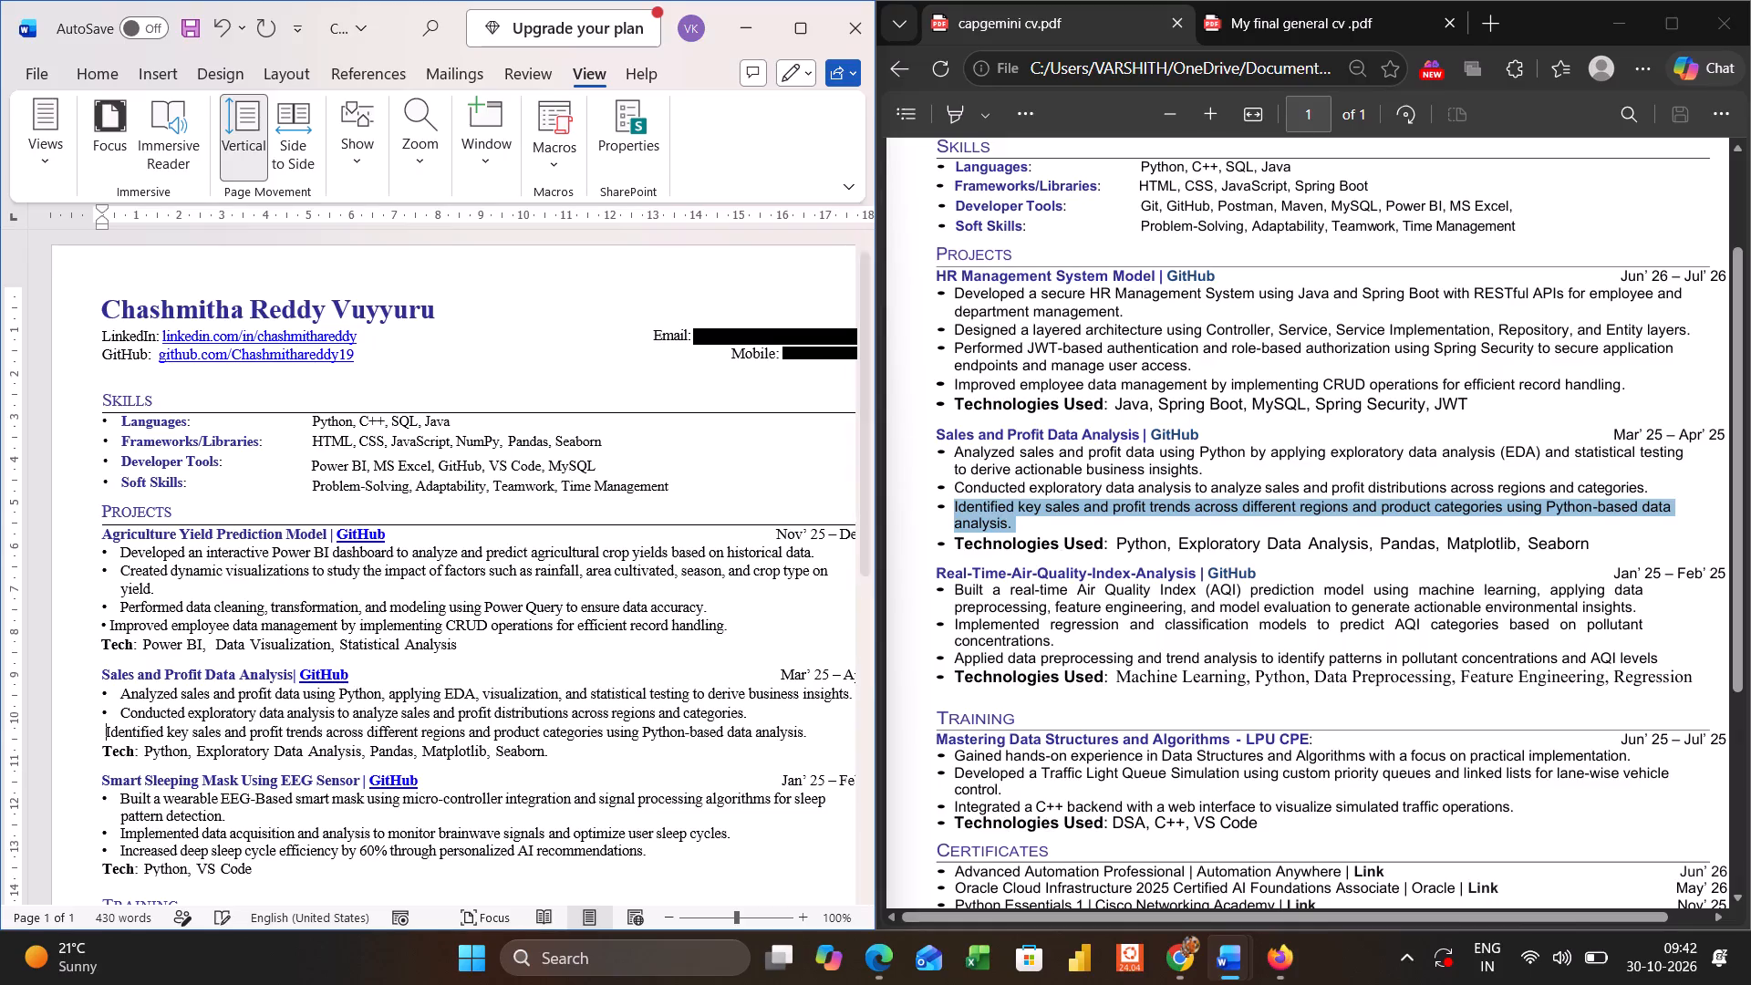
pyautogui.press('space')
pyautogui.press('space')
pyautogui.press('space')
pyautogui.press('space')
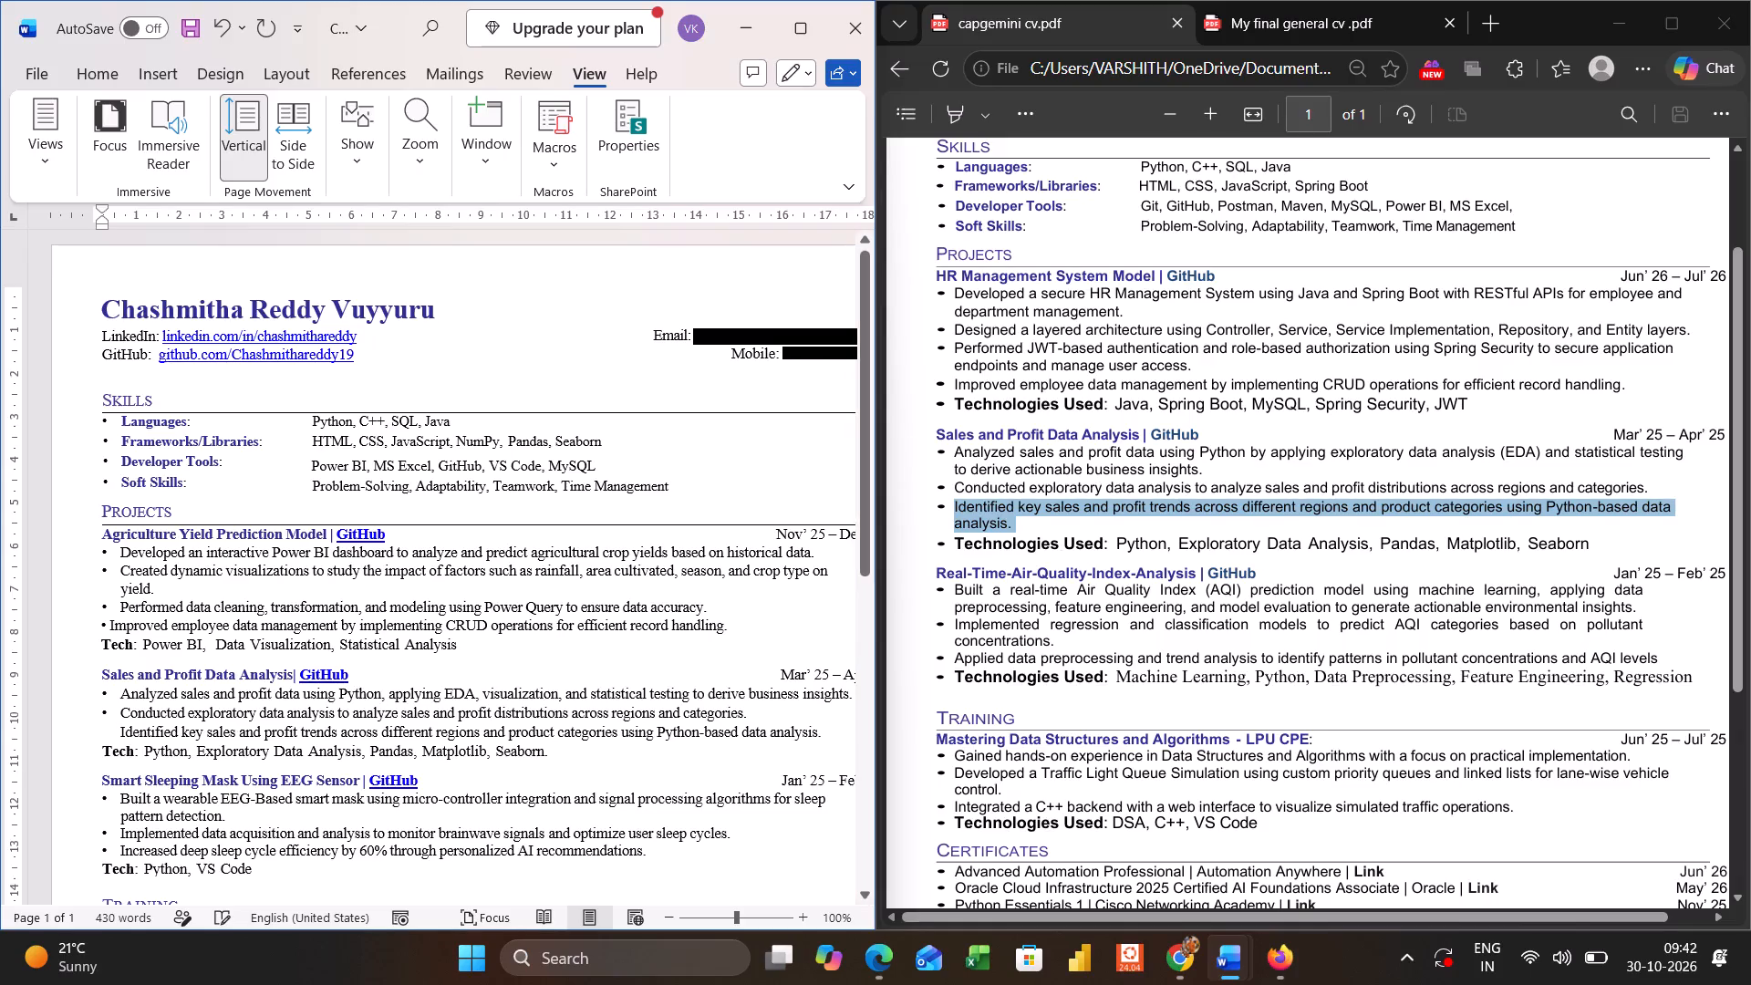
# Make the "Identified key sales and profit trends" line a bullet in the list above, without its leading spaces.
pyautogui.click(778, 710)
pyautogui.press('Return')
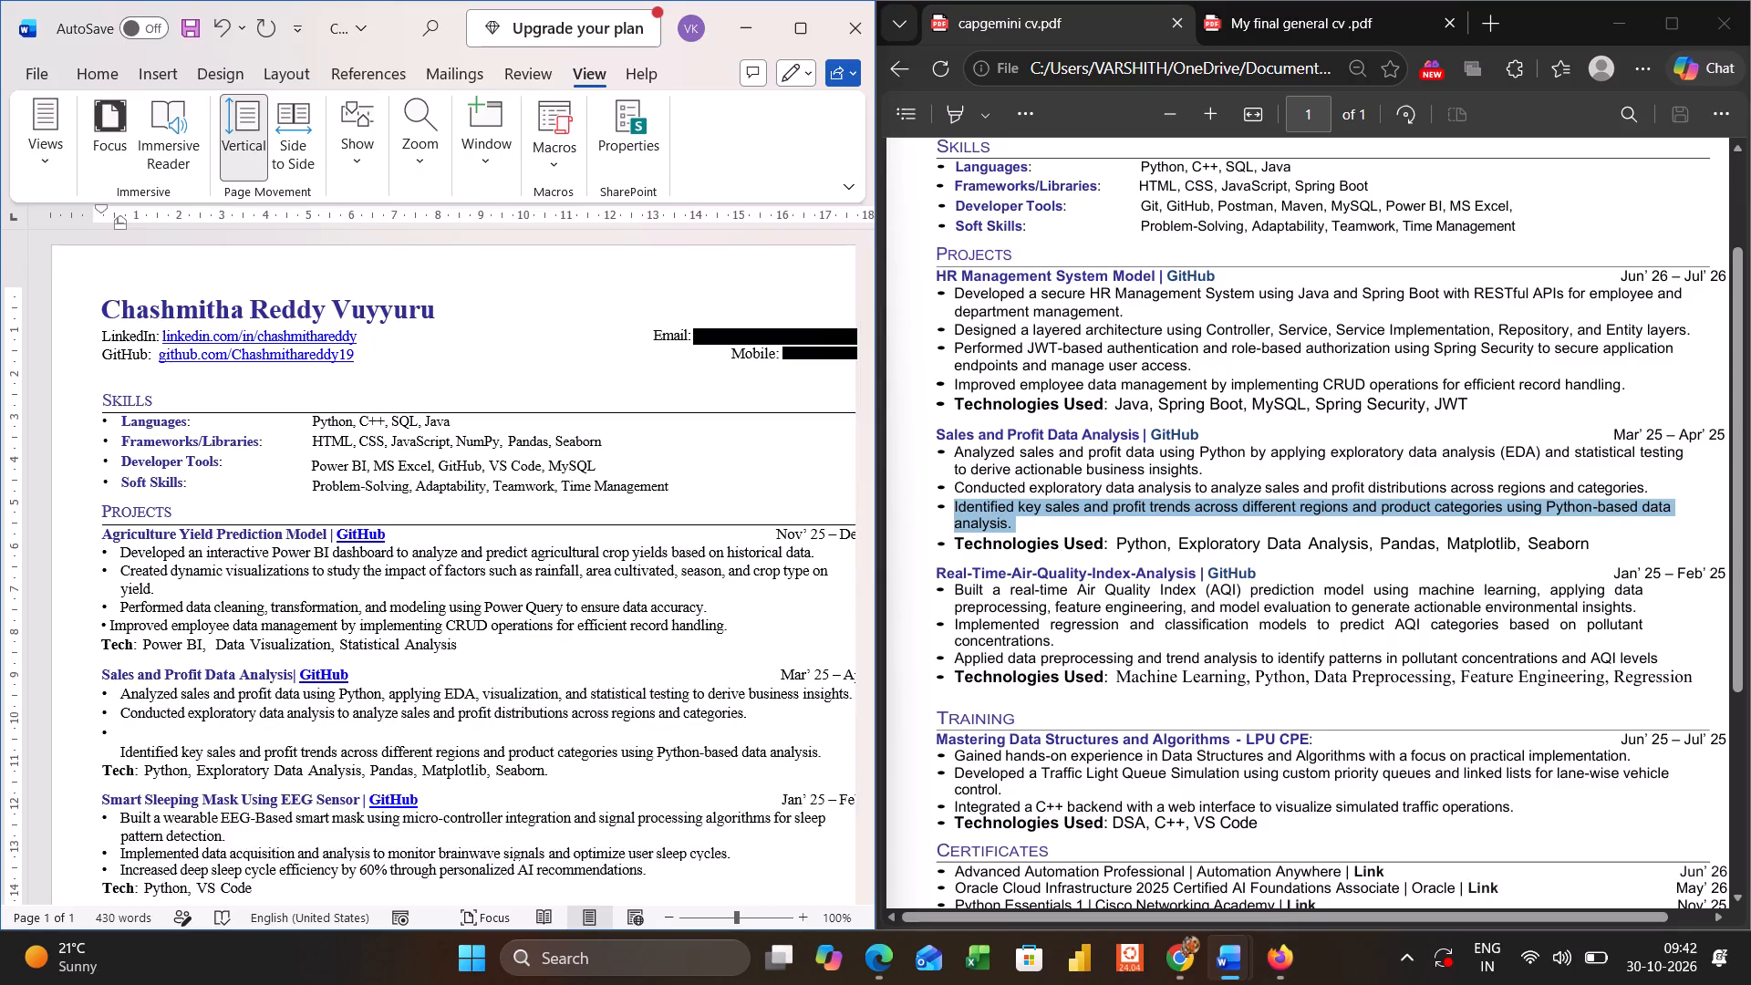
pyautogui.press('Down')
pyautogui.press('BackSpace')
pyautogui.press('BackSpace')
pyautogui.press('BackSpace')
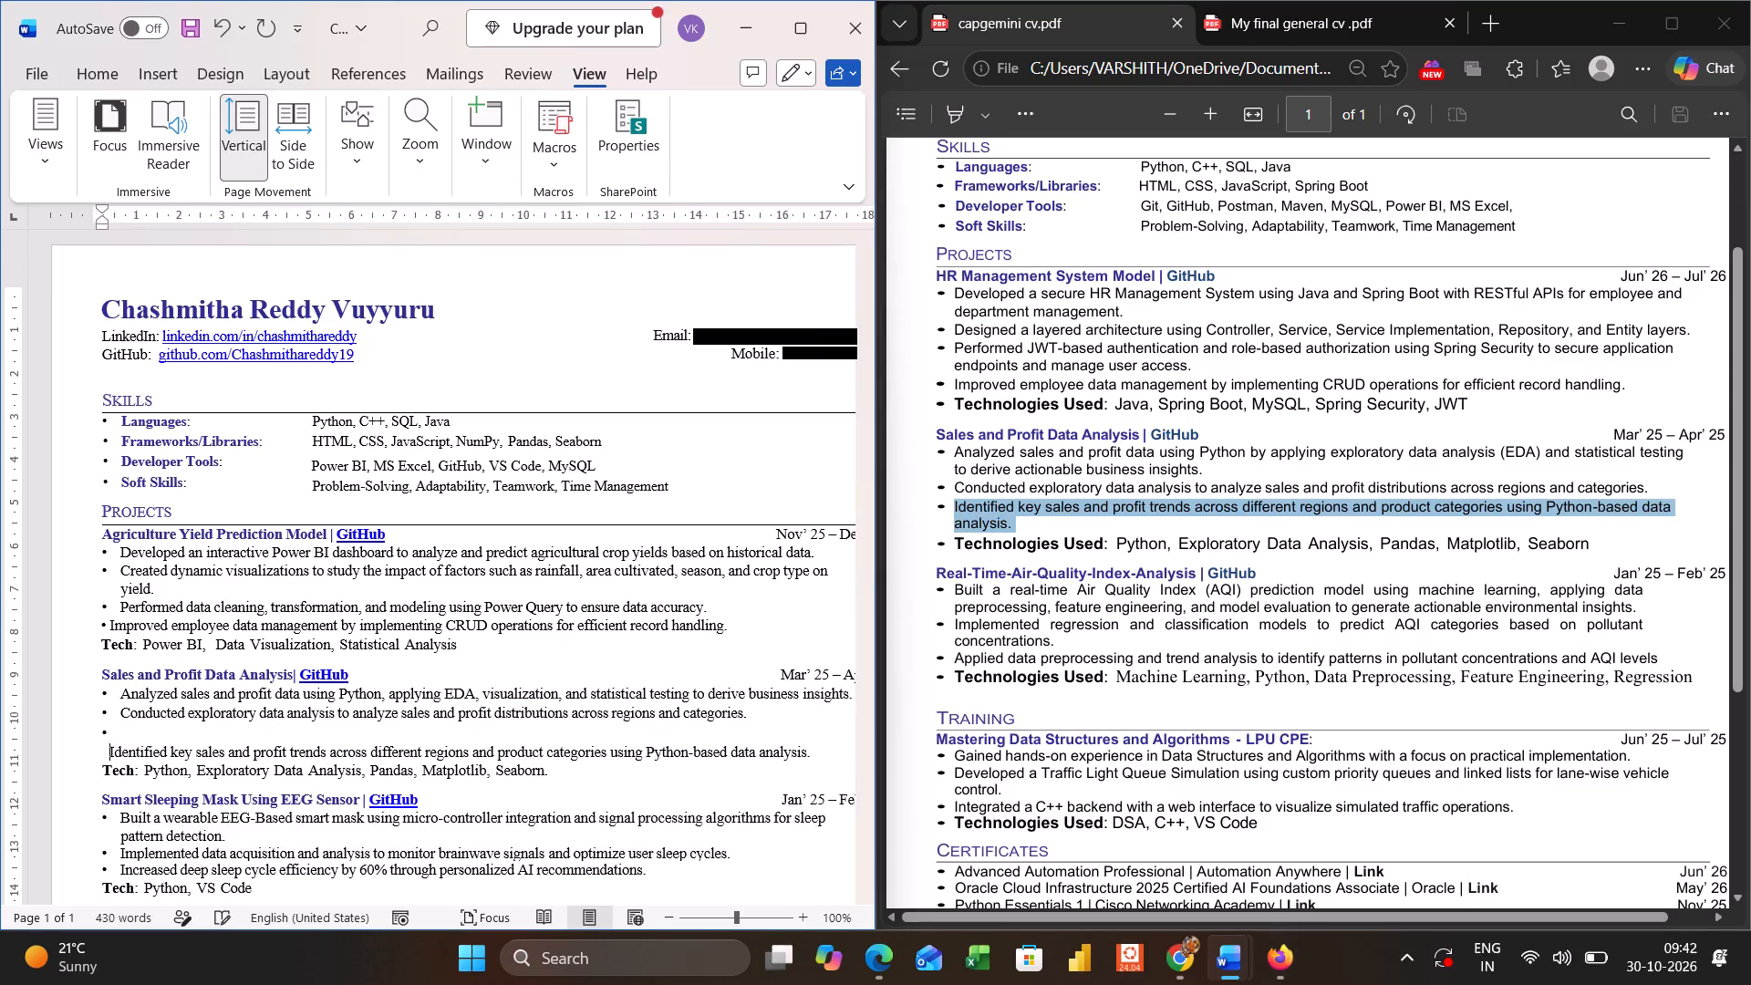
pyautogui.press('BackSpace')
pyautogui.press('BackSpace')
pyautogui.press('BackSpace')
pyautogui.press('BackSpace')
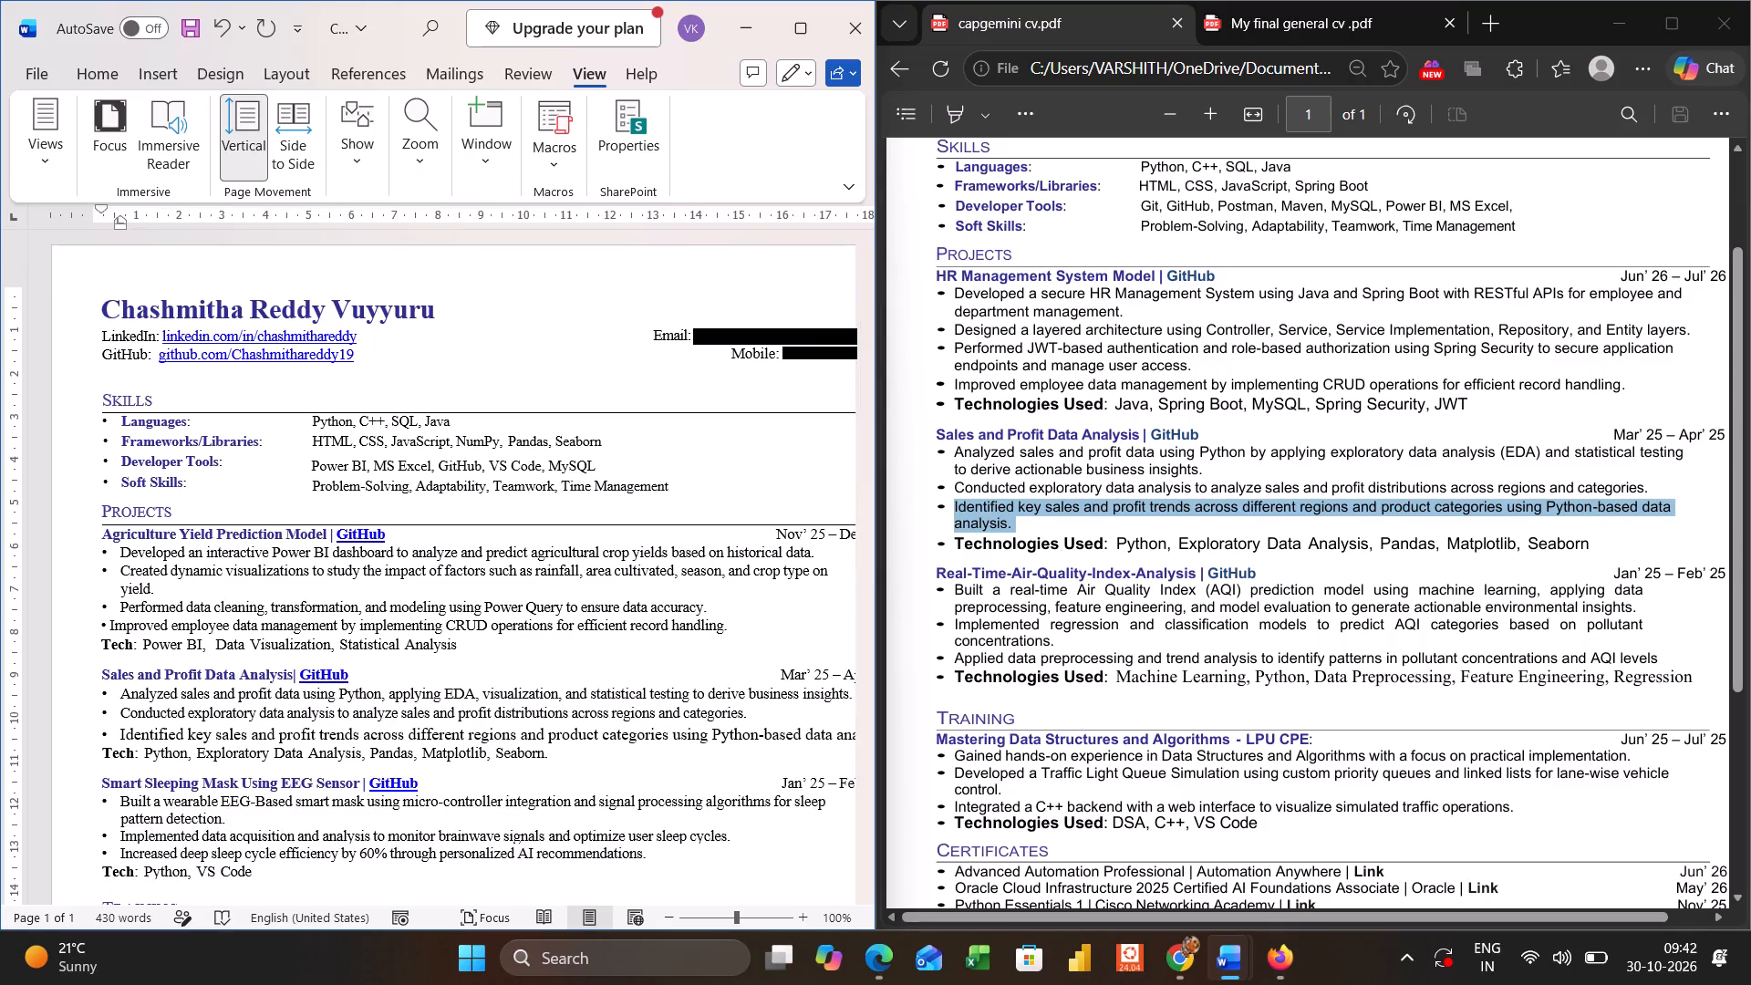
# Open the hyradius cv PDF from the desktop as a reference beside the resume.
pyautogui.click(802, 33)
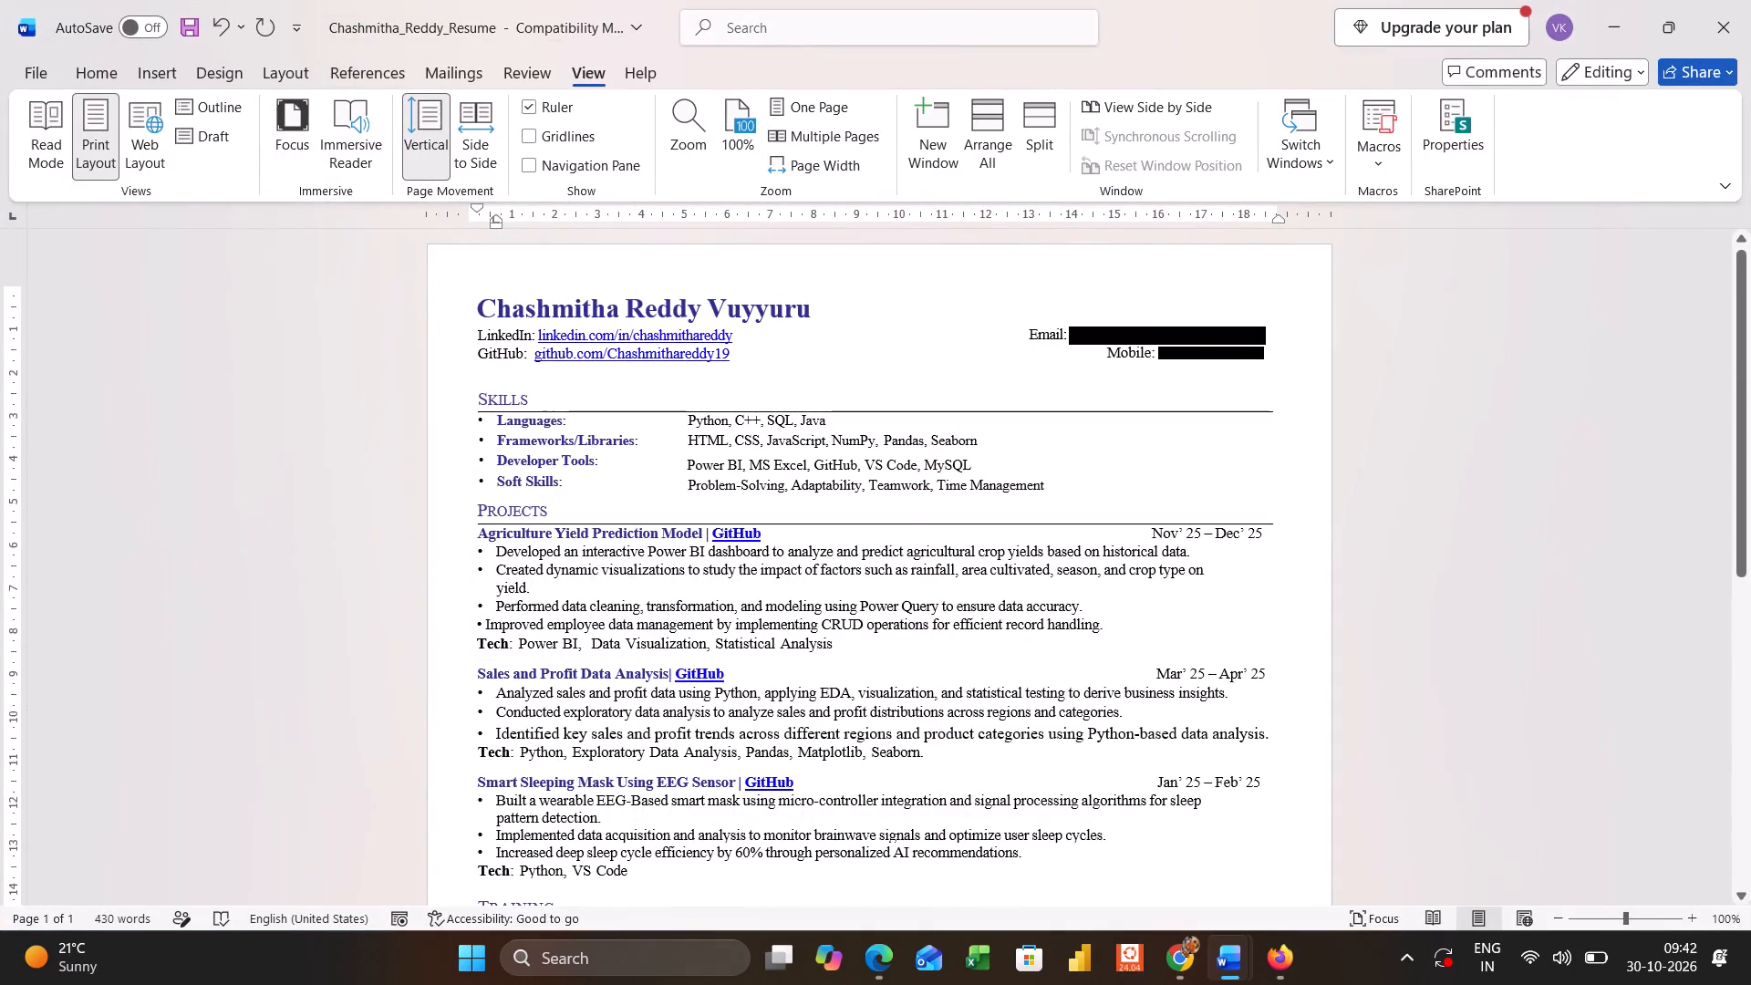
pyautogui.scroll(-1, 976, 733)
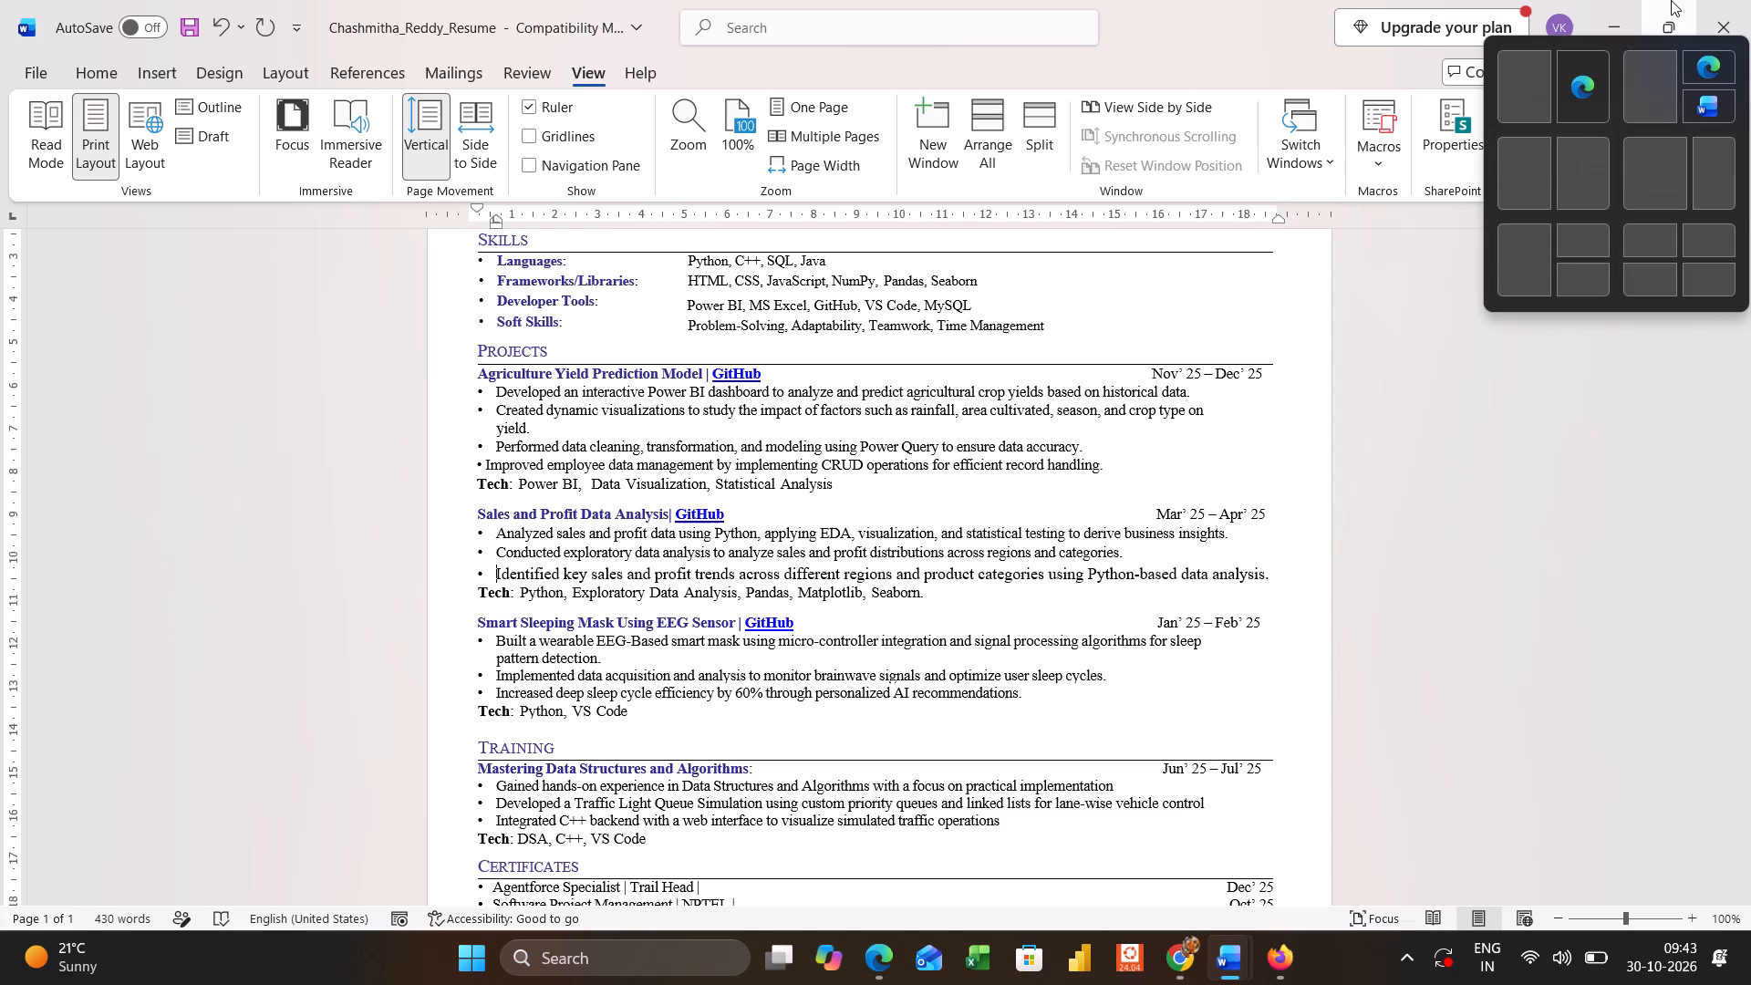
pyautogui.click(1542, 98)
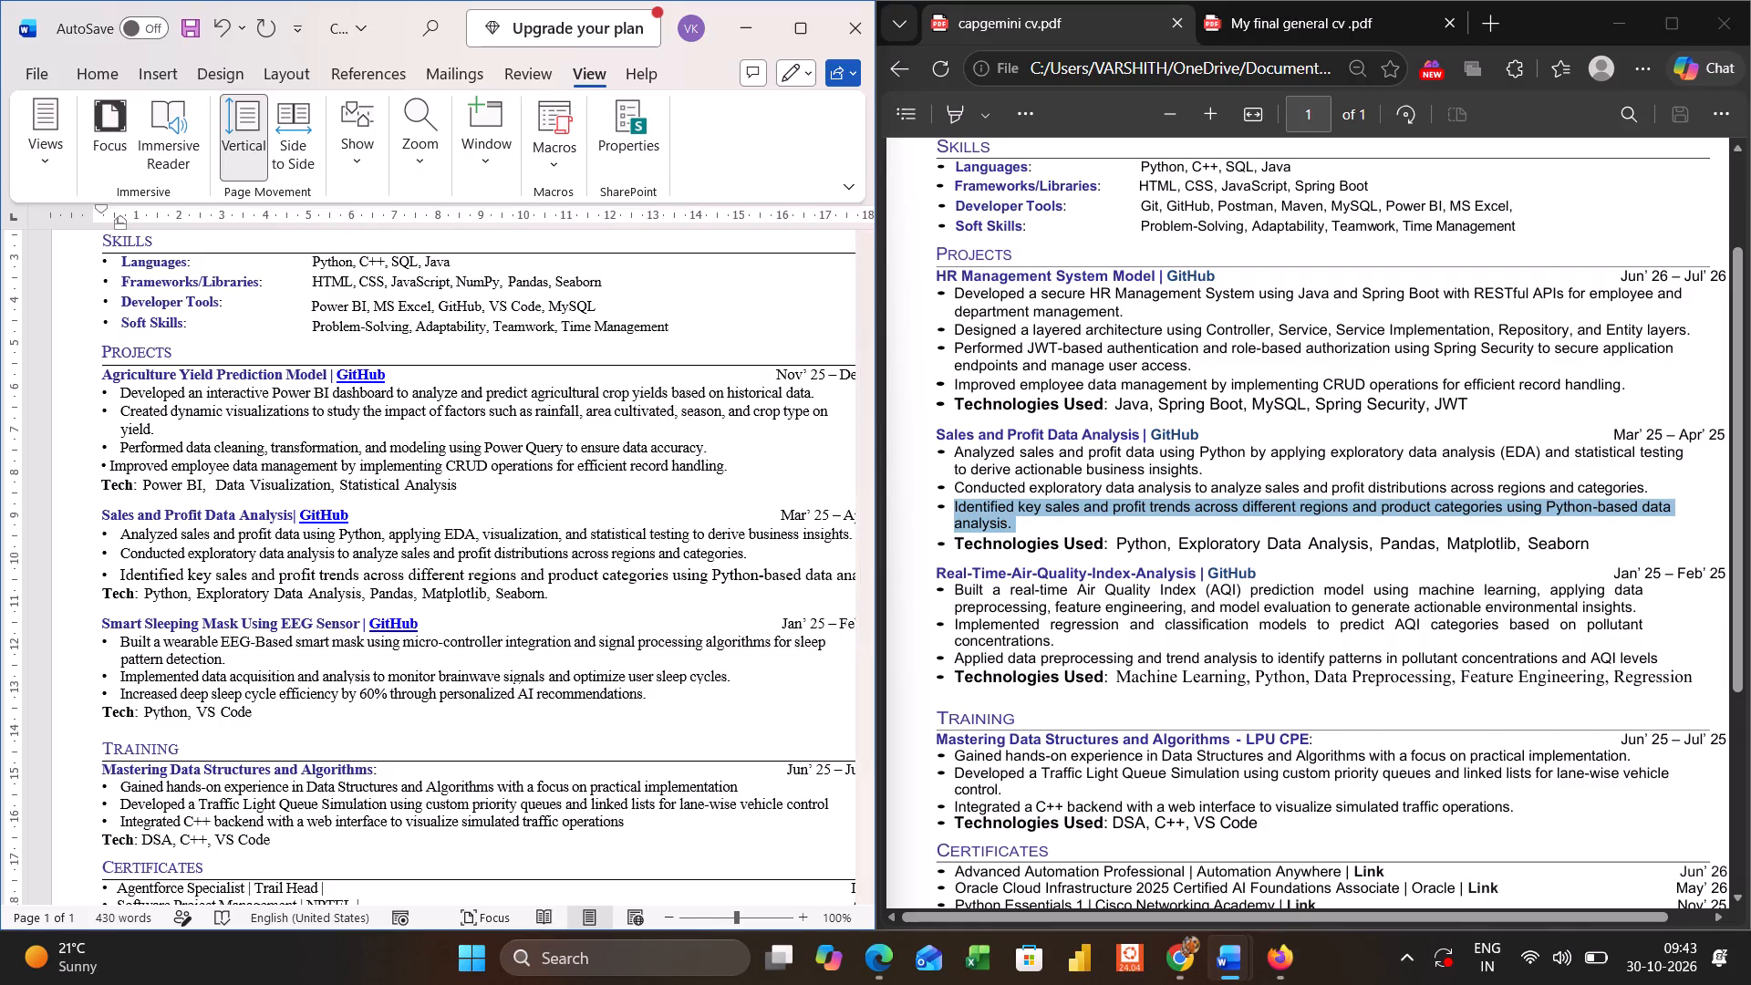
pyautogui.scroll(2, 1115, 430)
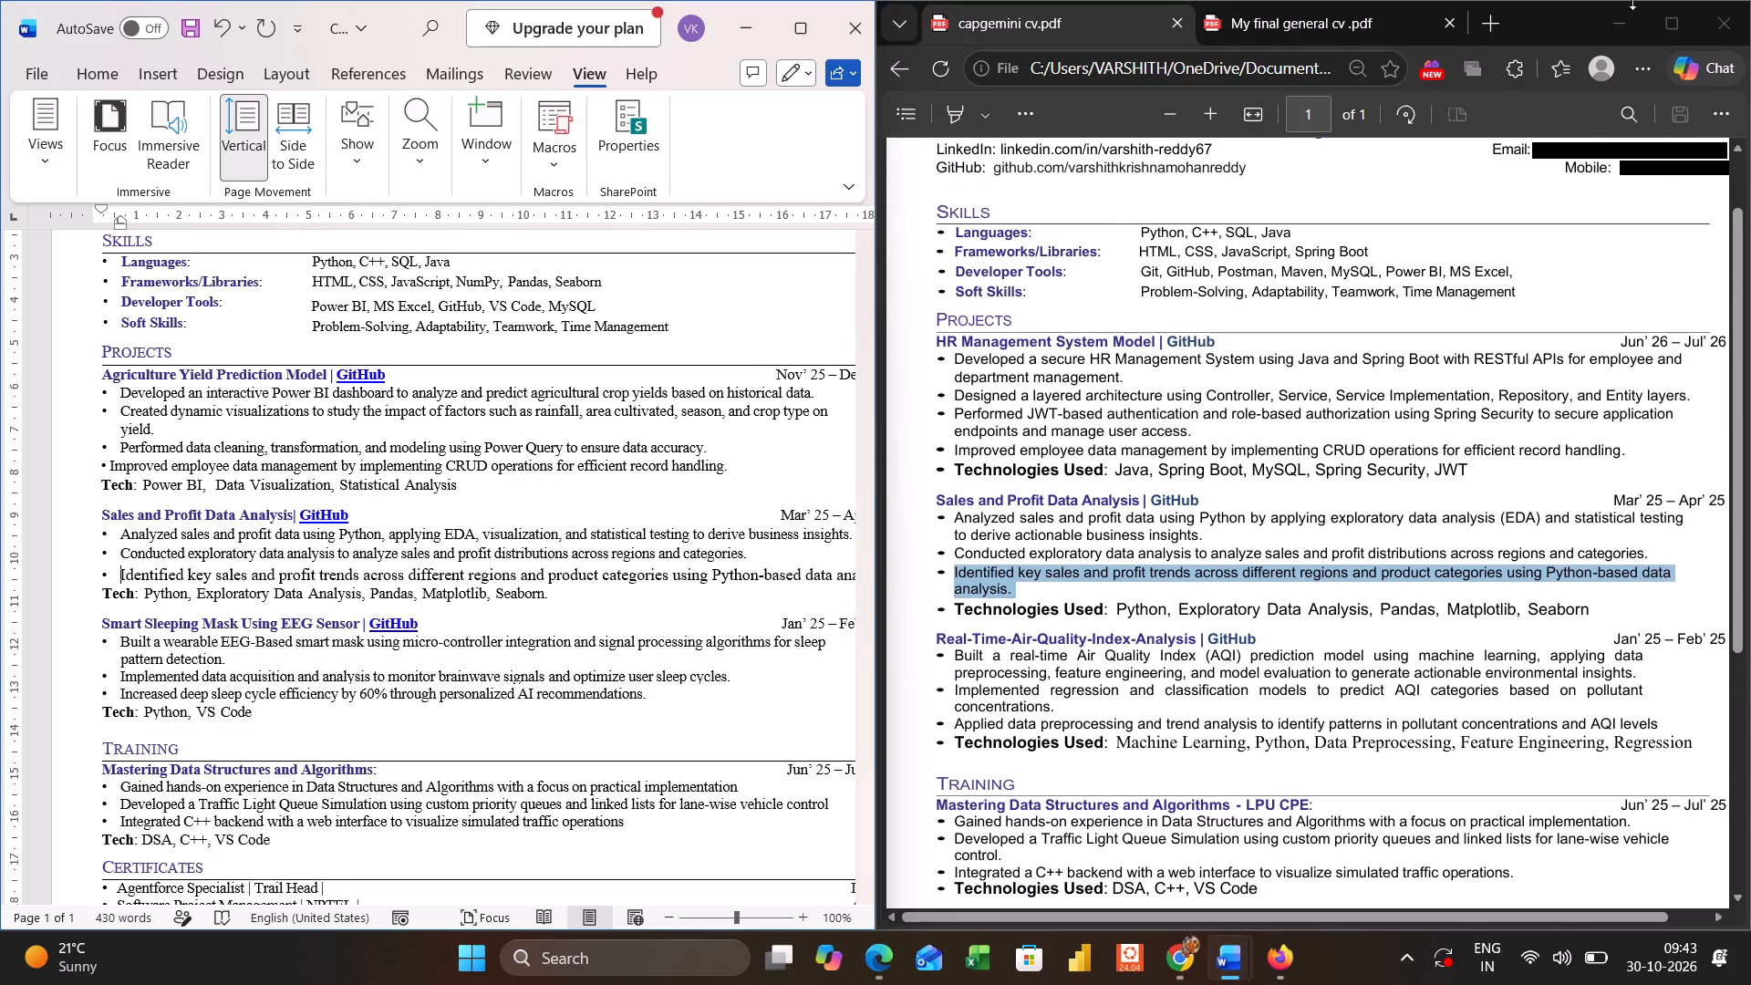
pyautogui.click(1621, 14)
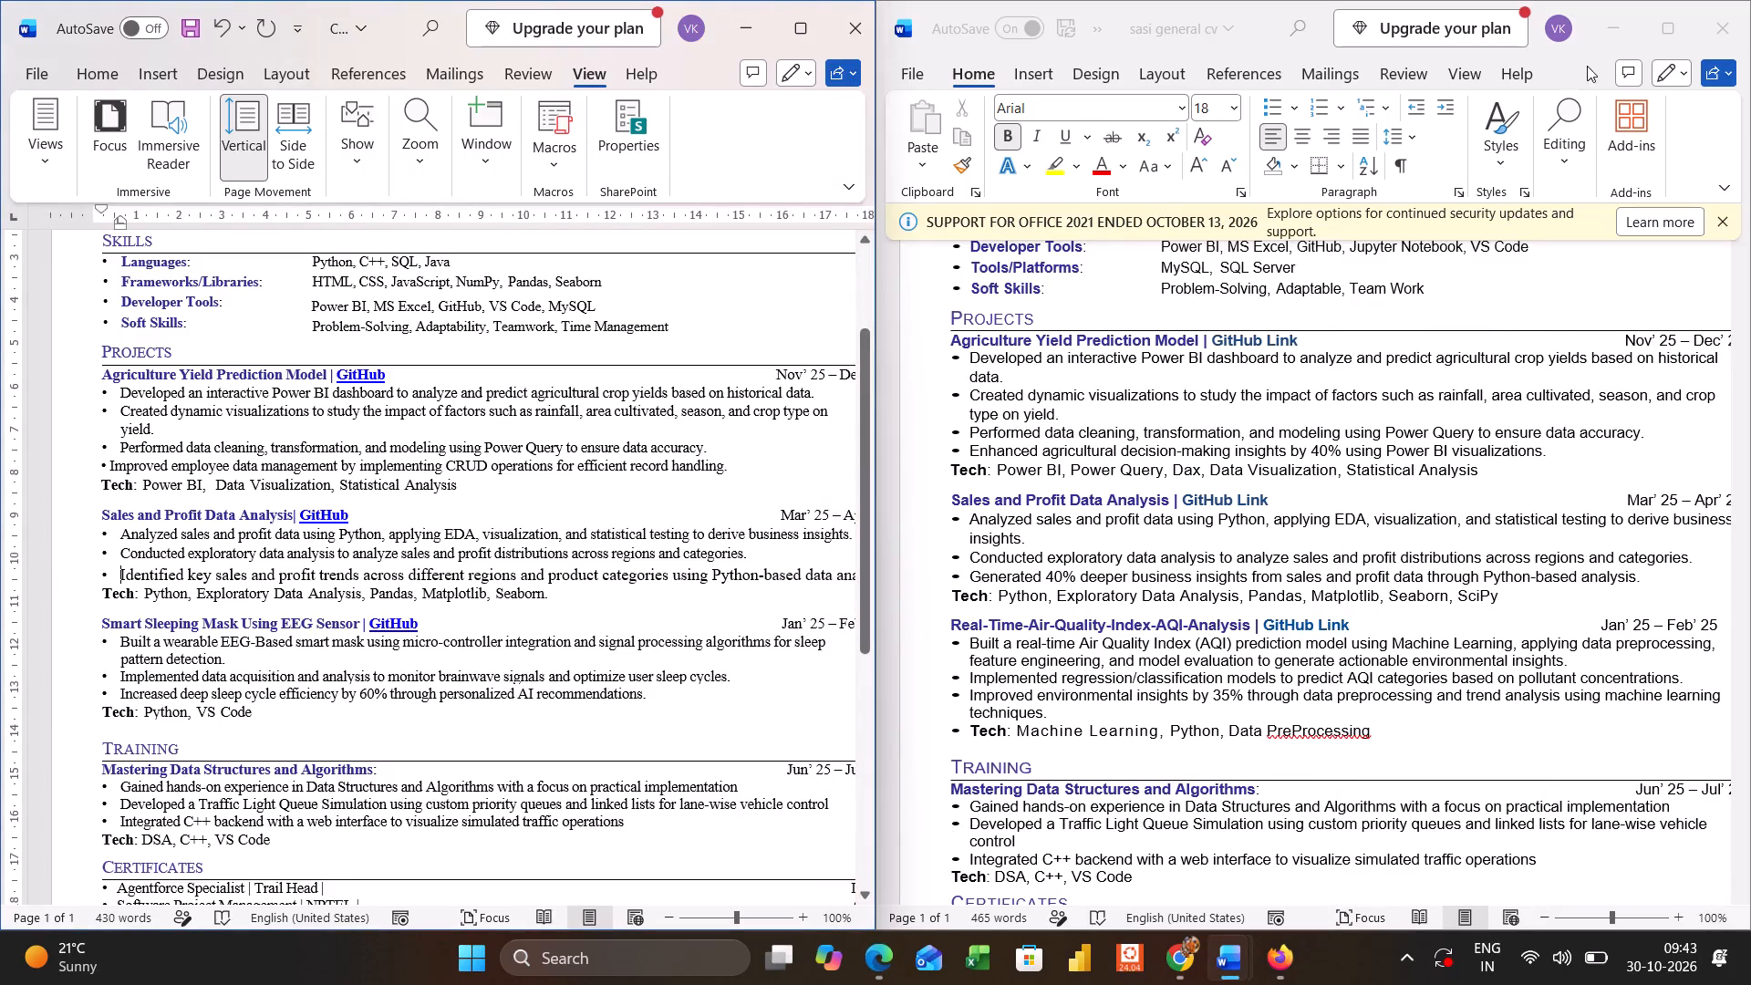
pyautogui.click(1607, 35)
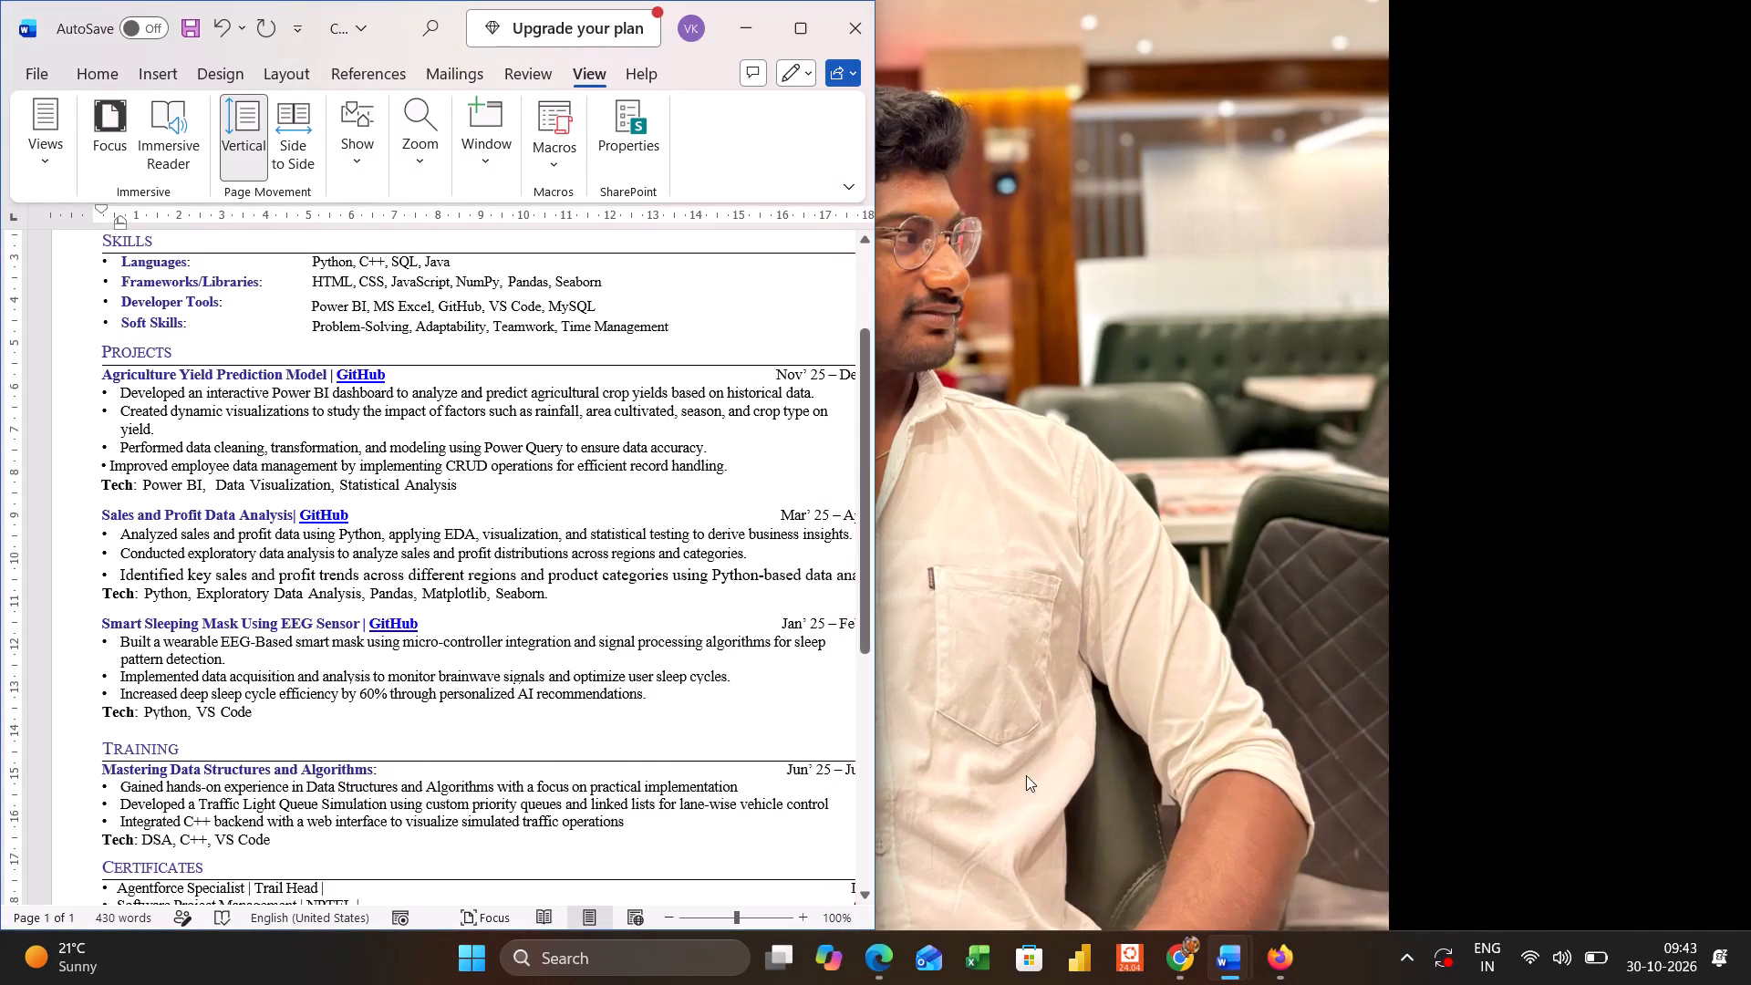
pyautogui.doubleClick(750, 416)
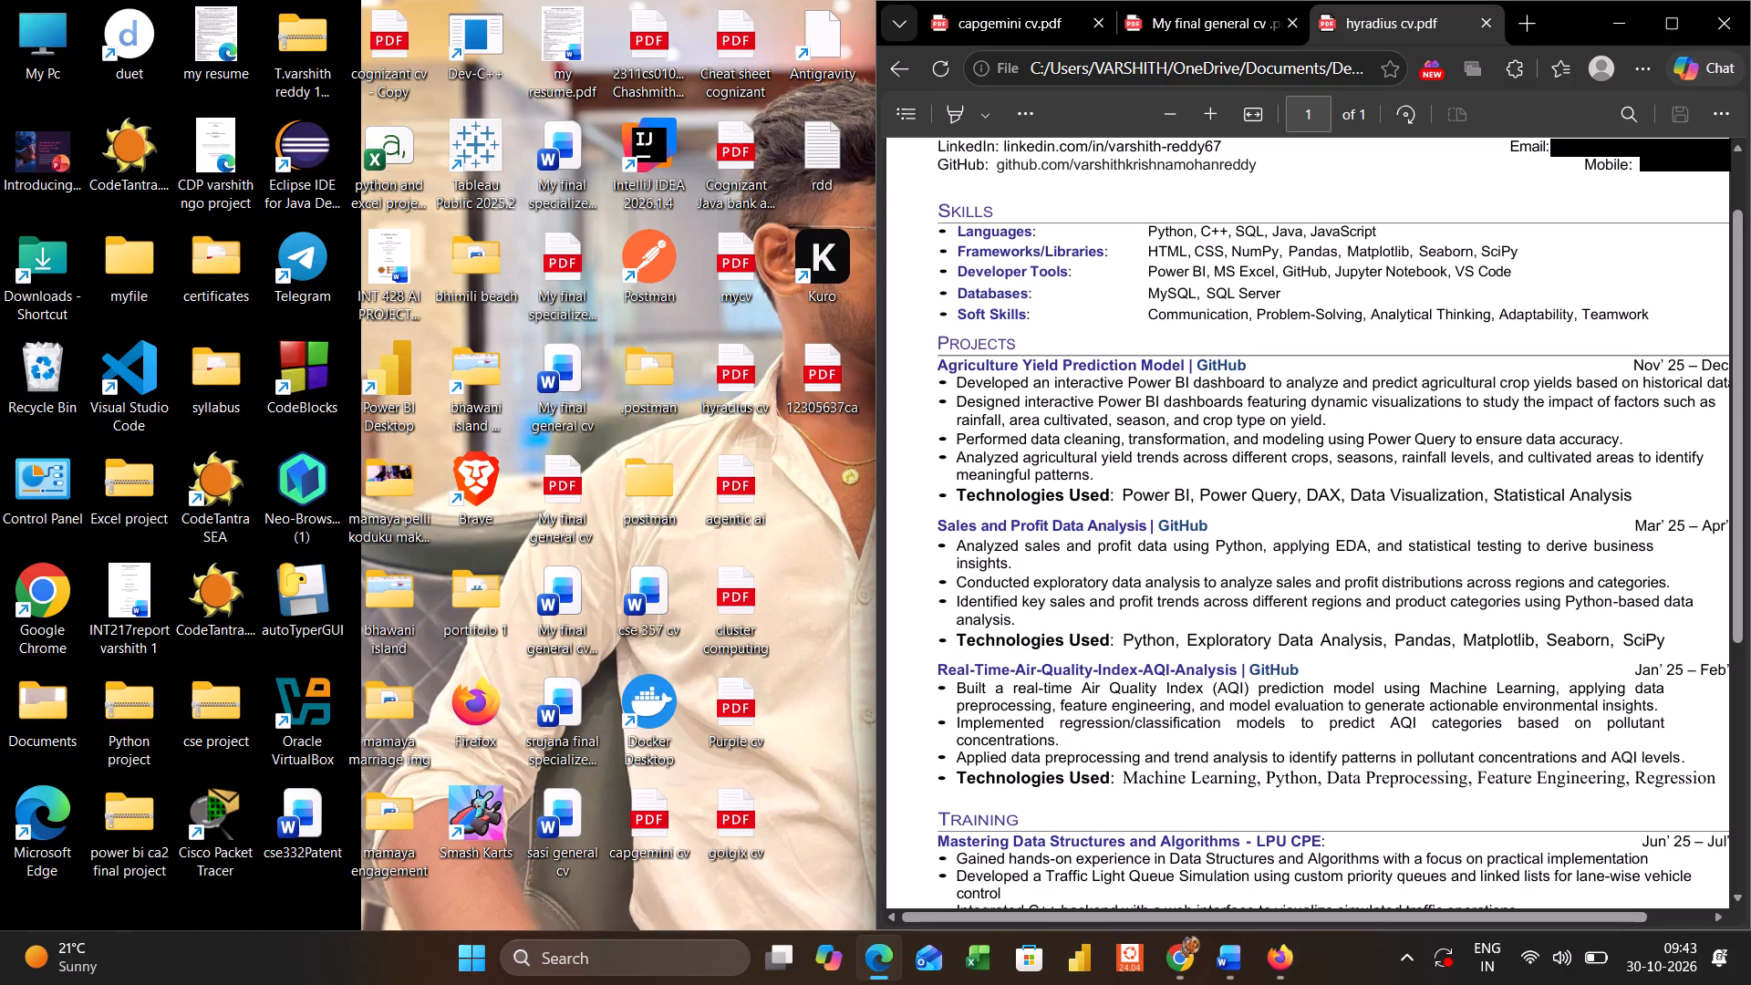
# Replace the Agriculture Yield Prediction Model's "Improved employee data management" bullet with hyradius cv.pdf's "Analyzed agricultural yield trends" sentence, keeping Tech on its own line.
pyautogui.moveTo(1086, 474); pyautogui.dragTo(956, 457)
pyautogui.hotkey('ctrl', 'c')
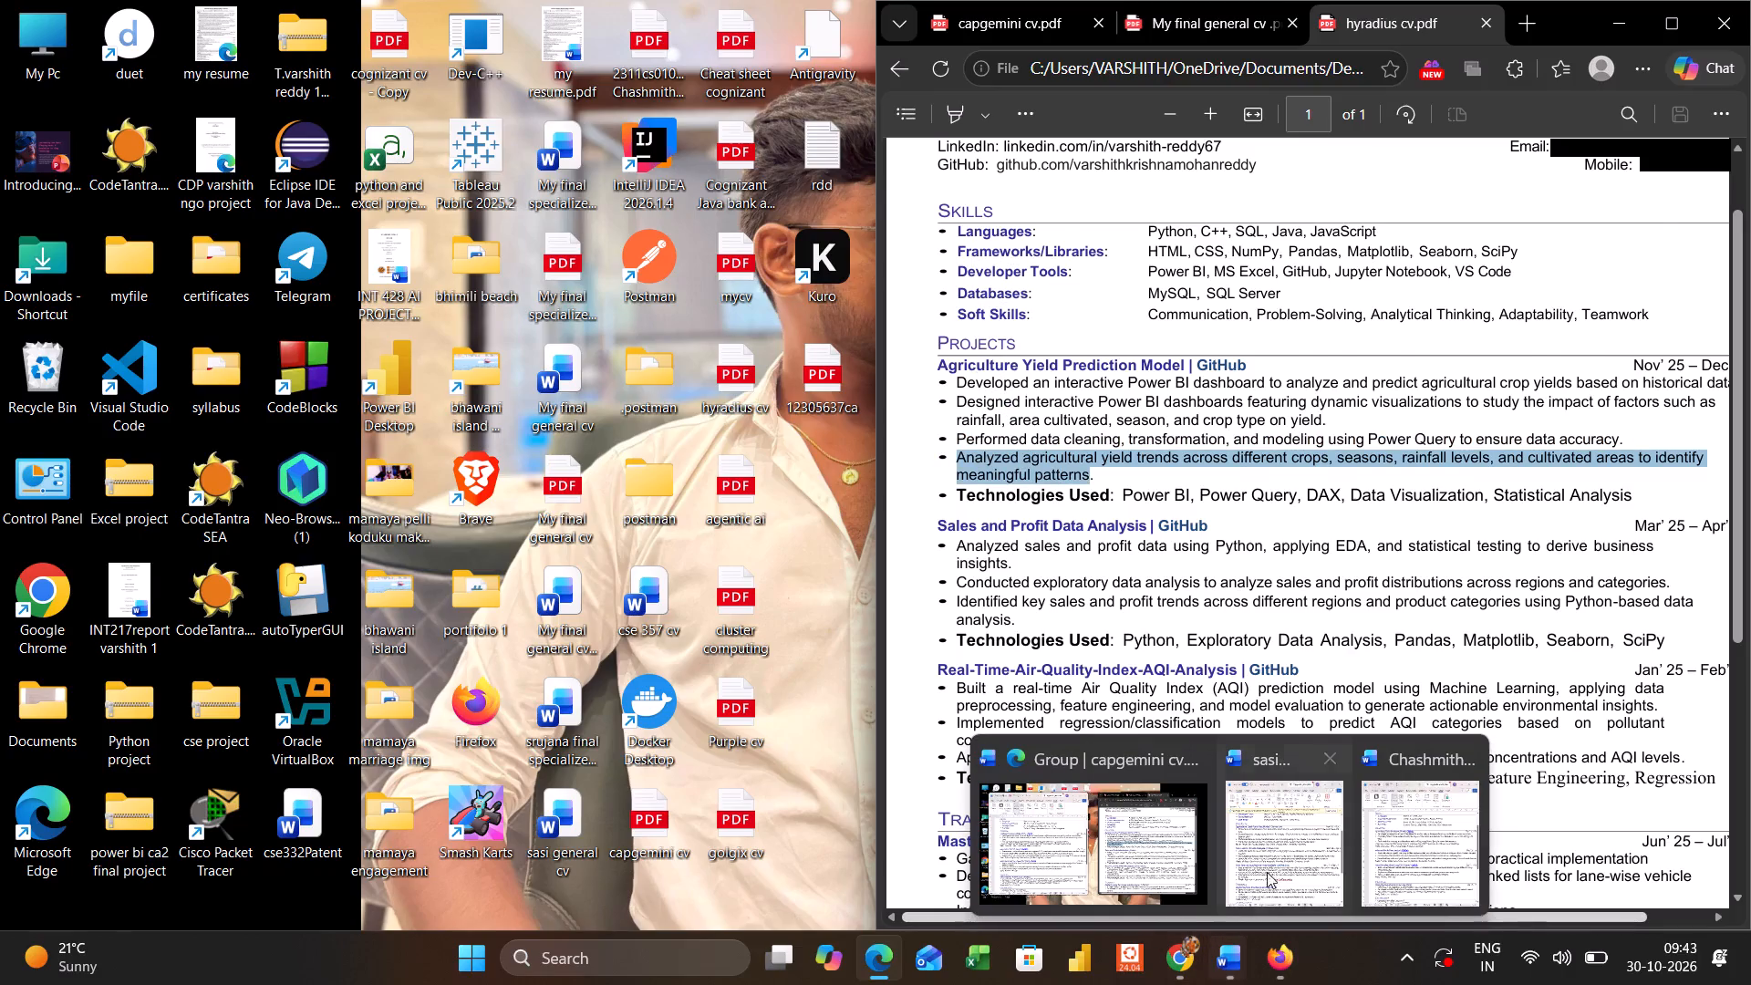
pyautogui.click(1415, 827)
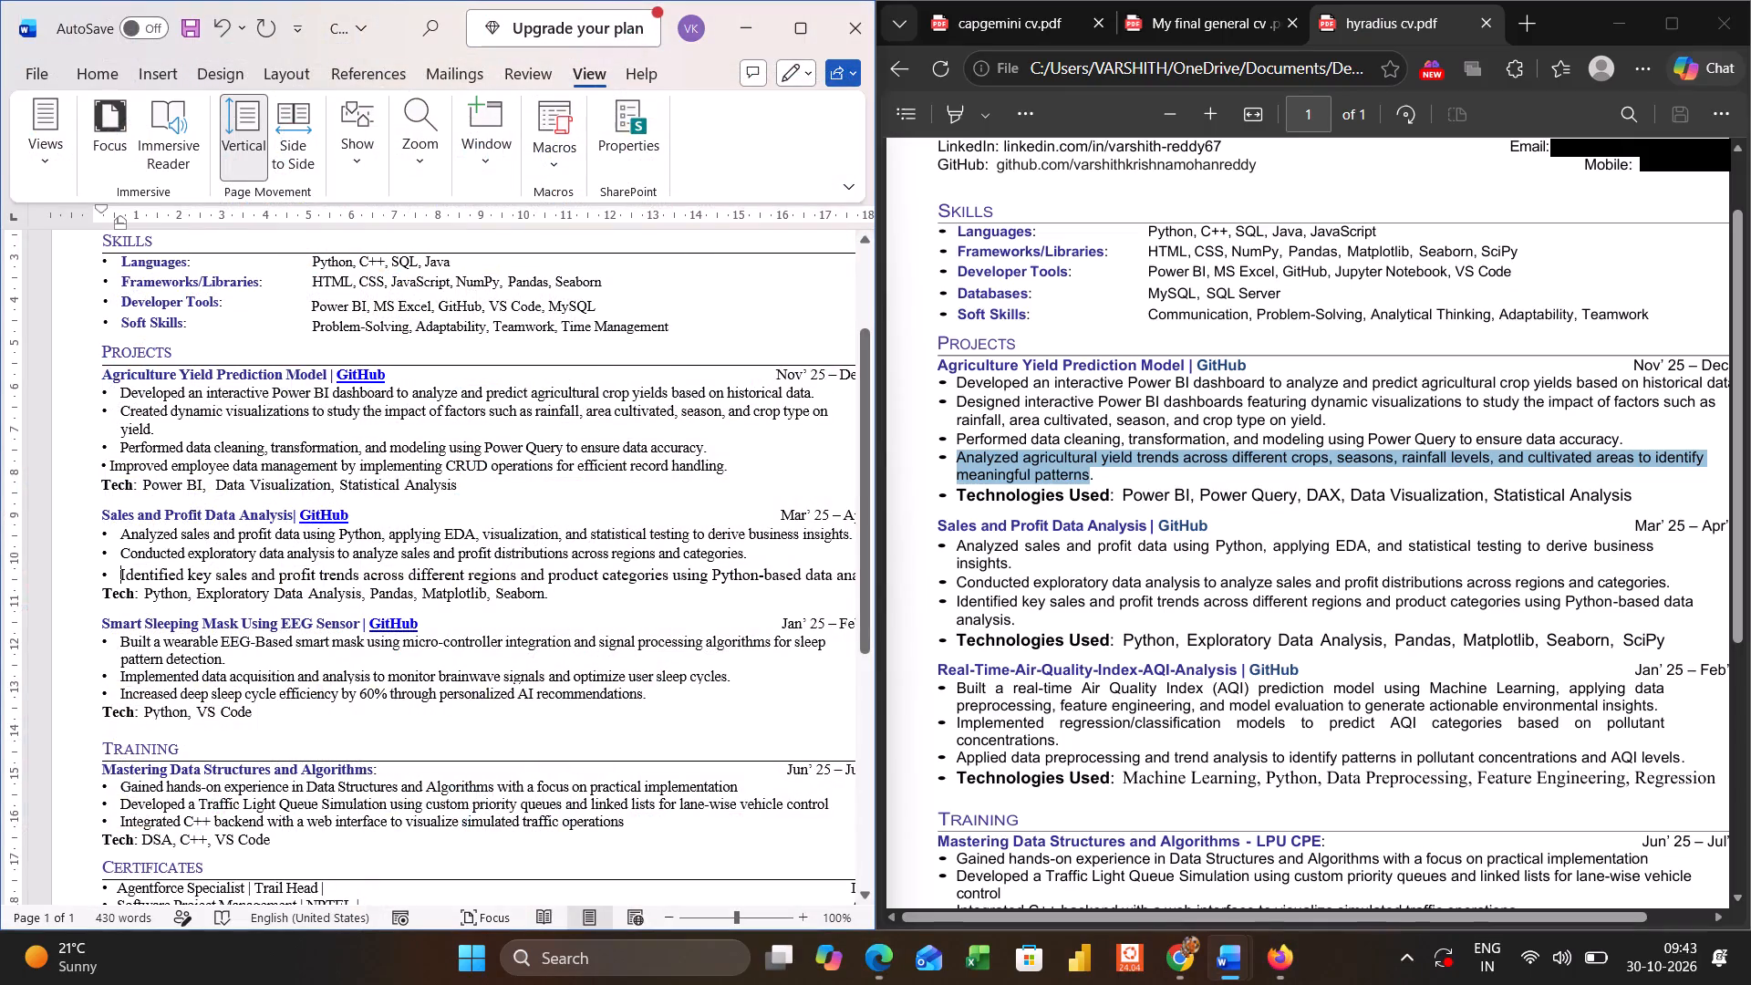
pyautogui.tripleClick(546, 472)
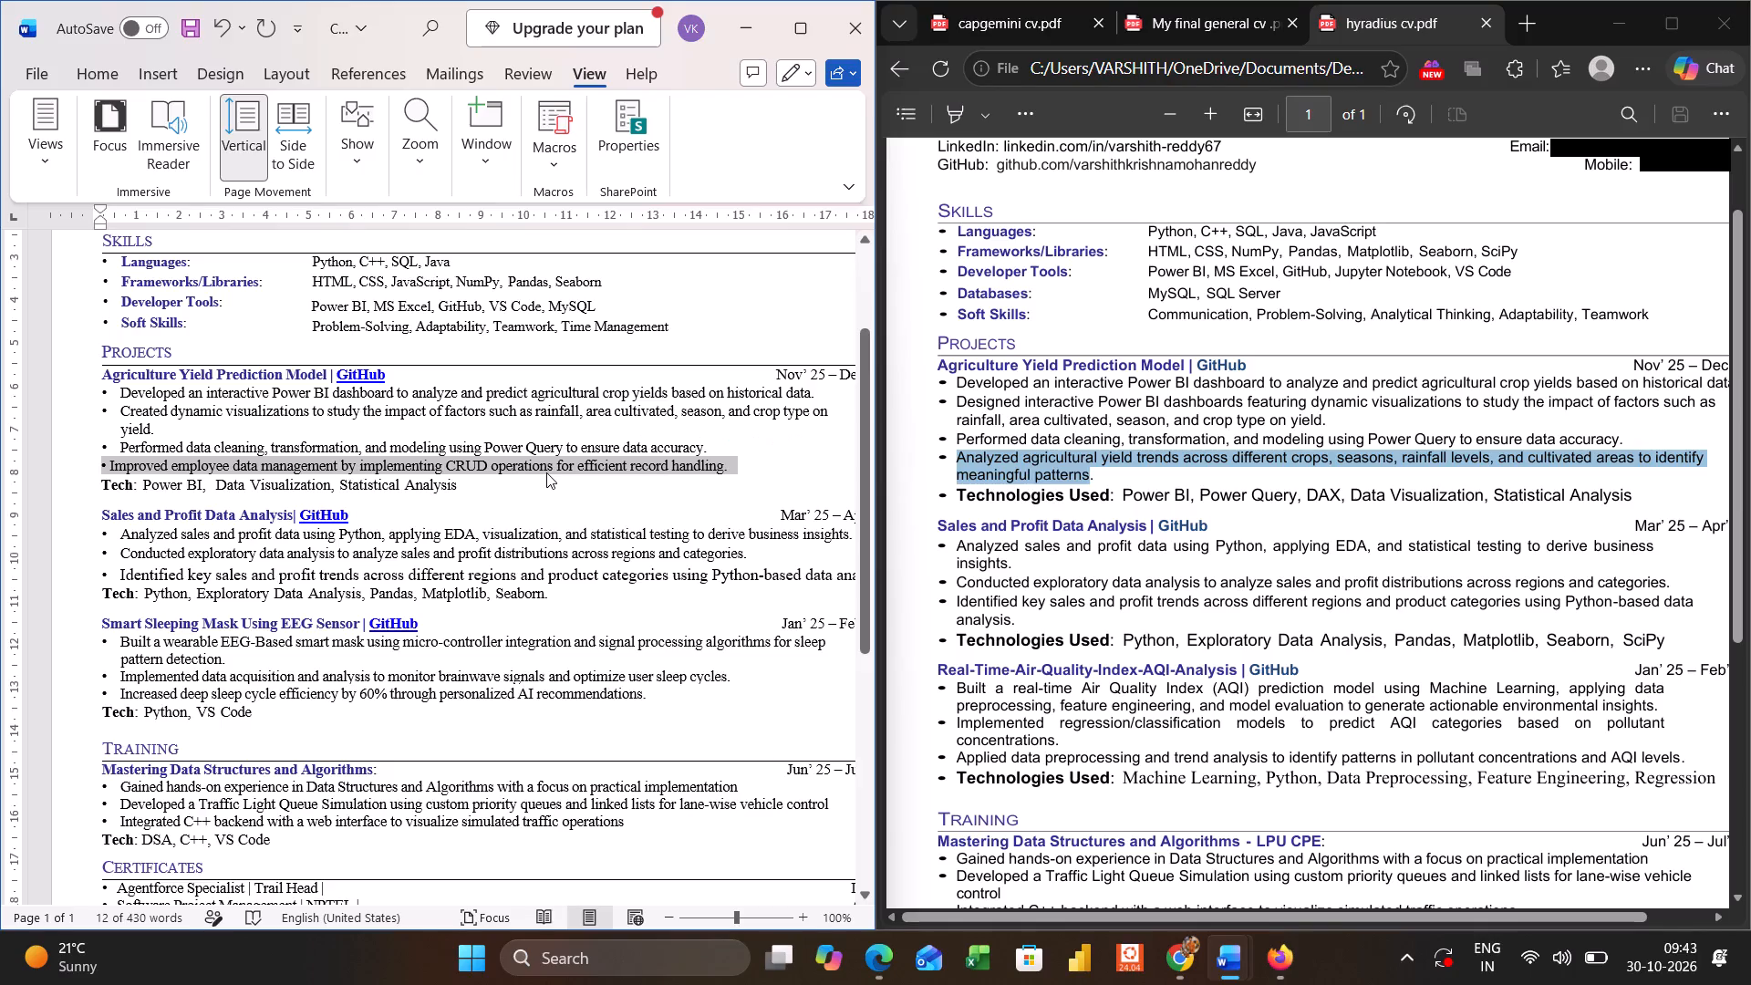
pyautogui.hotkey('ctrl', 'v')
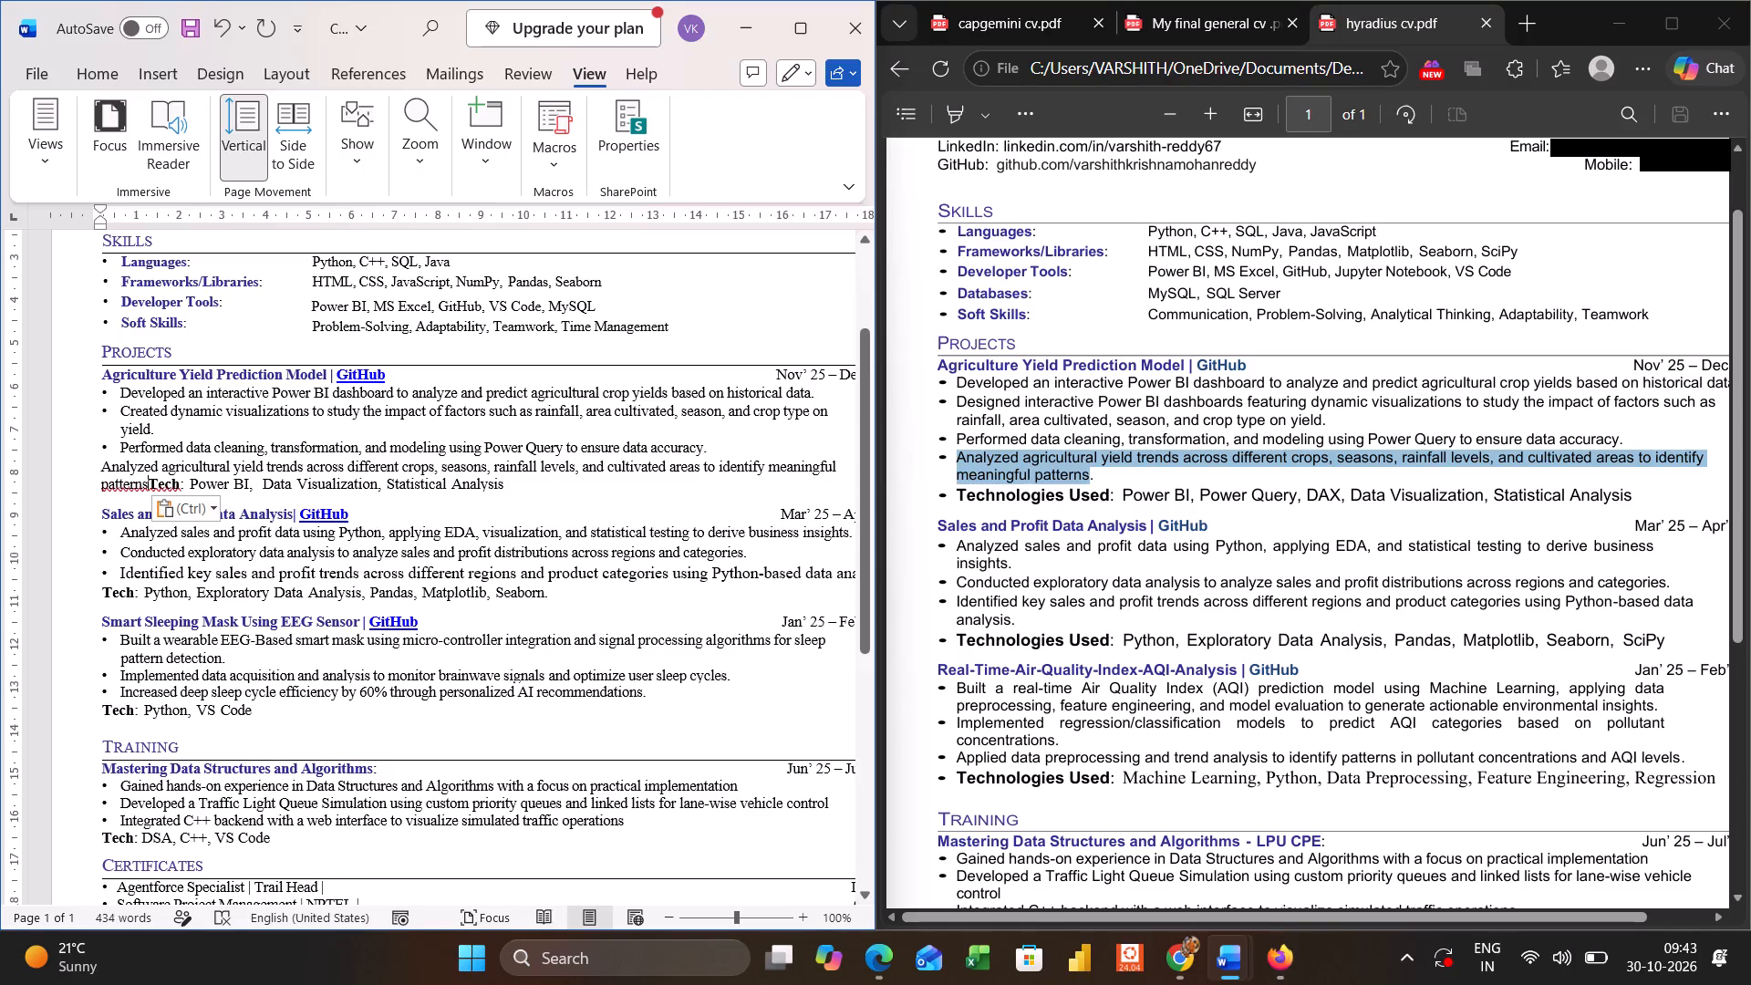
pyautogui.press('Return')
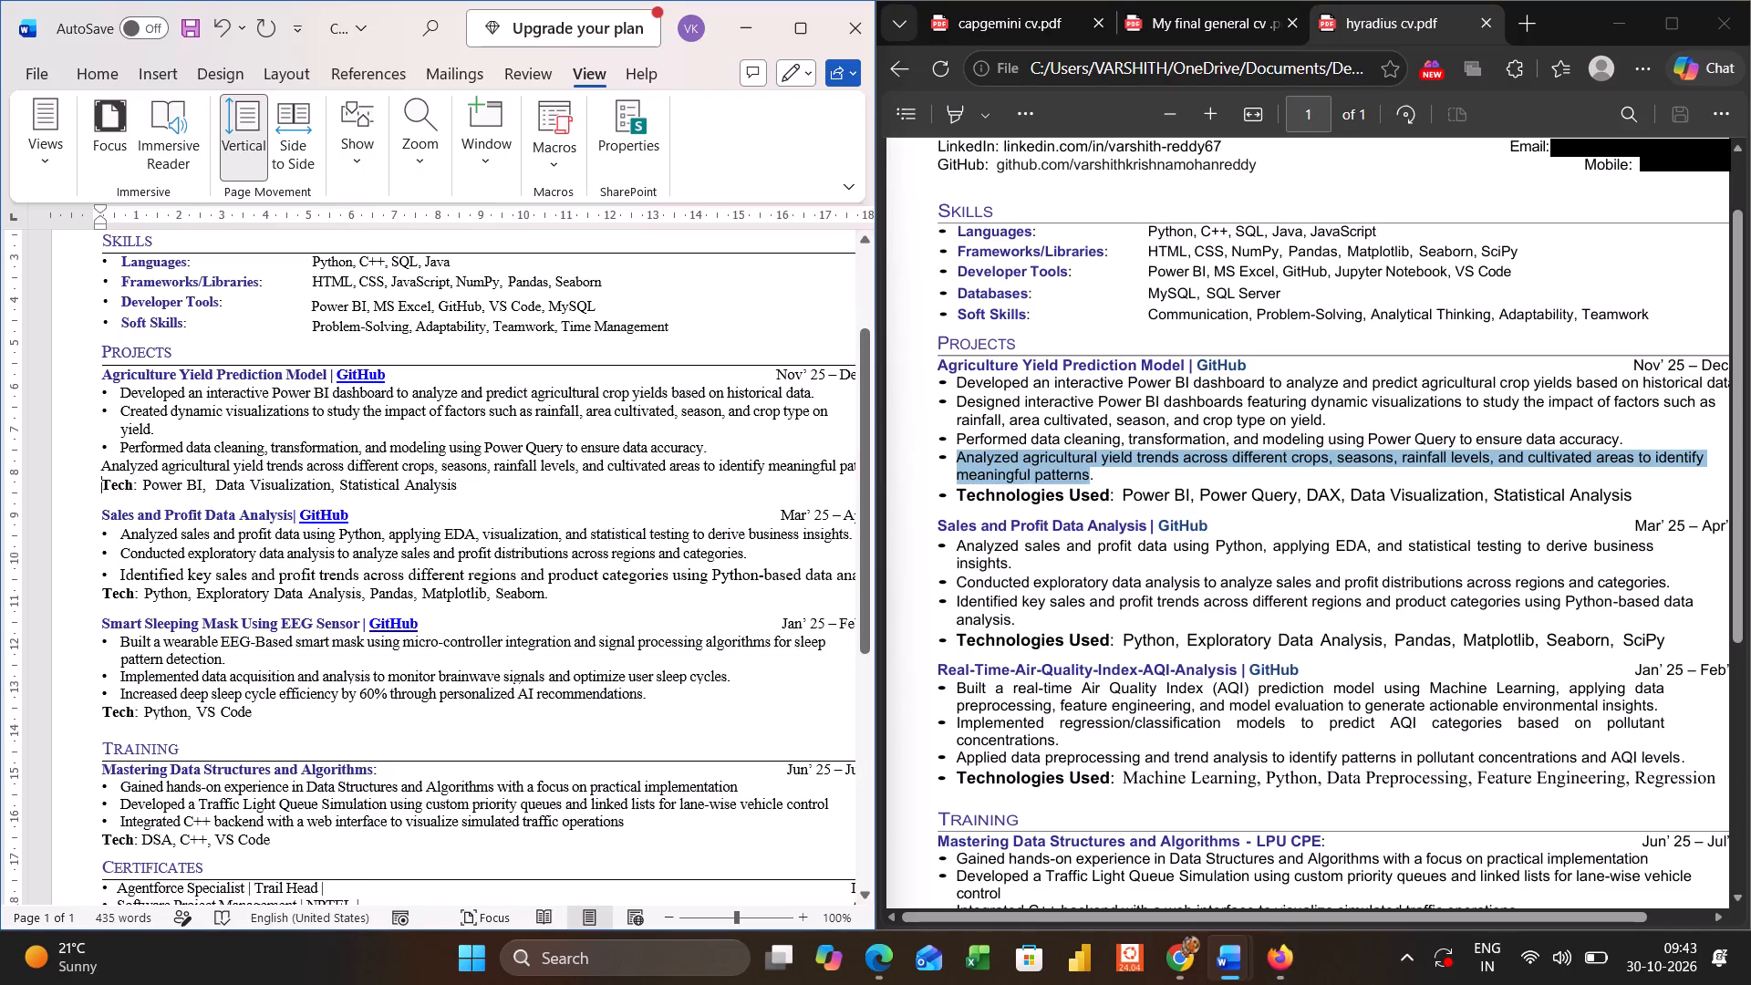
# Make the "Analyzed agricultural yield trends" line a bullet in the Agriculture Yield Prediction Model list above it.
pyautogui.click(750, 446)
pyautogui.press('Return')
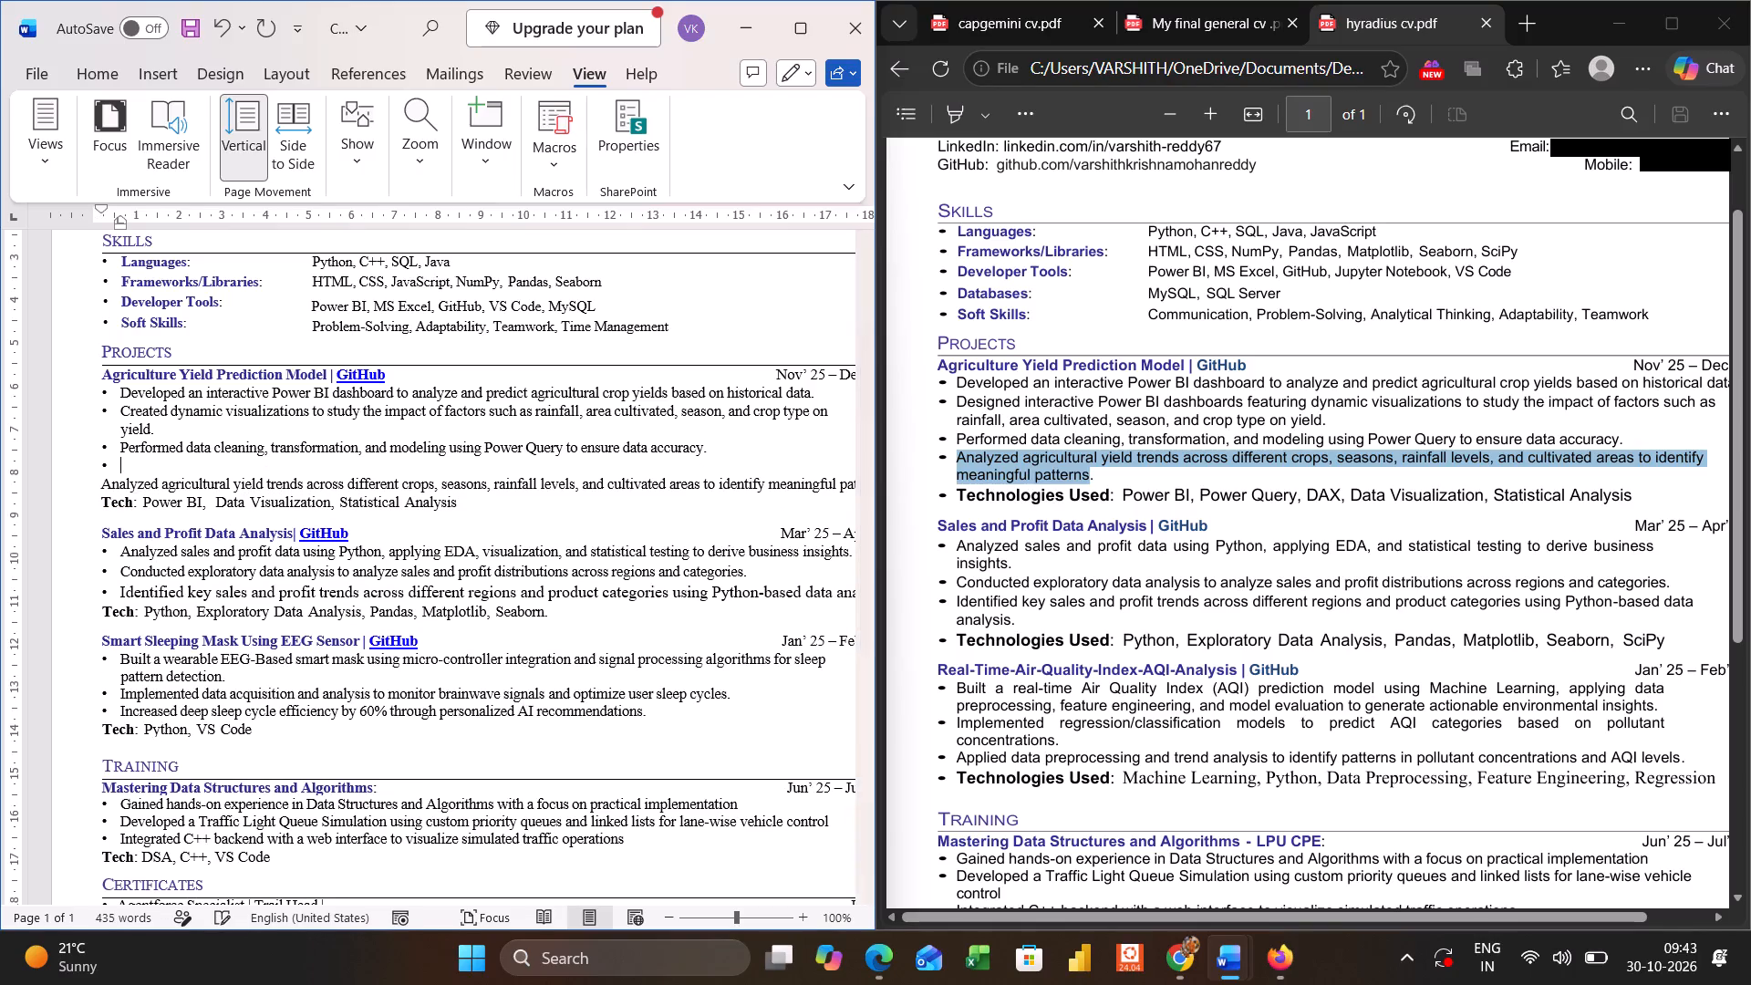
pyautogui.press('Down')
pyautogui.press('Left')
pyautogui.press('Left')
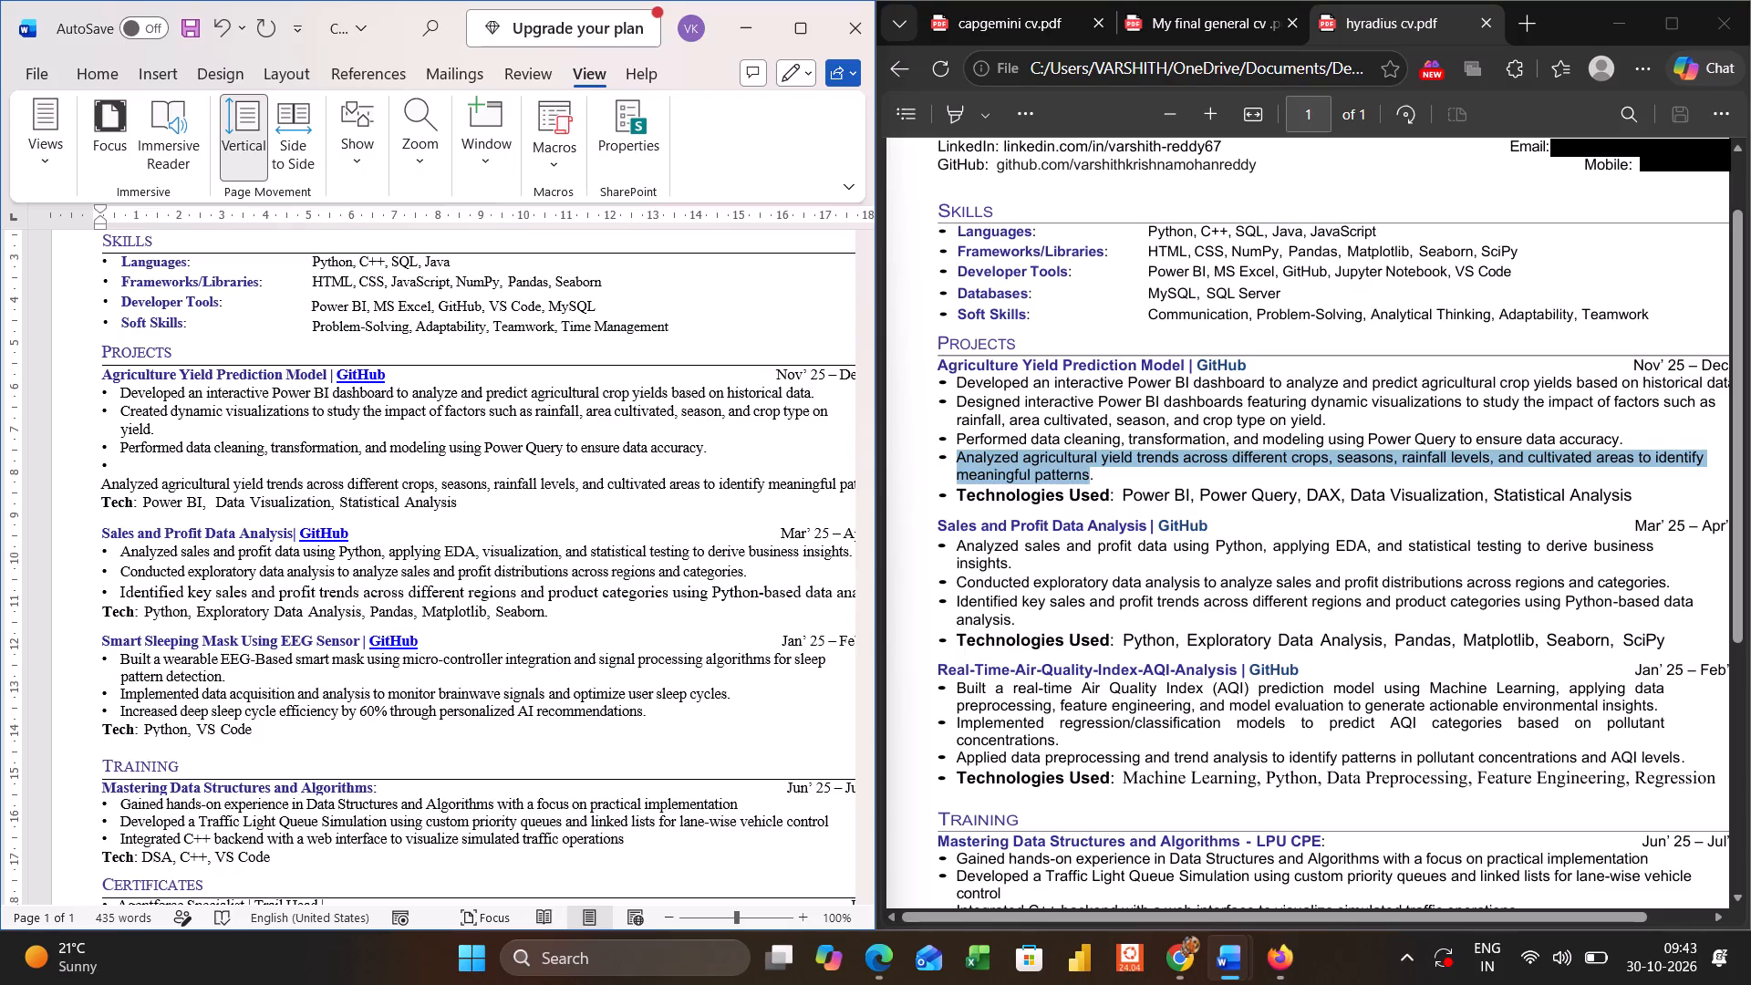
pyautogui.press('BackSpace')
pyautogui.press('BackSpace')
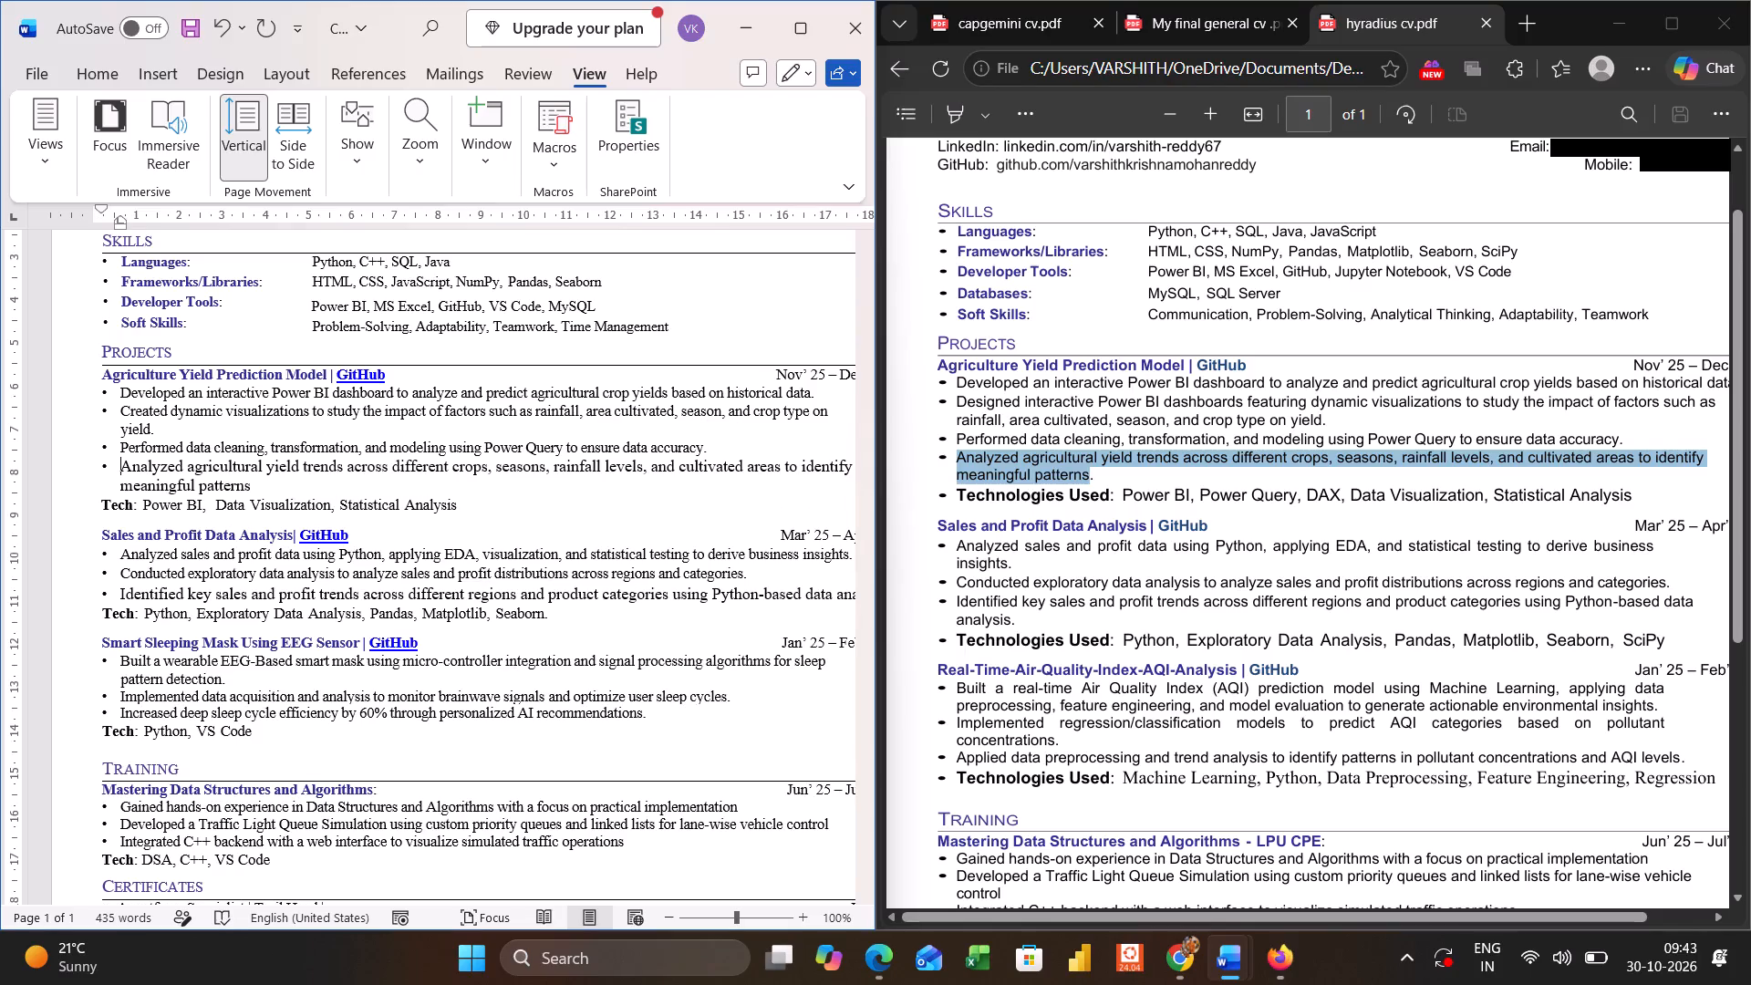
# Add "Power Query, DAX," after Power BI in the Agriculture Yield Prediction Model's Tech line, with single spacing before Data Visualization.
pyautogui.click(796, 50)
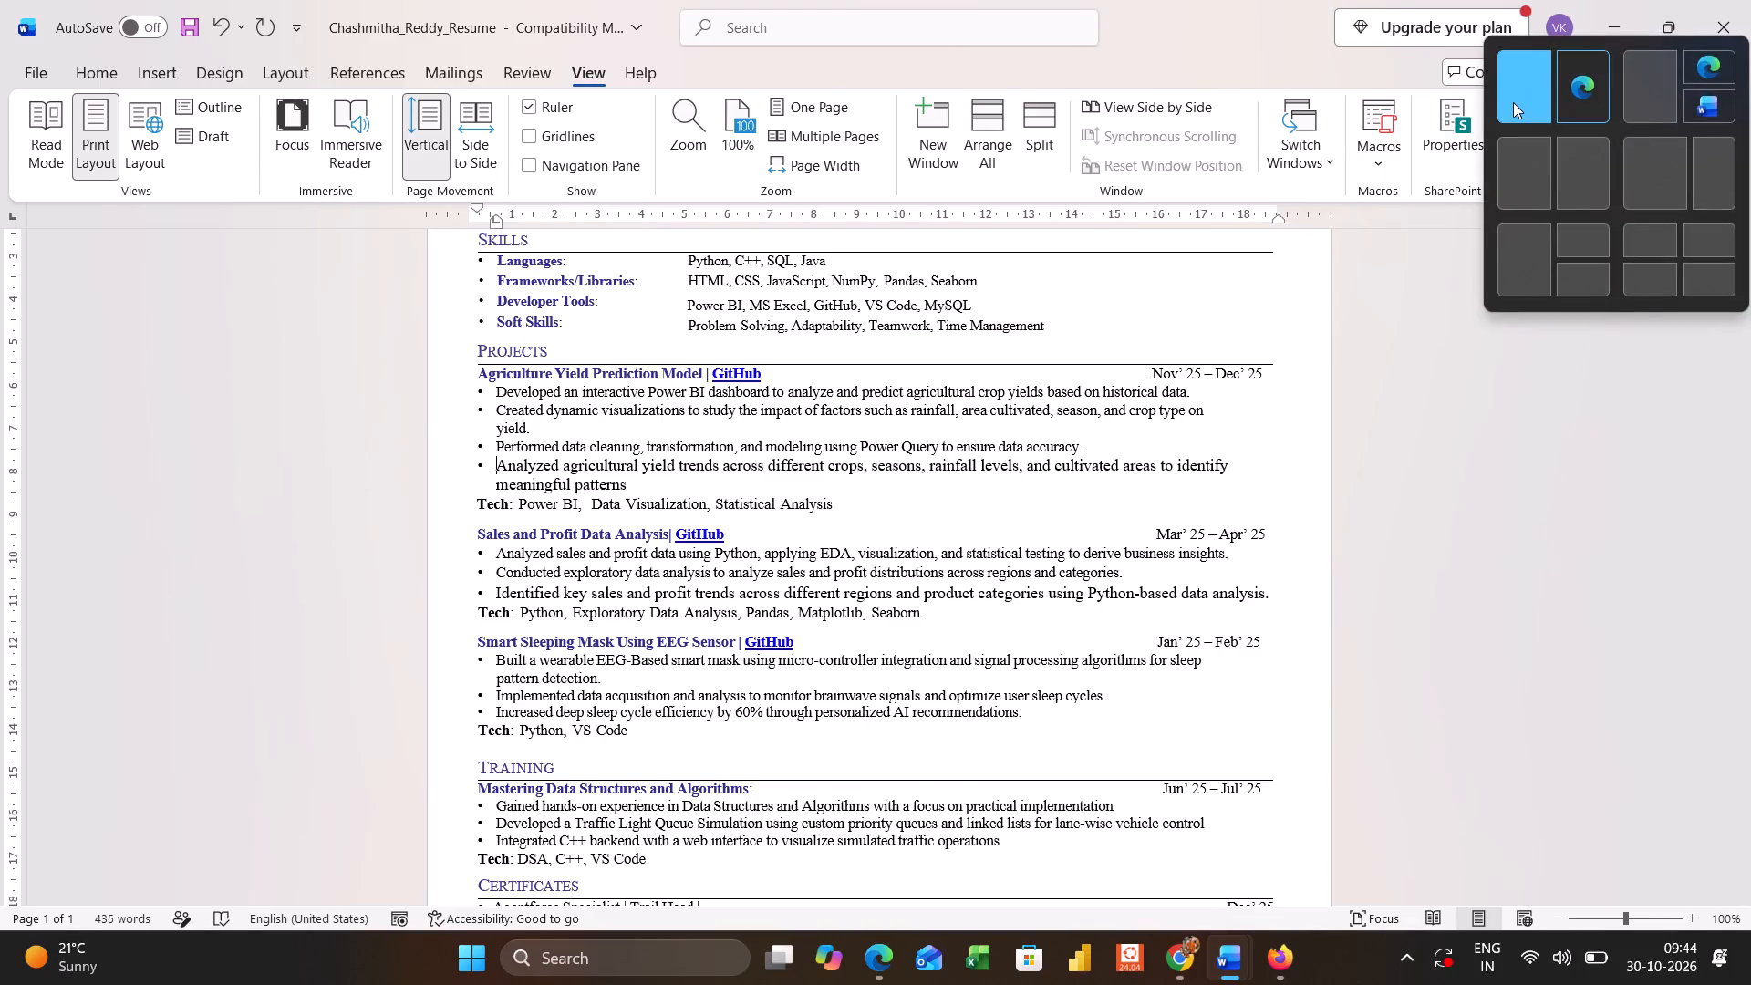
pyautogui.click(1513, 102)
pyautogui.click(1240, 517)
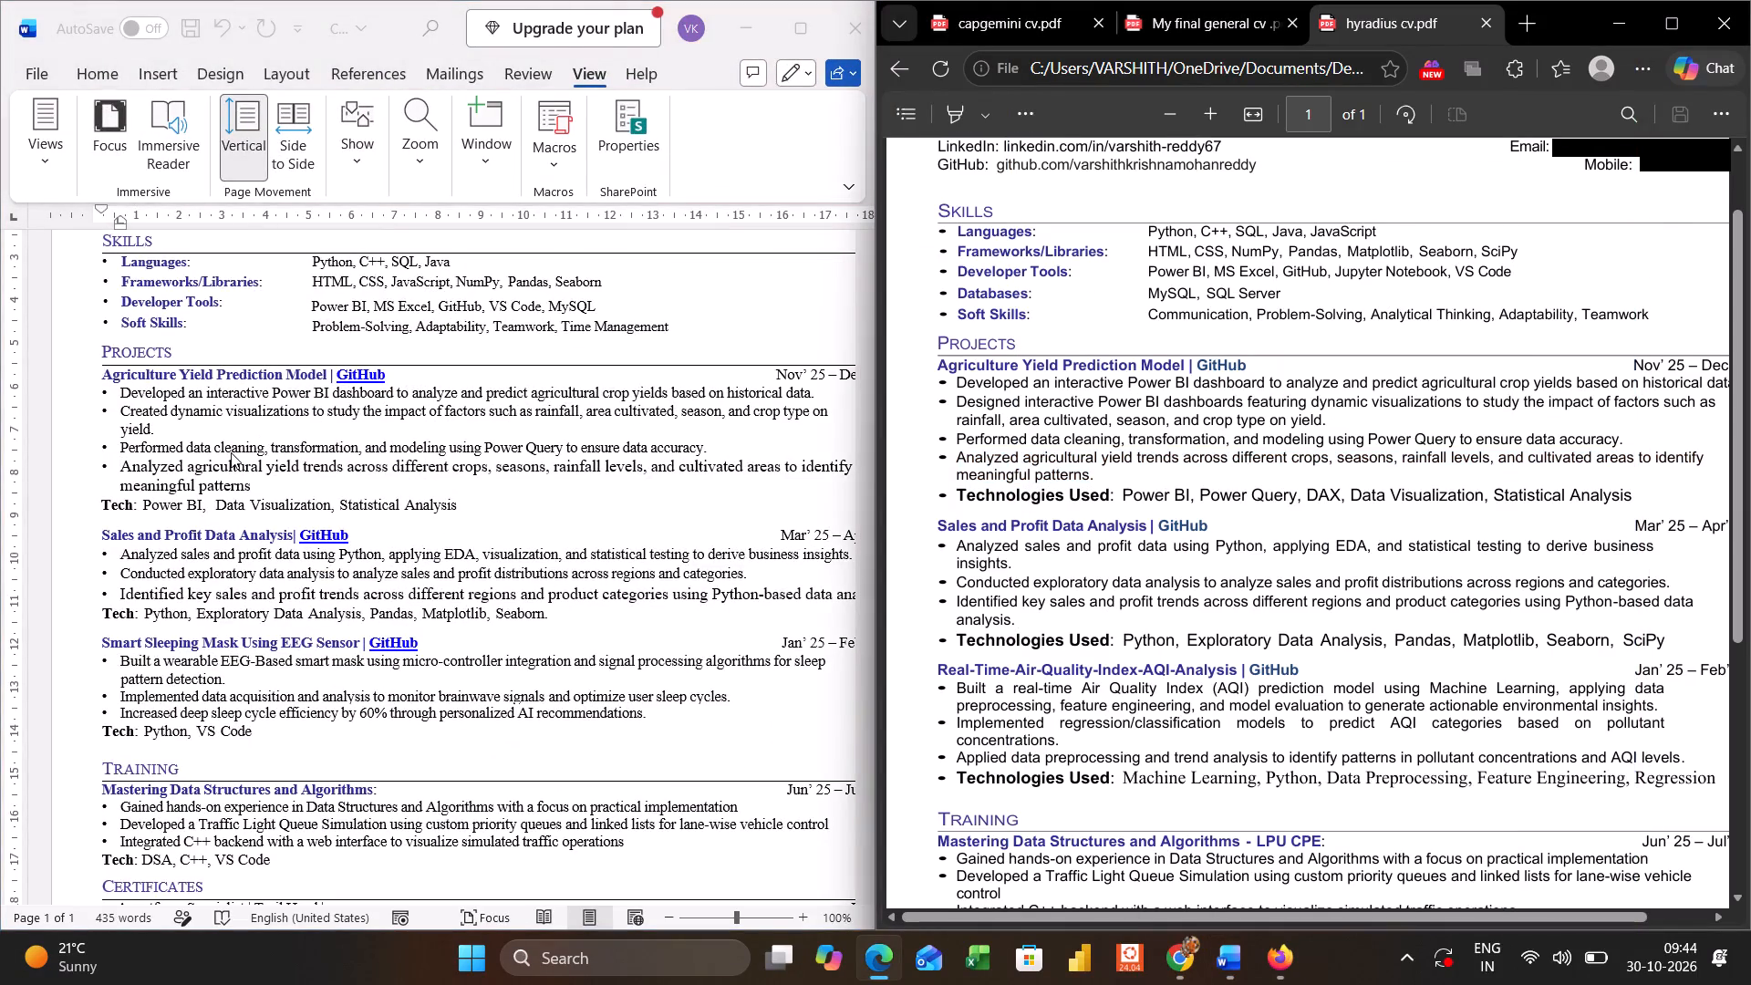
pyautogui.click(210, 510)
pyautogui.click(210, 503)
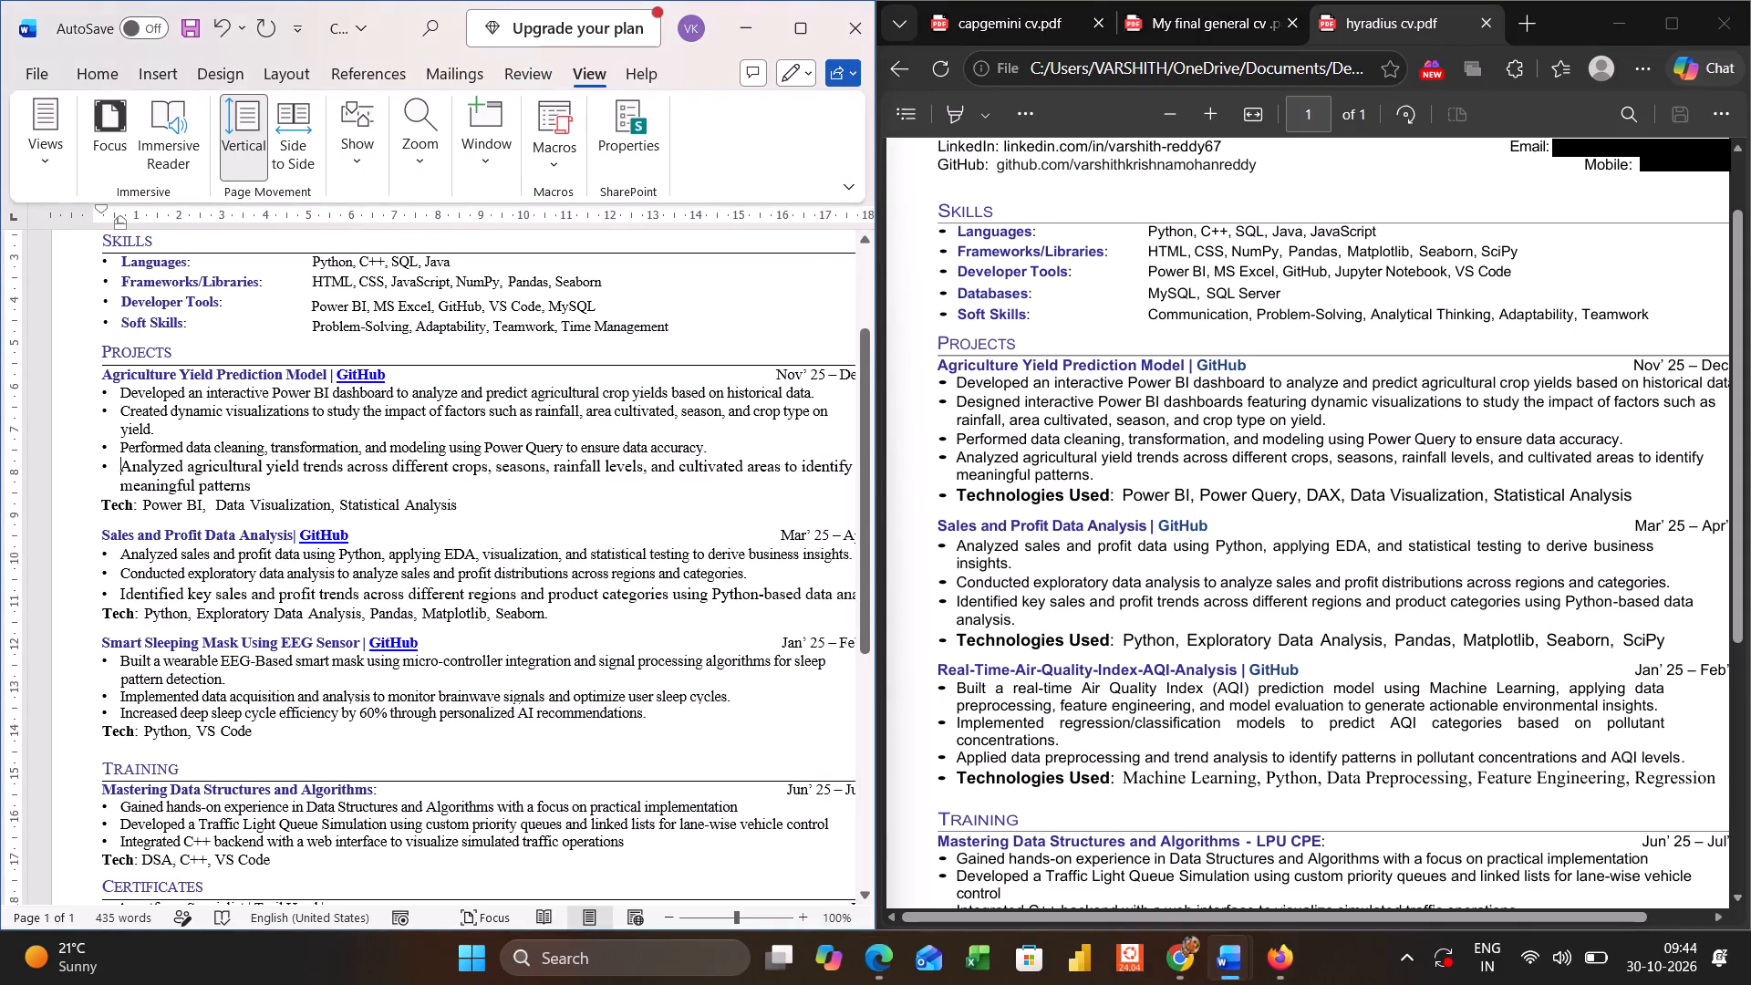
pyautogui.press('space')
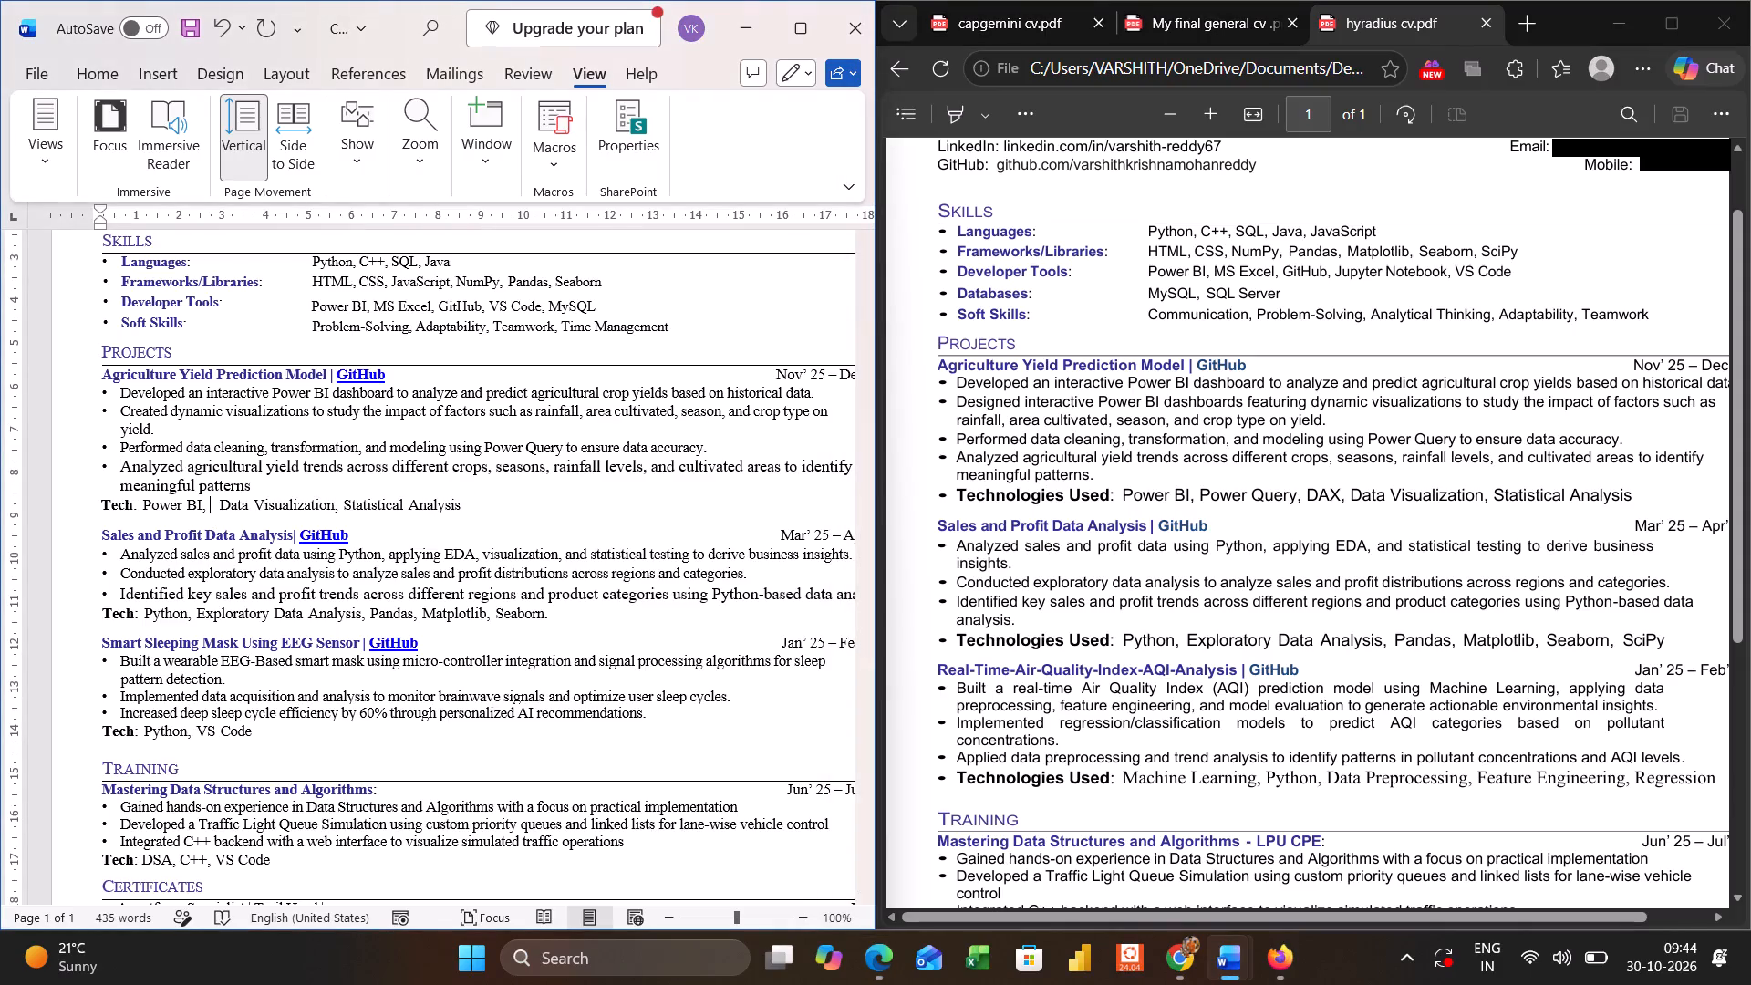
pyautogui.write('Power')
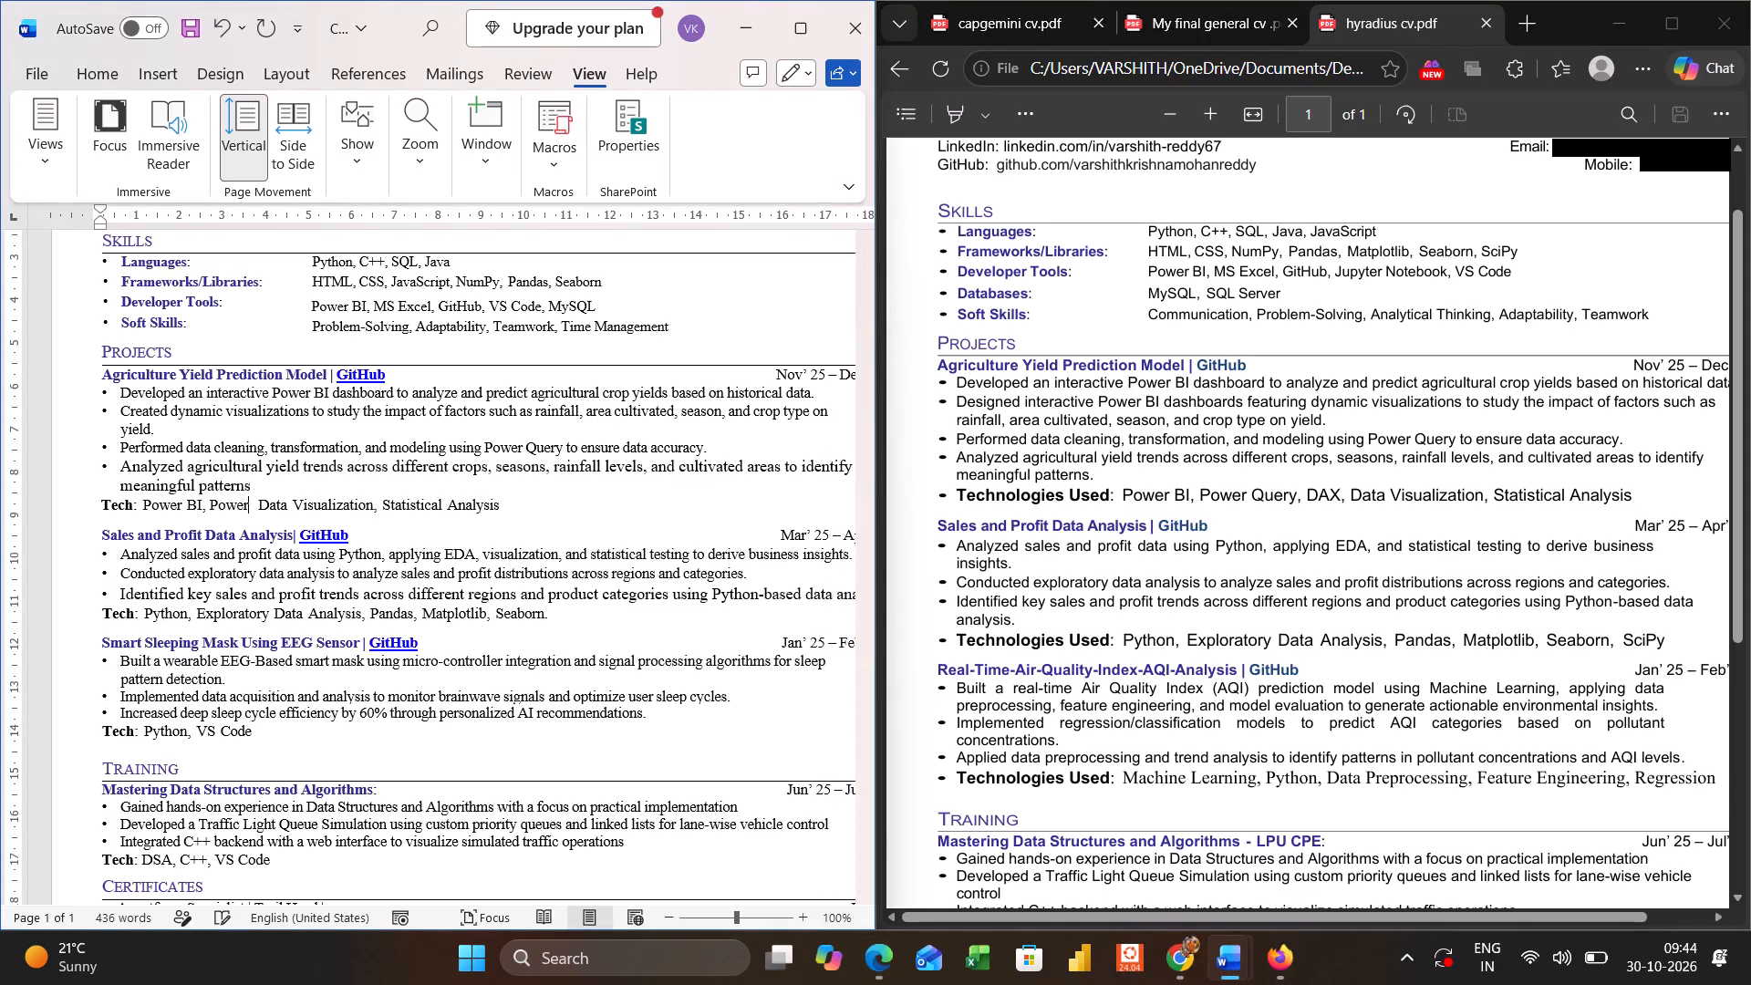
pyautogui.press('space')
pyautogui.write('Query,')
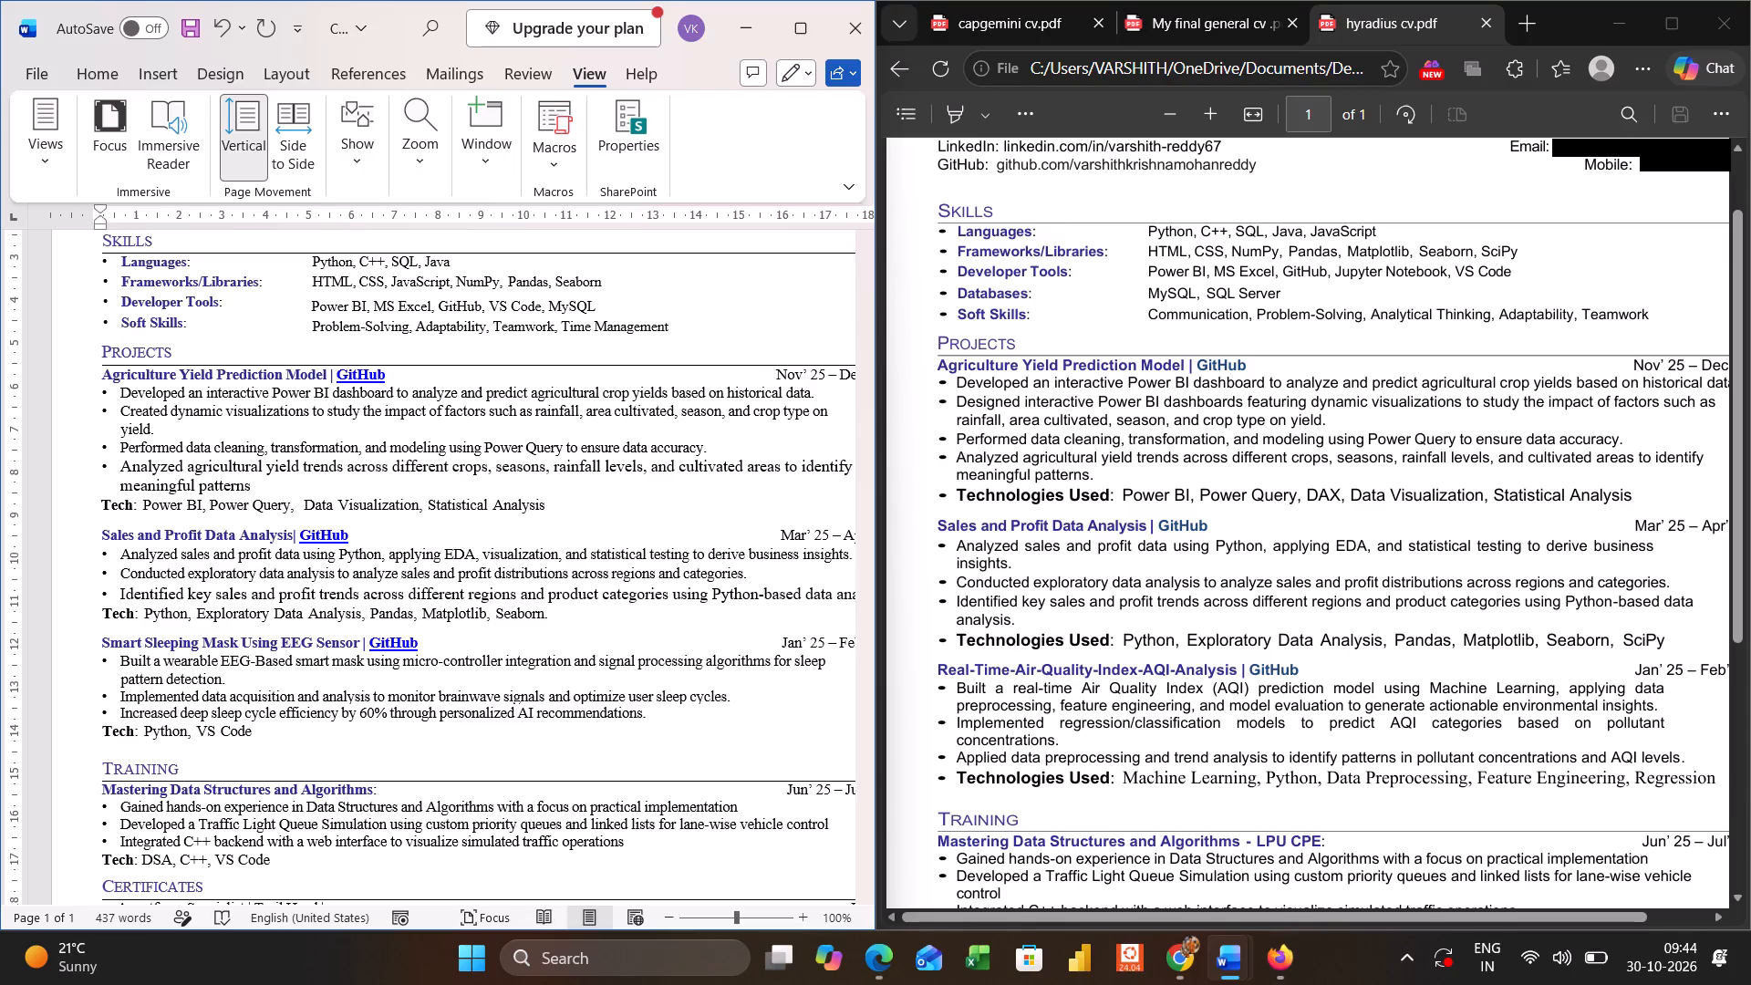
pyautogui.press('space')
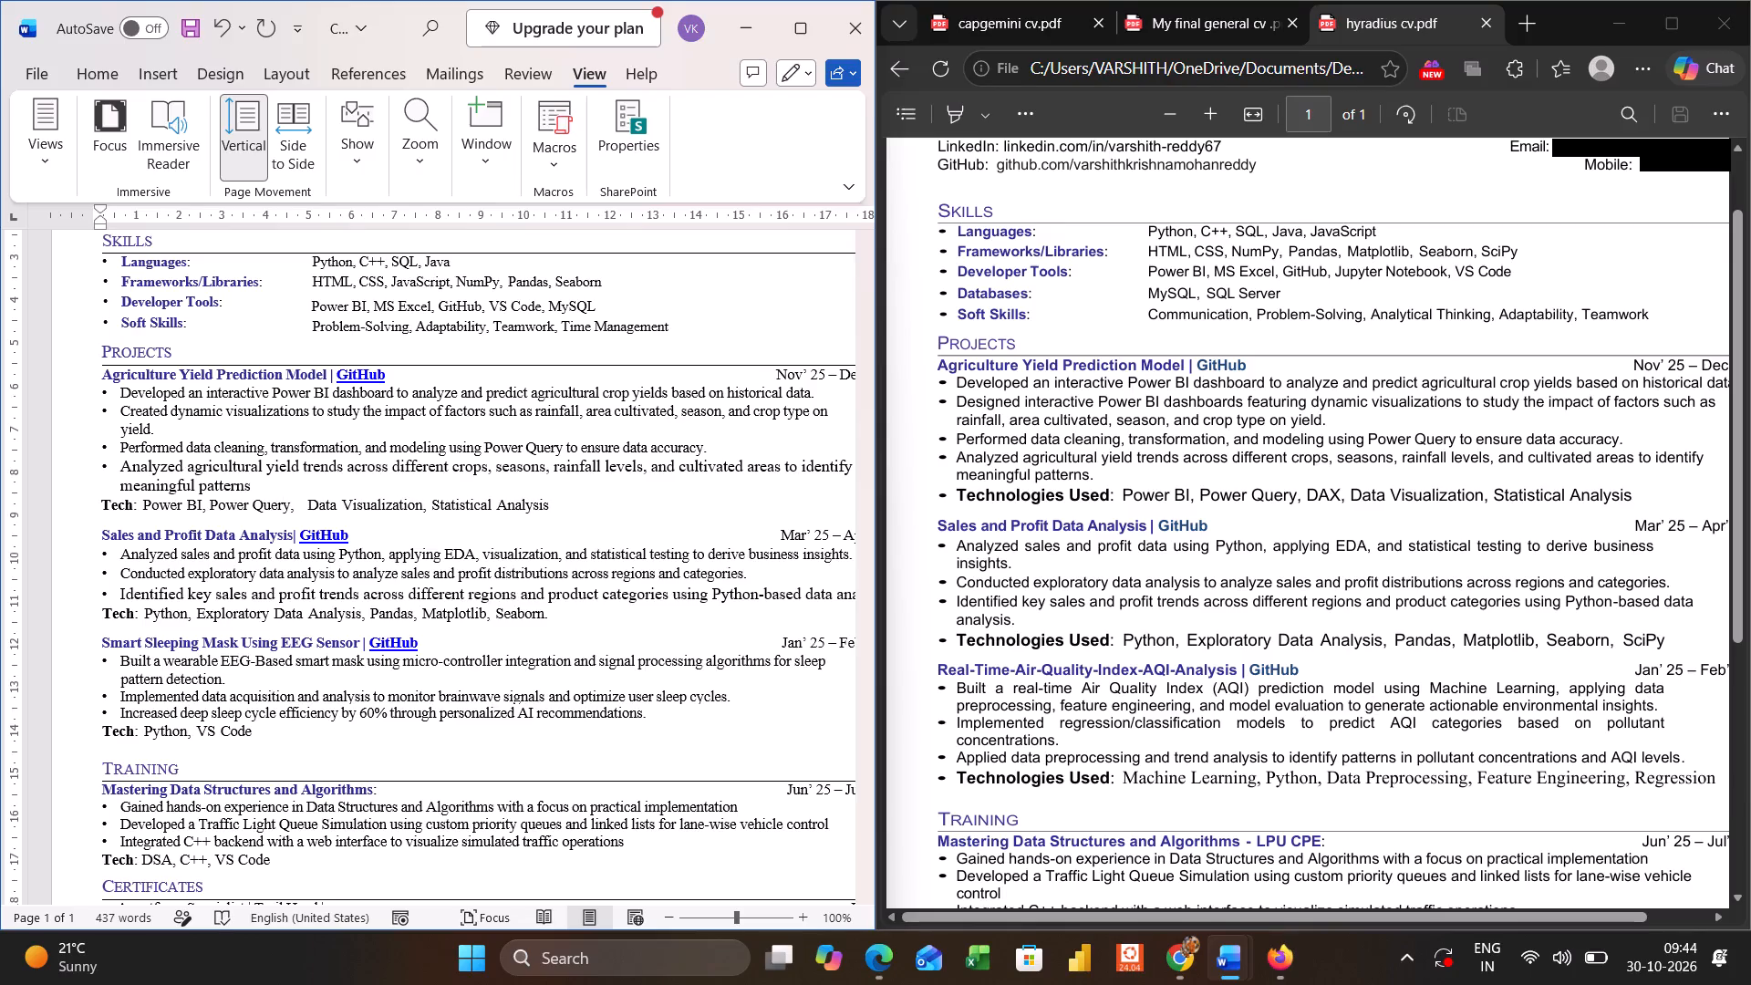
pyautogui.write('DAX')
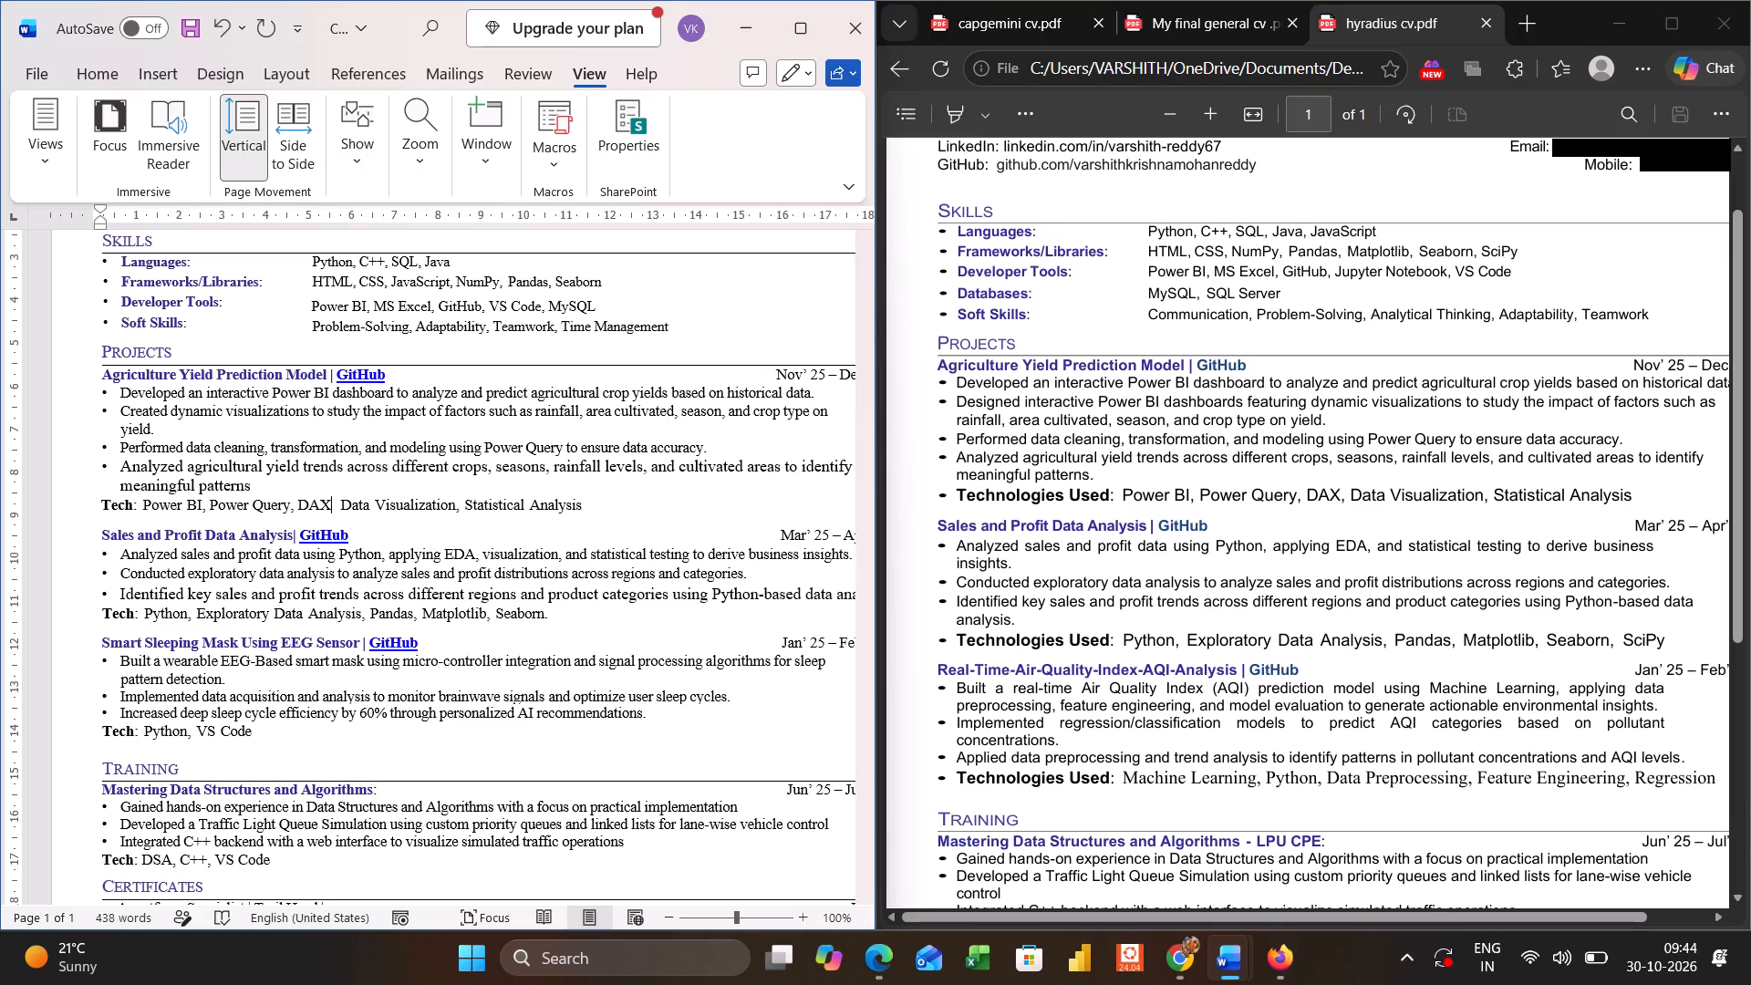
pyautogui.press('Right')
pyautogui.press('BackSpace')
pyautogui.write(',')
pyautogui.press('space')
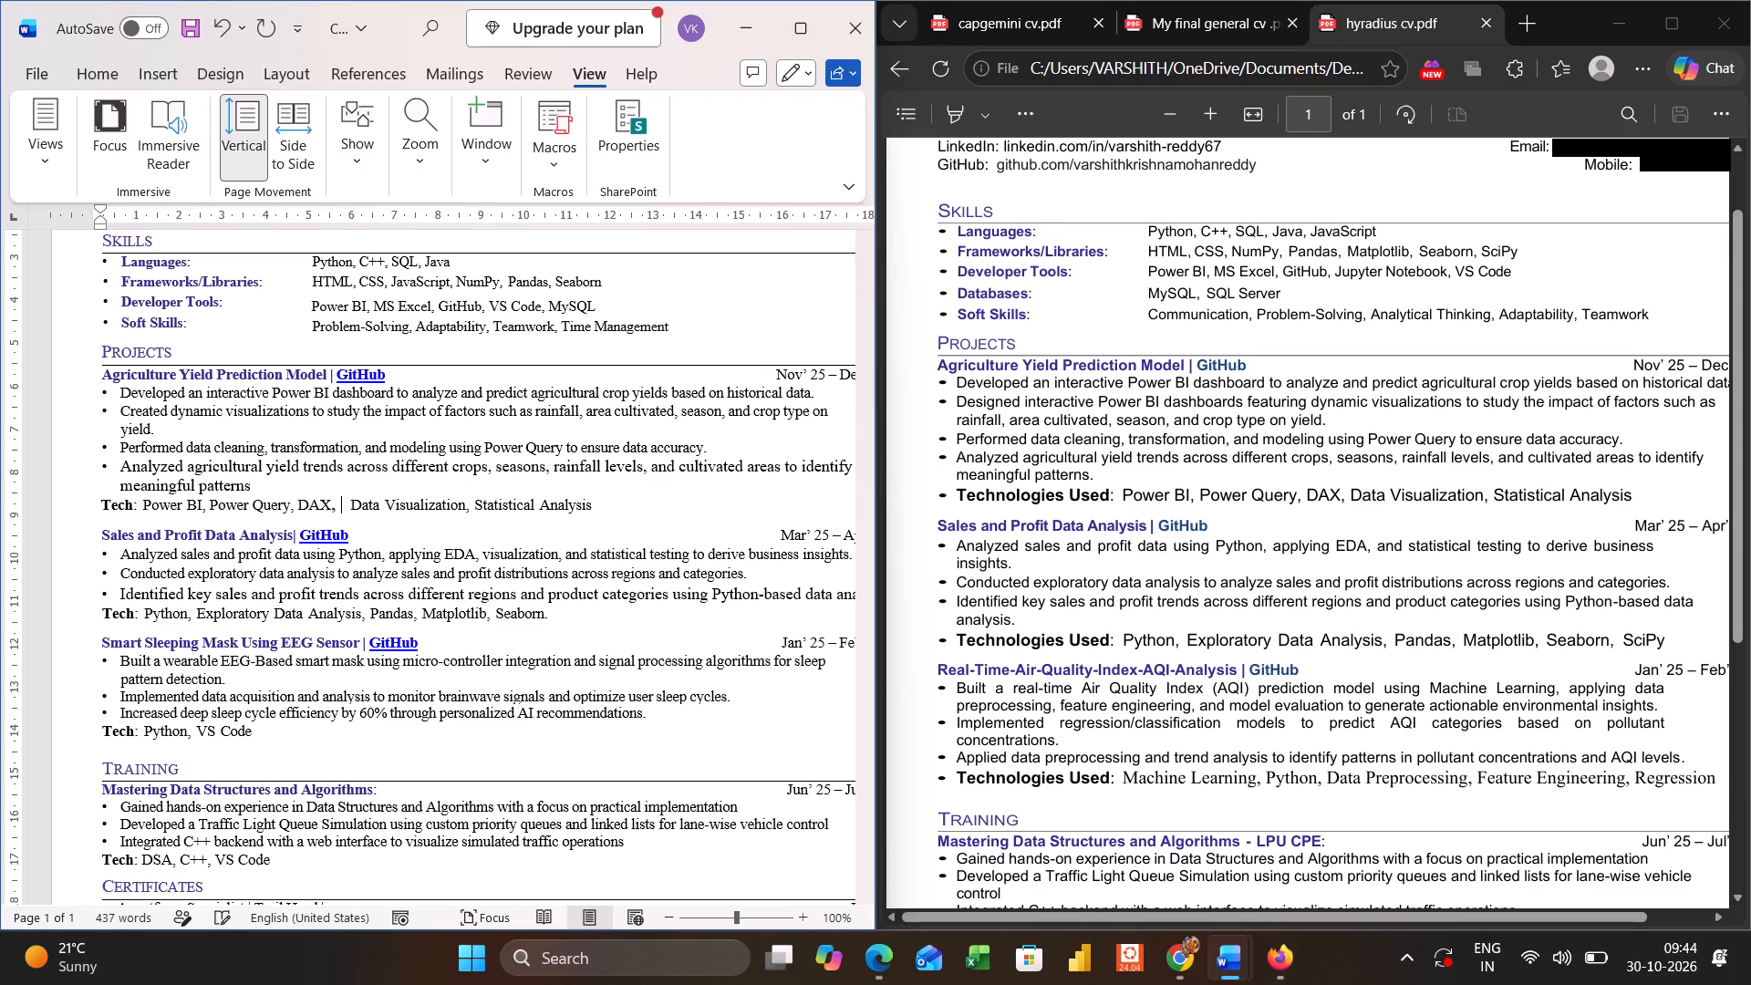
pyautogui.press('BackSpace')
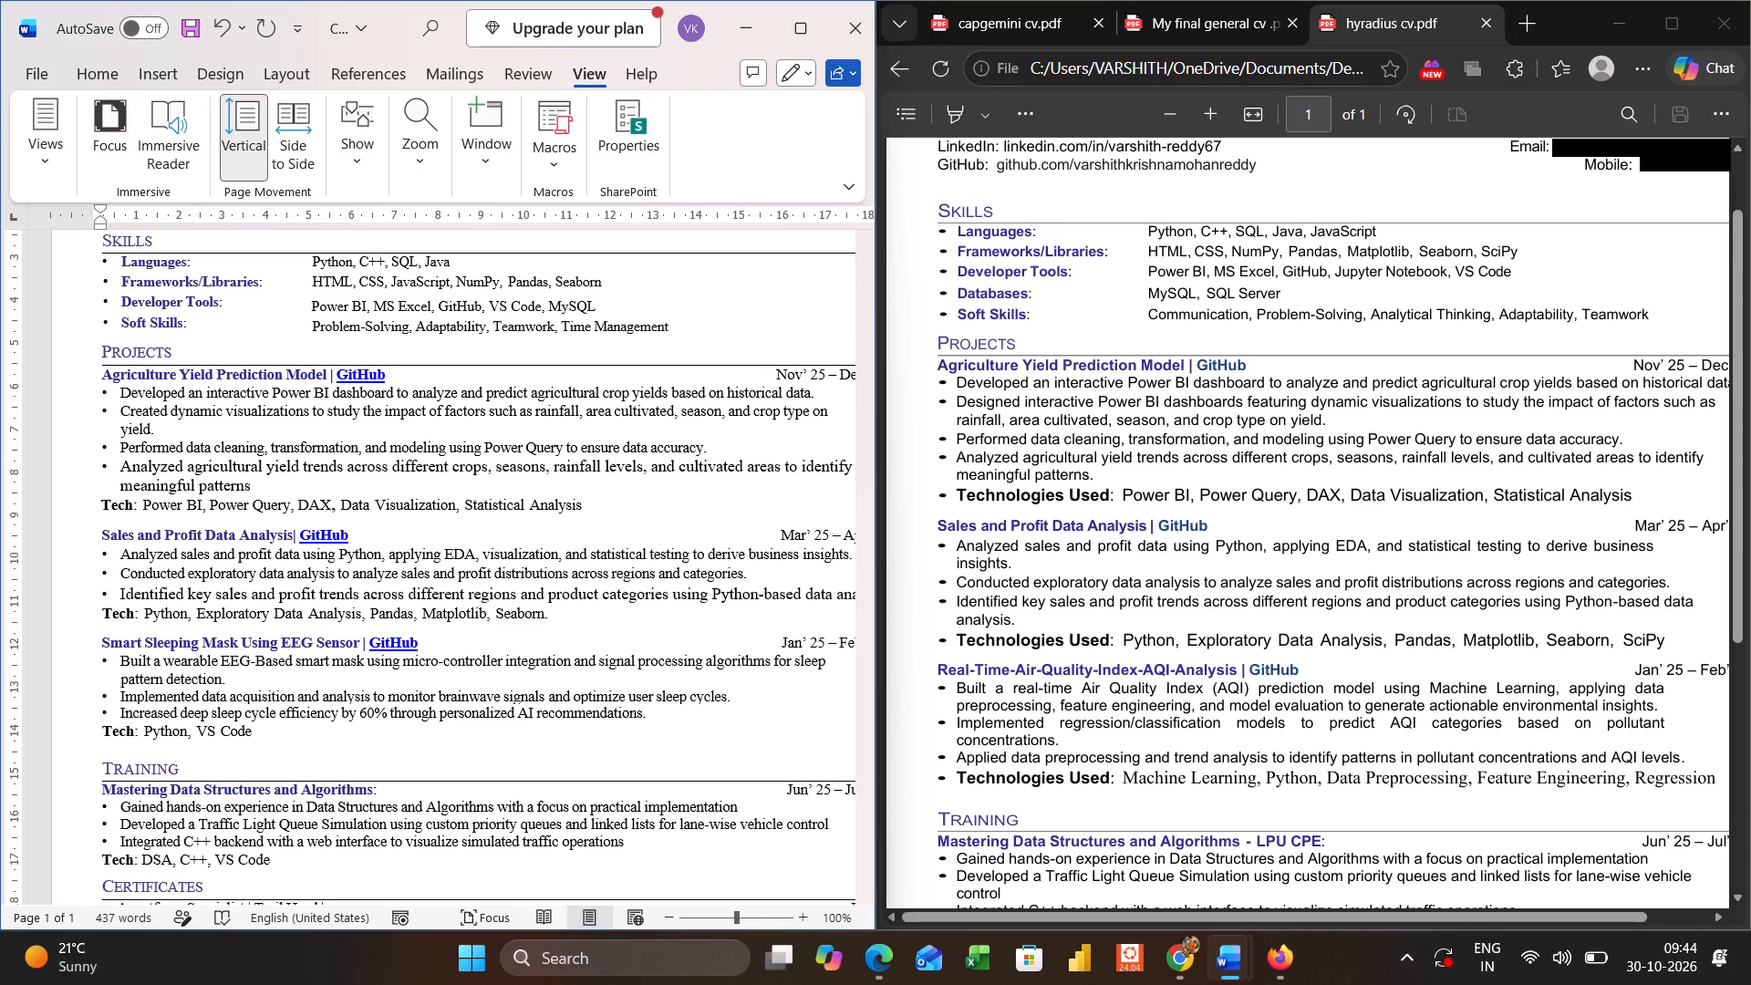
# Replace "Sleeping Mask Using EEG" in the third project's title with hyradius cv.pdf's "Real-Time-Air-Quality-Index-AQI-Analysis".
pyautogui.scroll(-1, 340, 582)
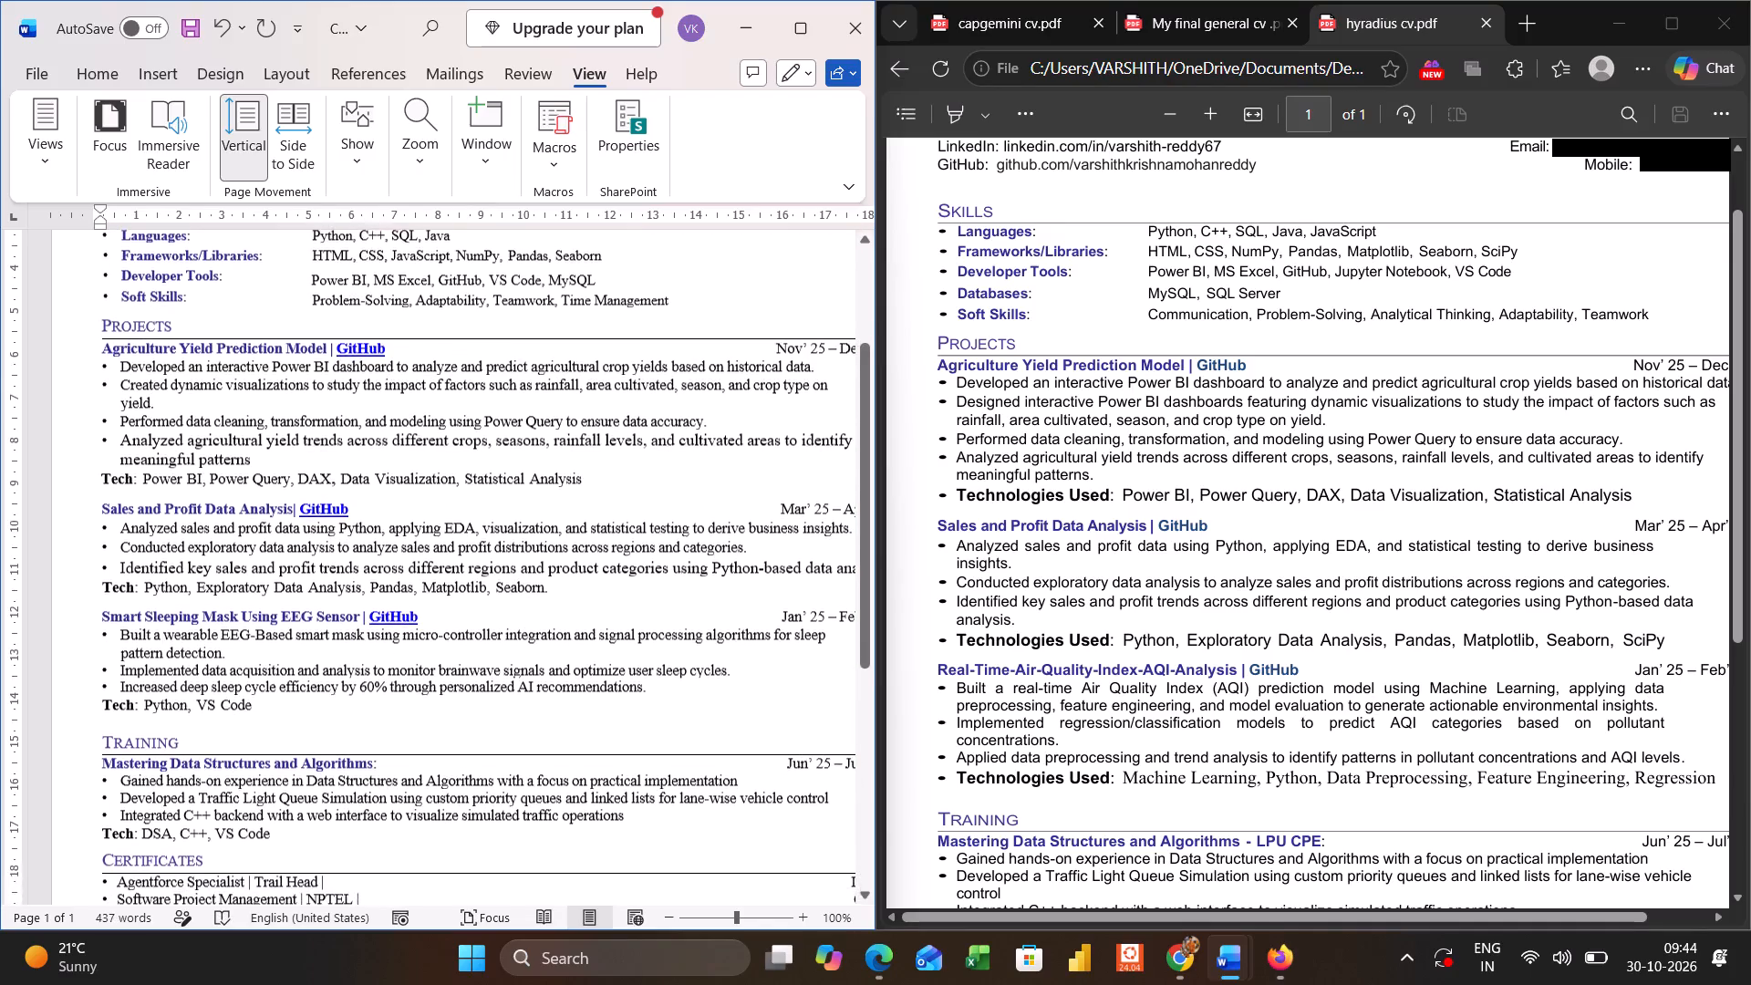
pyautogui.scroll(-1, 340, 582)
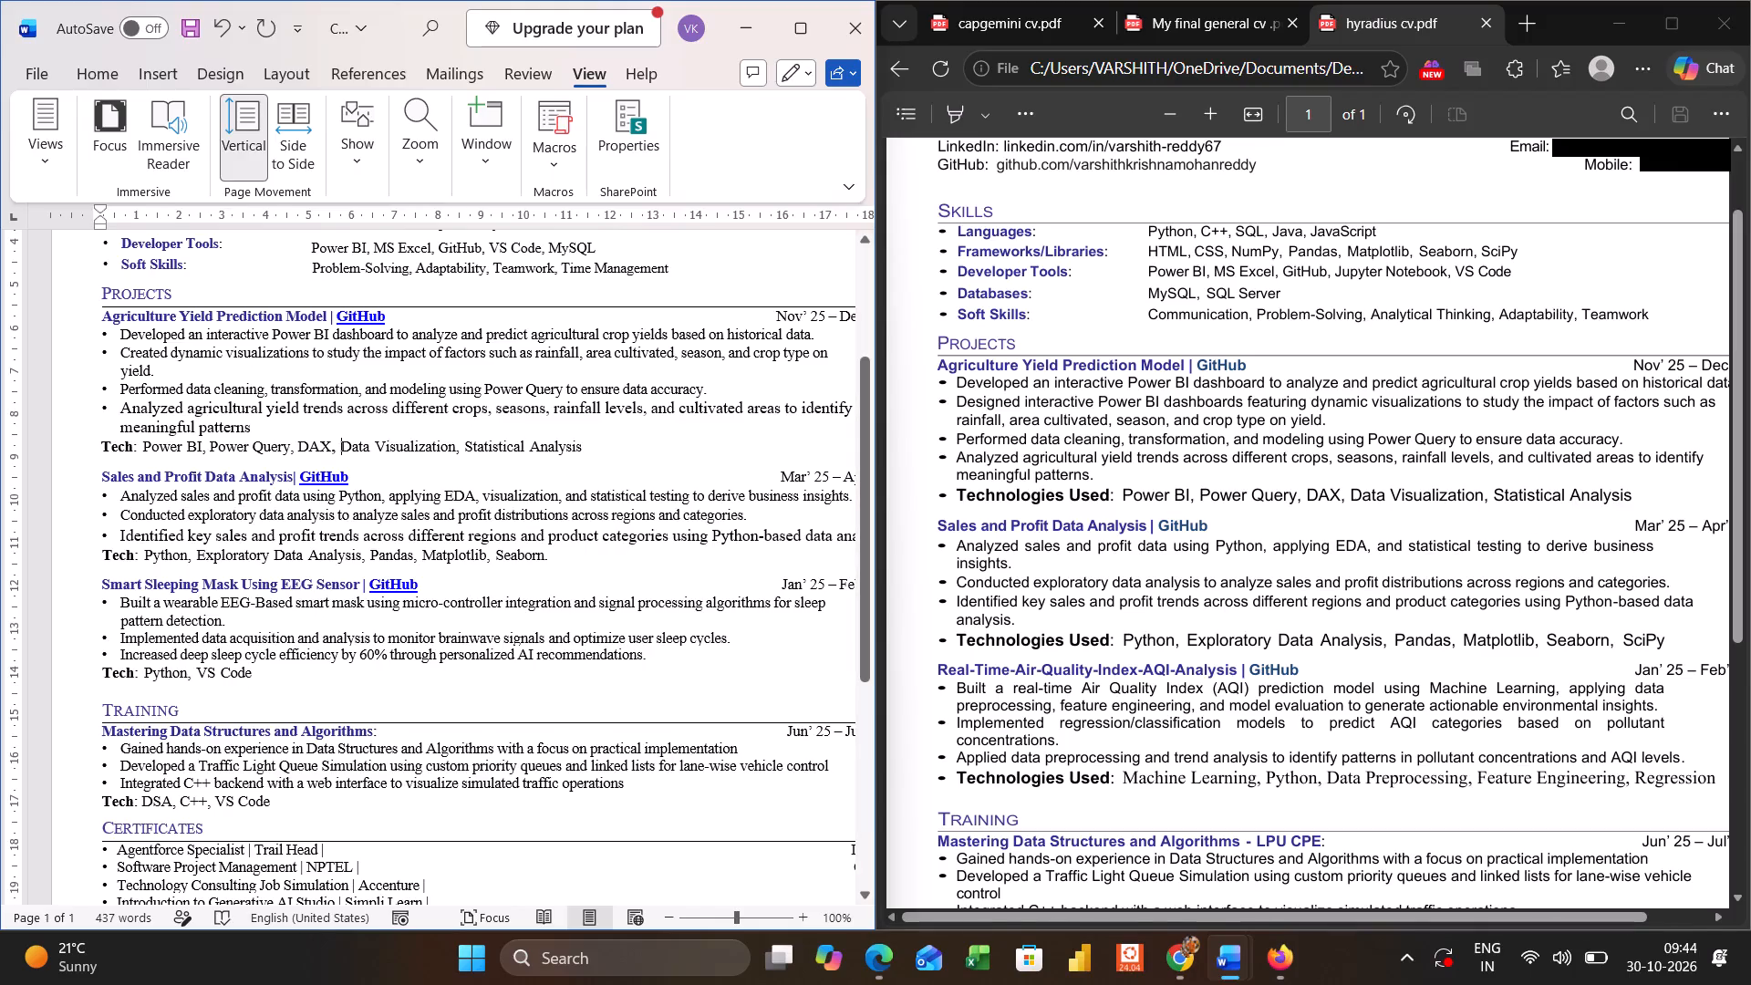
pyautogui.scroll(-2, 923, 597)
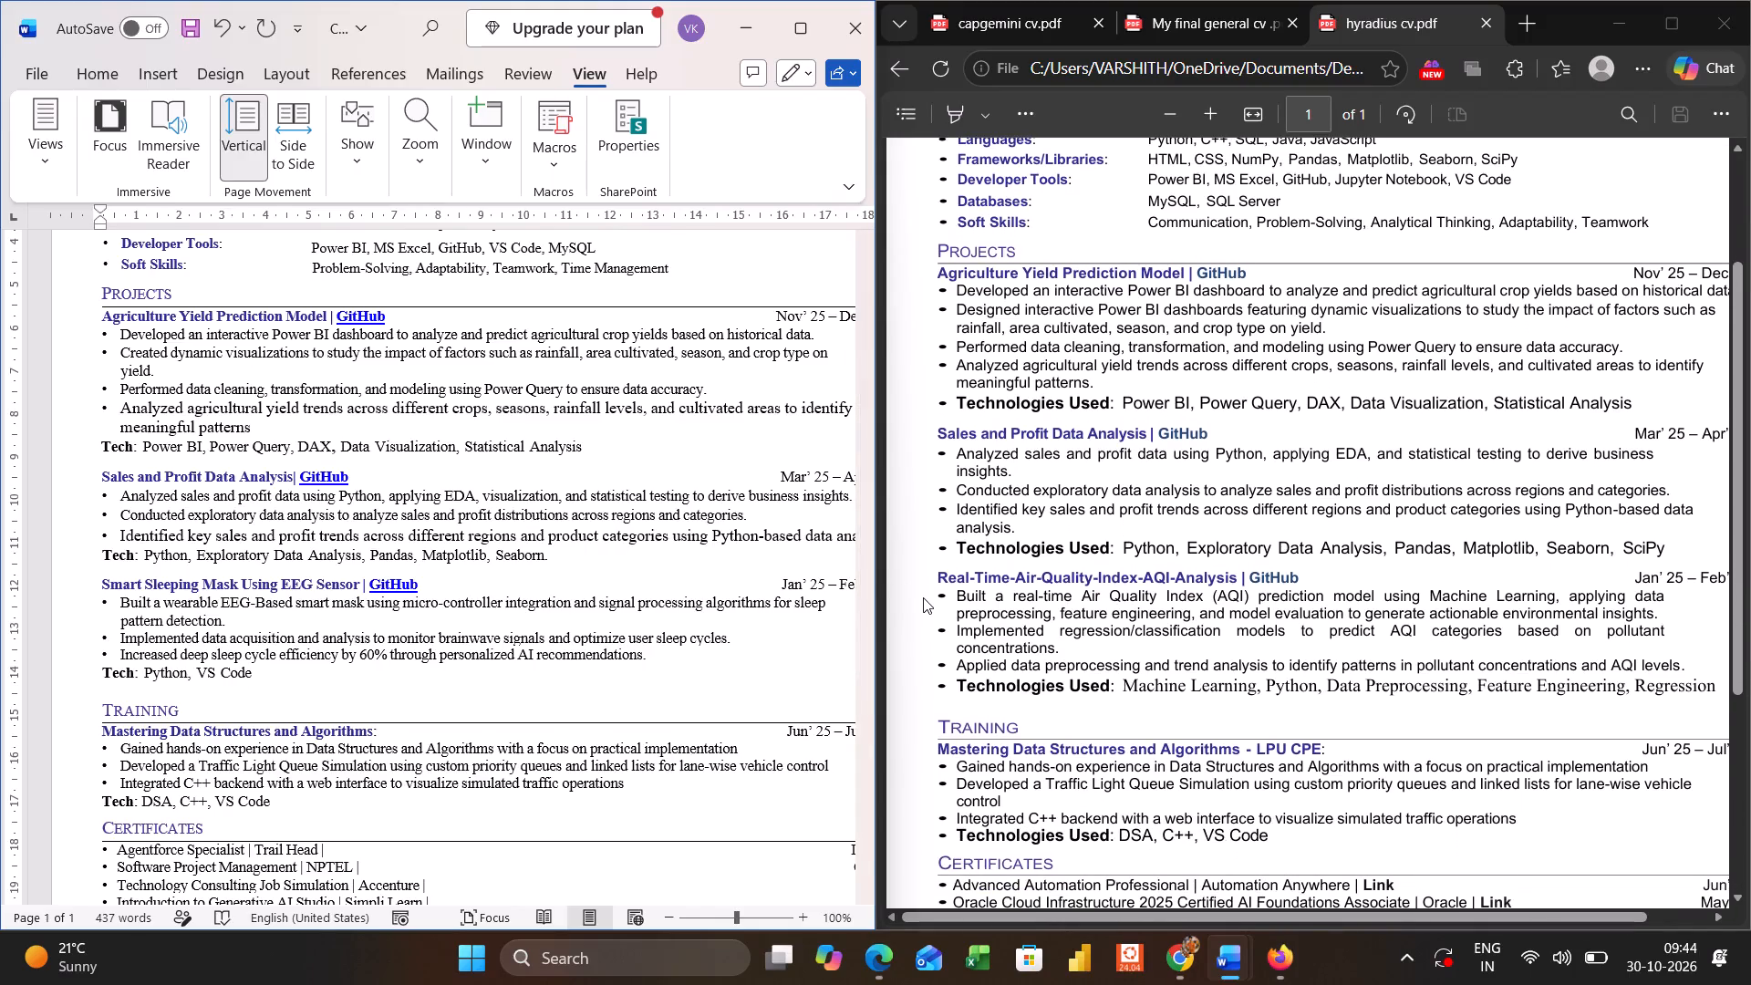
pyautogui.moveTo(1237, 578); pyautogui.dragTo(1169, 569)
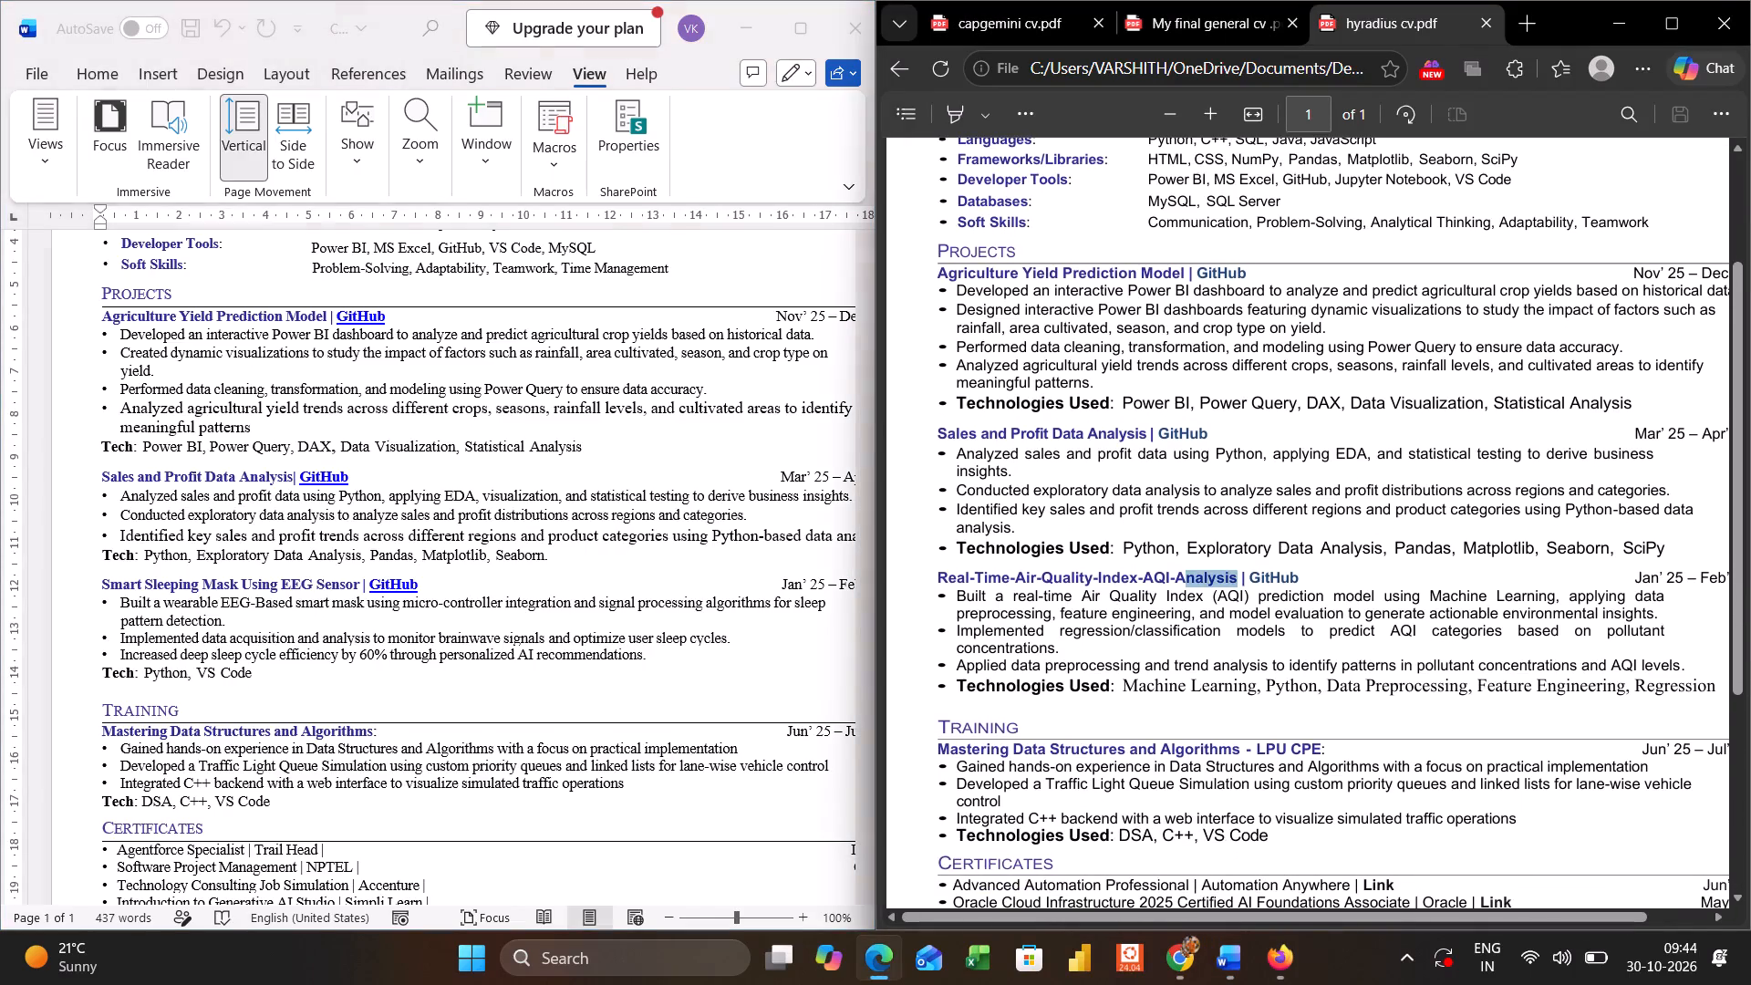
pyautogui.moveTo(1169, 569); pyautogui.dragTo(924, 566)
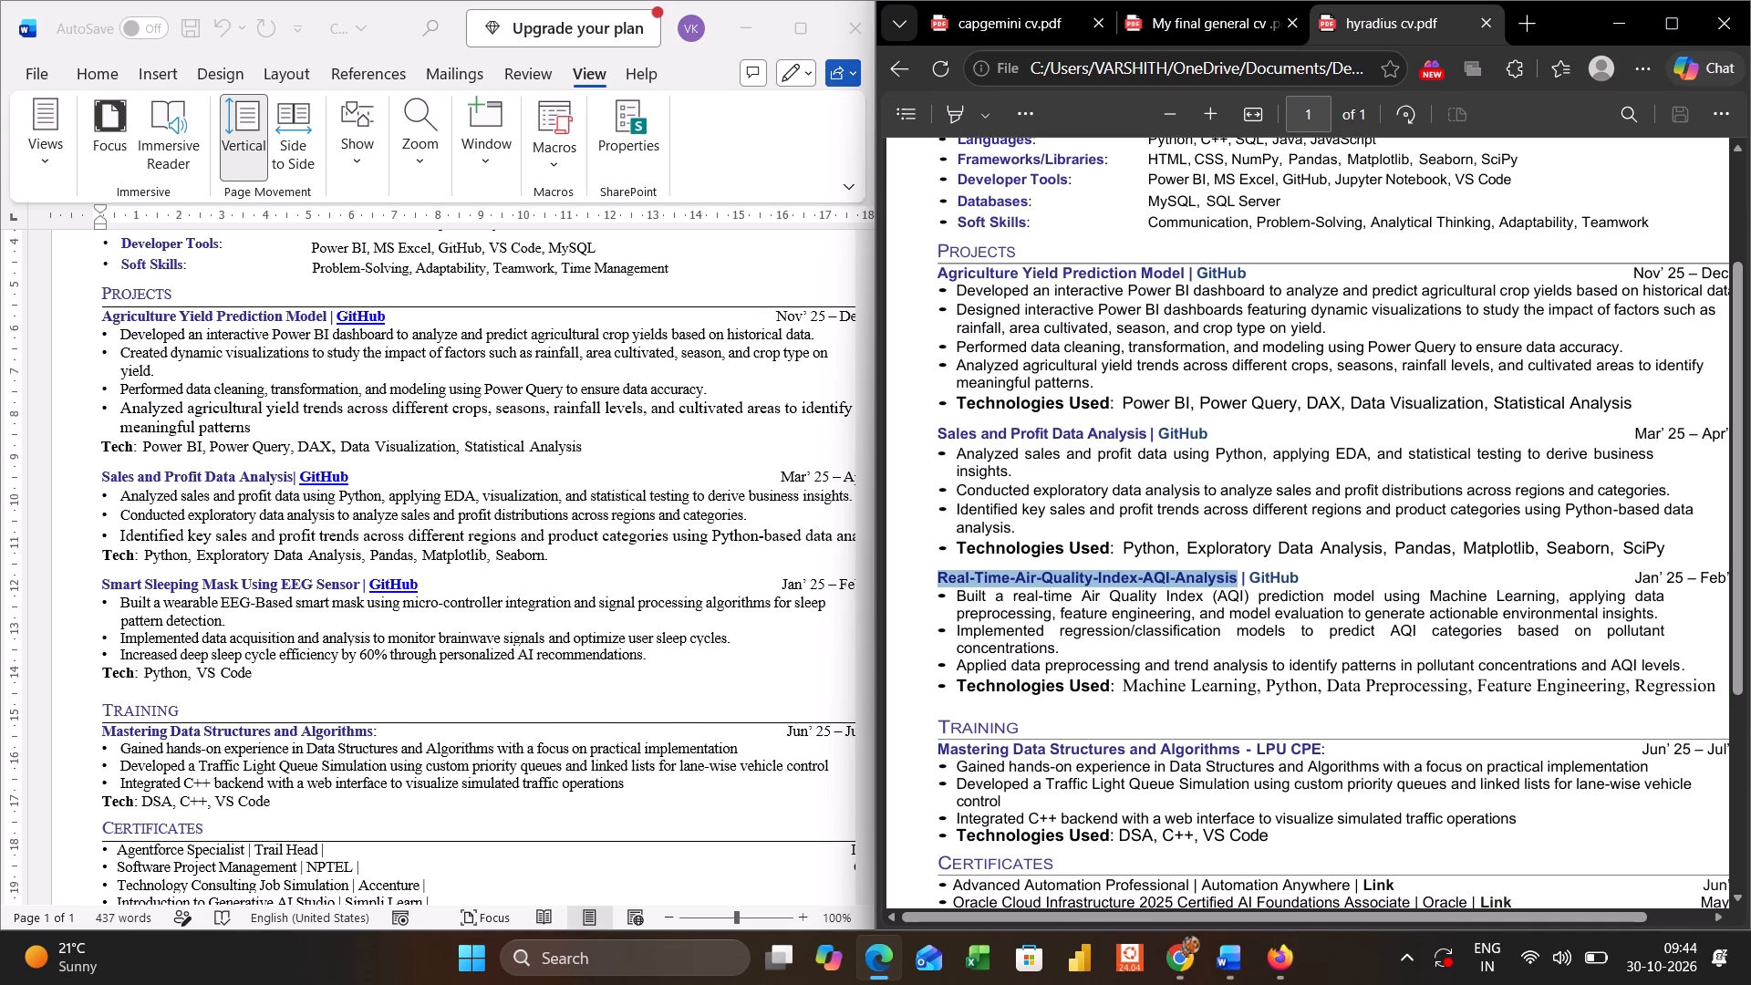
pyautogui.moveTo(924, 566); pyautogui.dragTo(912, 566)
pyautogui.hotkey('ctrl', 'c')
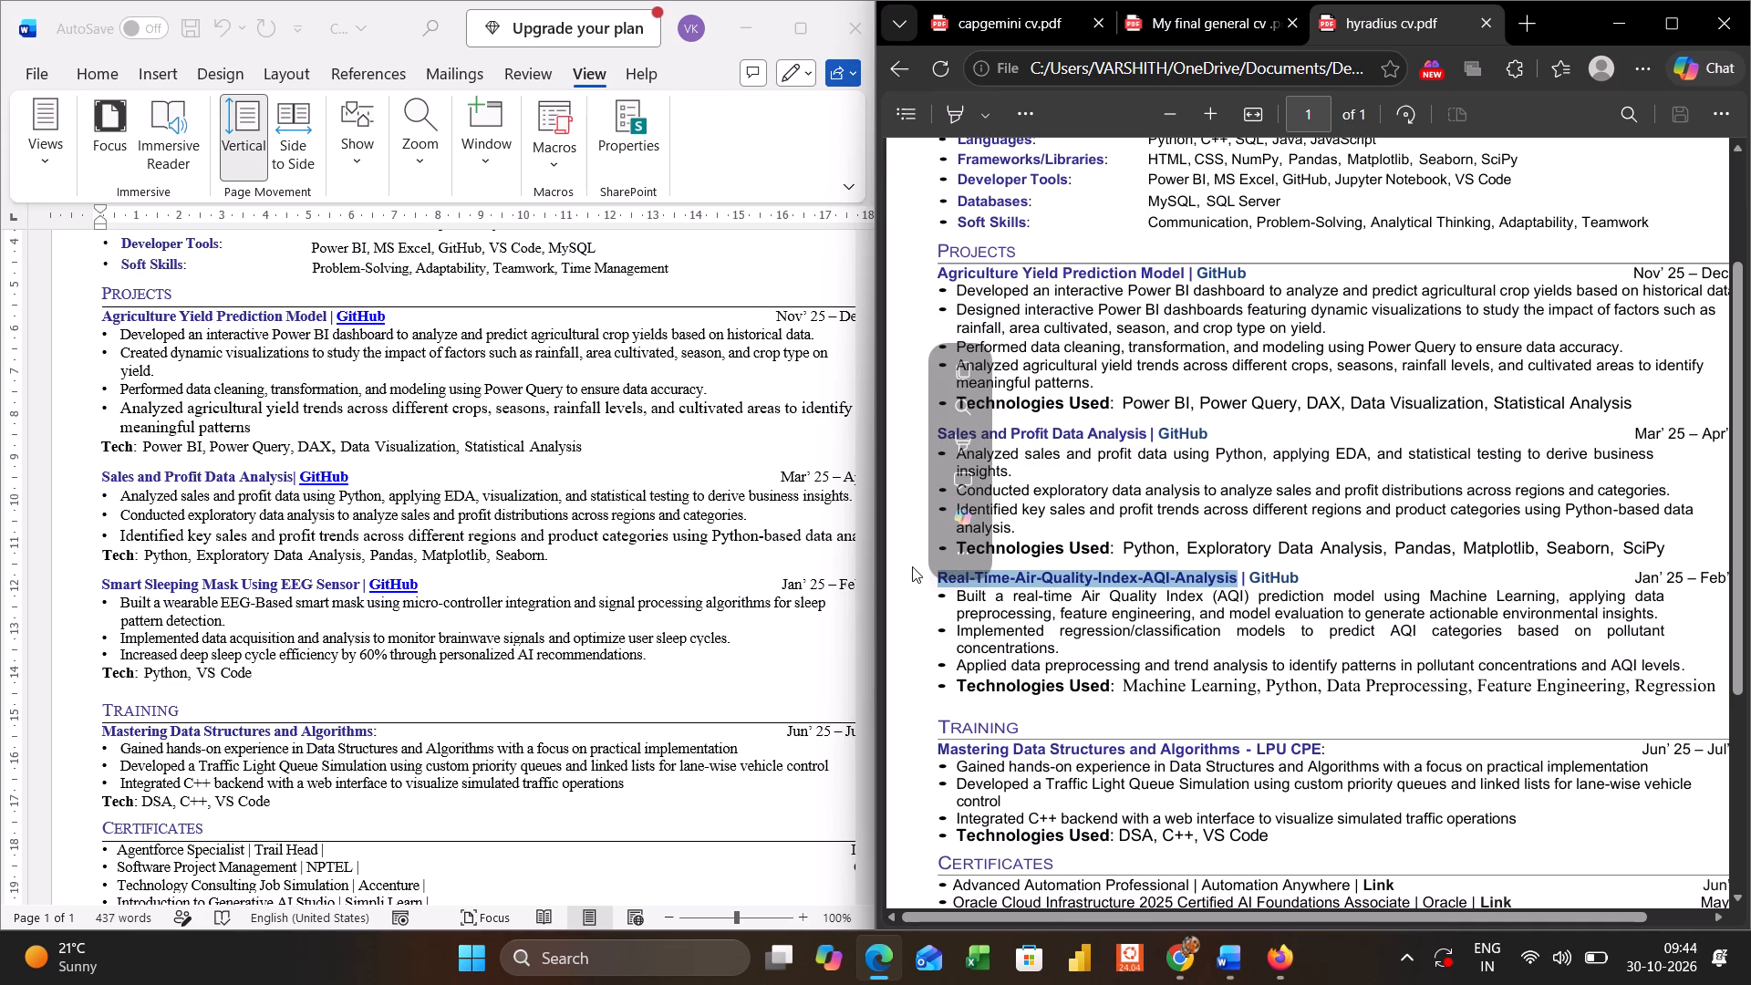
pyautogui.click(356, 585)
pyautogui.moveTo(358, 590); pyautogui.dragTo(264, 590)
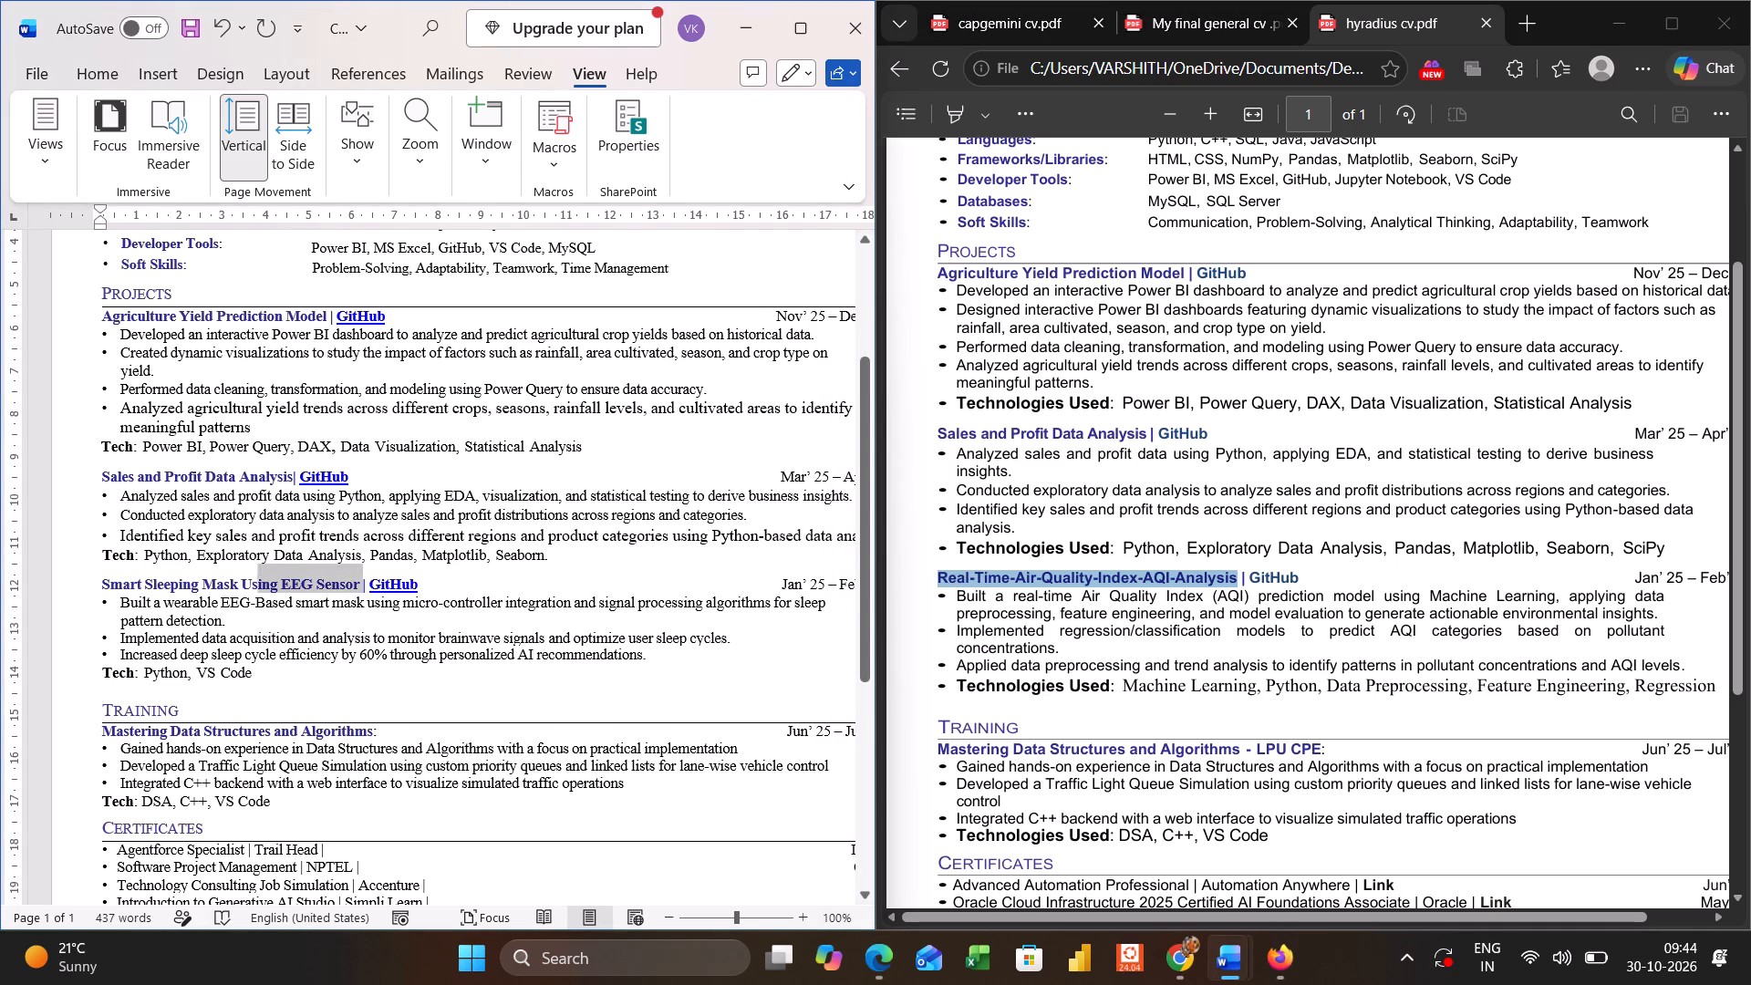
pyautogui.moveTo(264, 590); pyautogui.dragTo(135, 587)
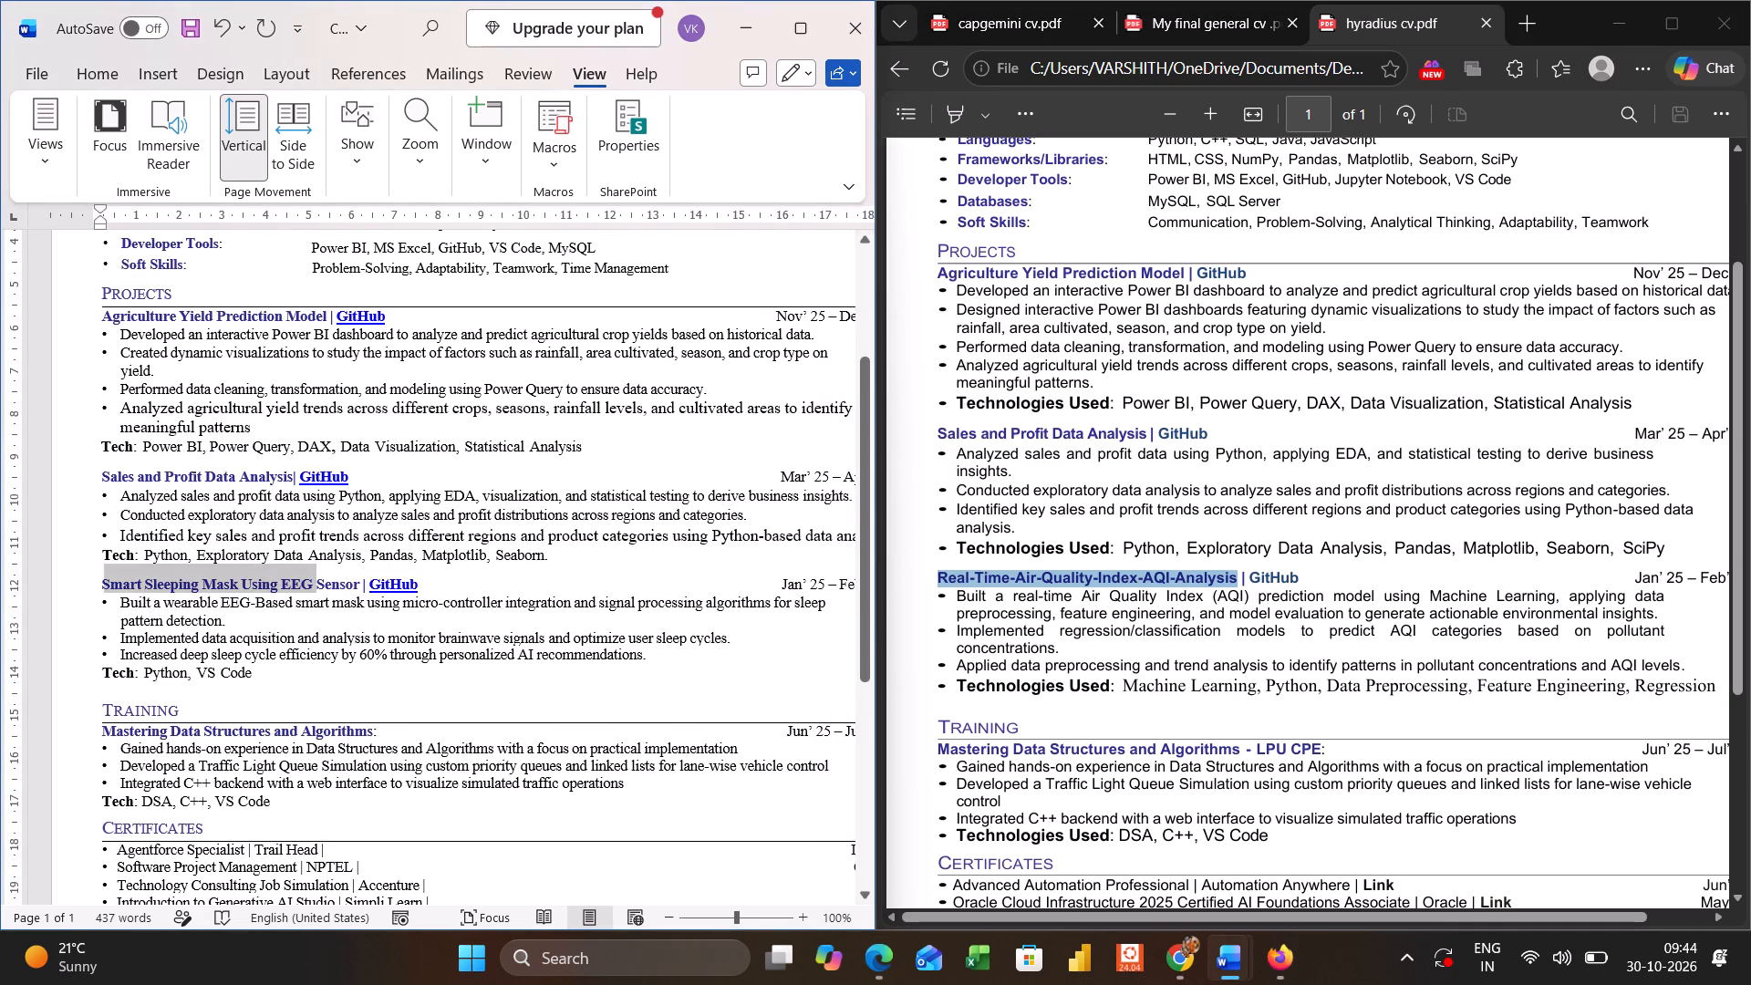
pyautogui.moveTo(135, 587); pyautogui.dragTo(143, 587)
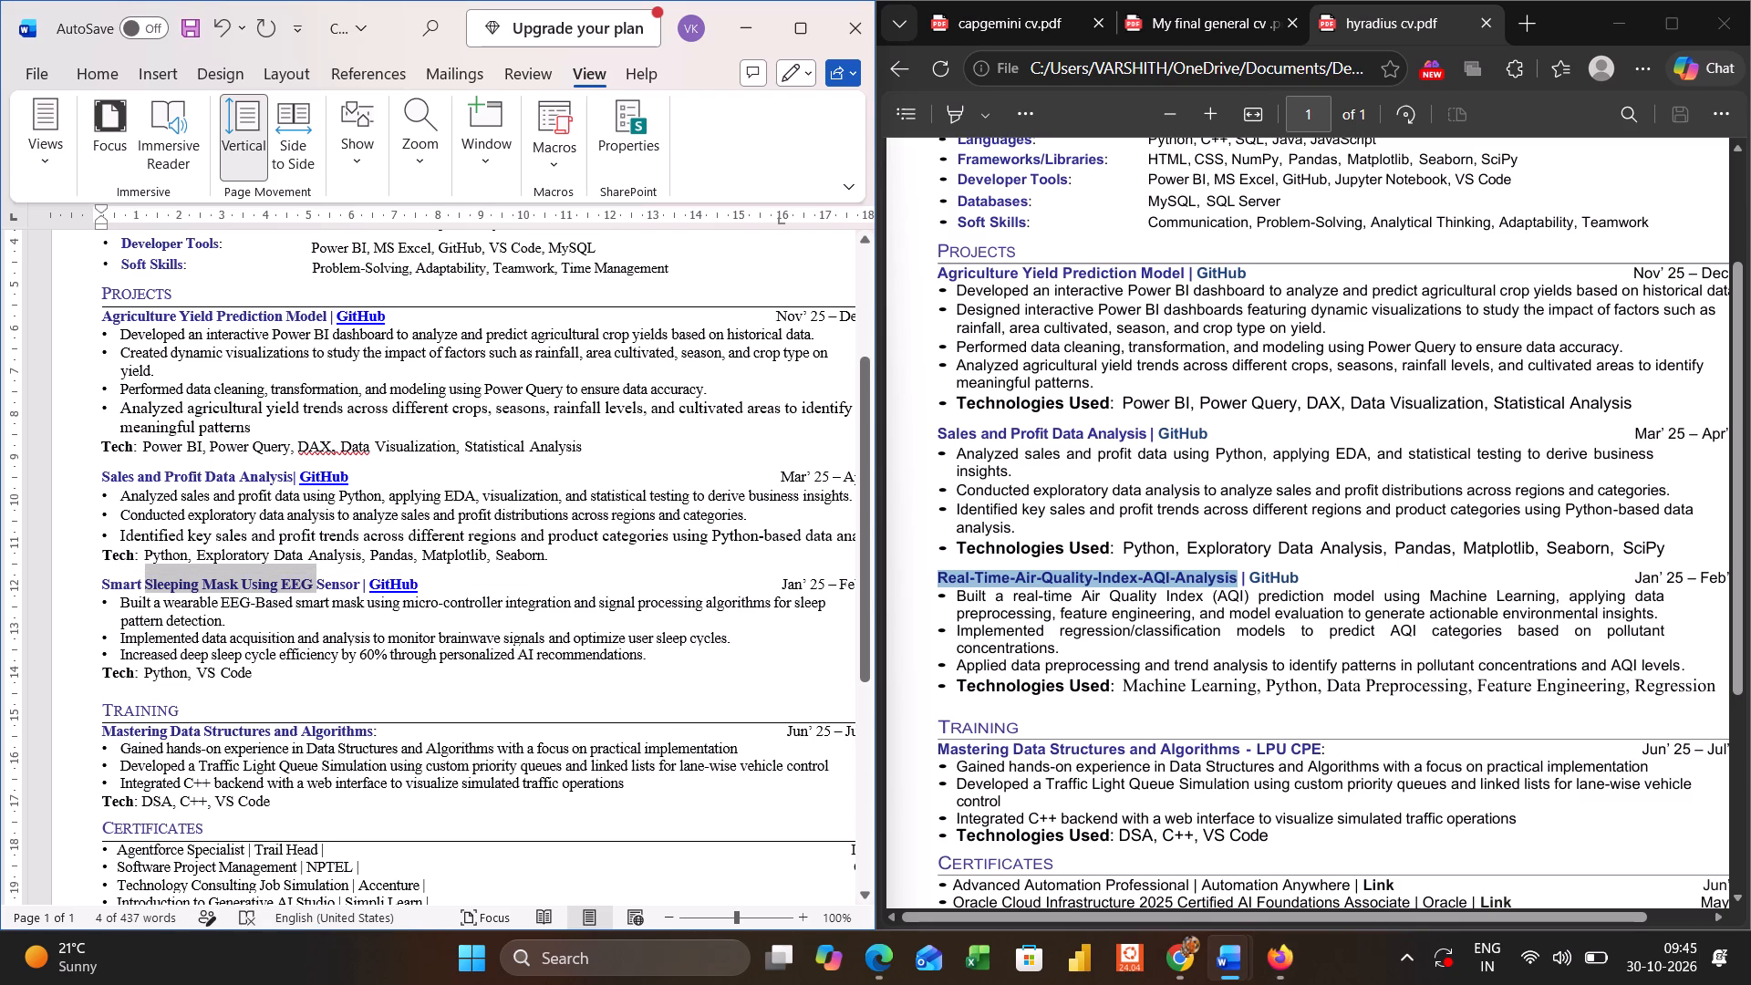
pyautogui.hotkey('ctrl', 'v')
# Delete the leftover word "Smart" and its space before "Real-Time-Air-Quality-Index-AQI-Analysis" in the third project's title.
pyautogui.click(146, 583)
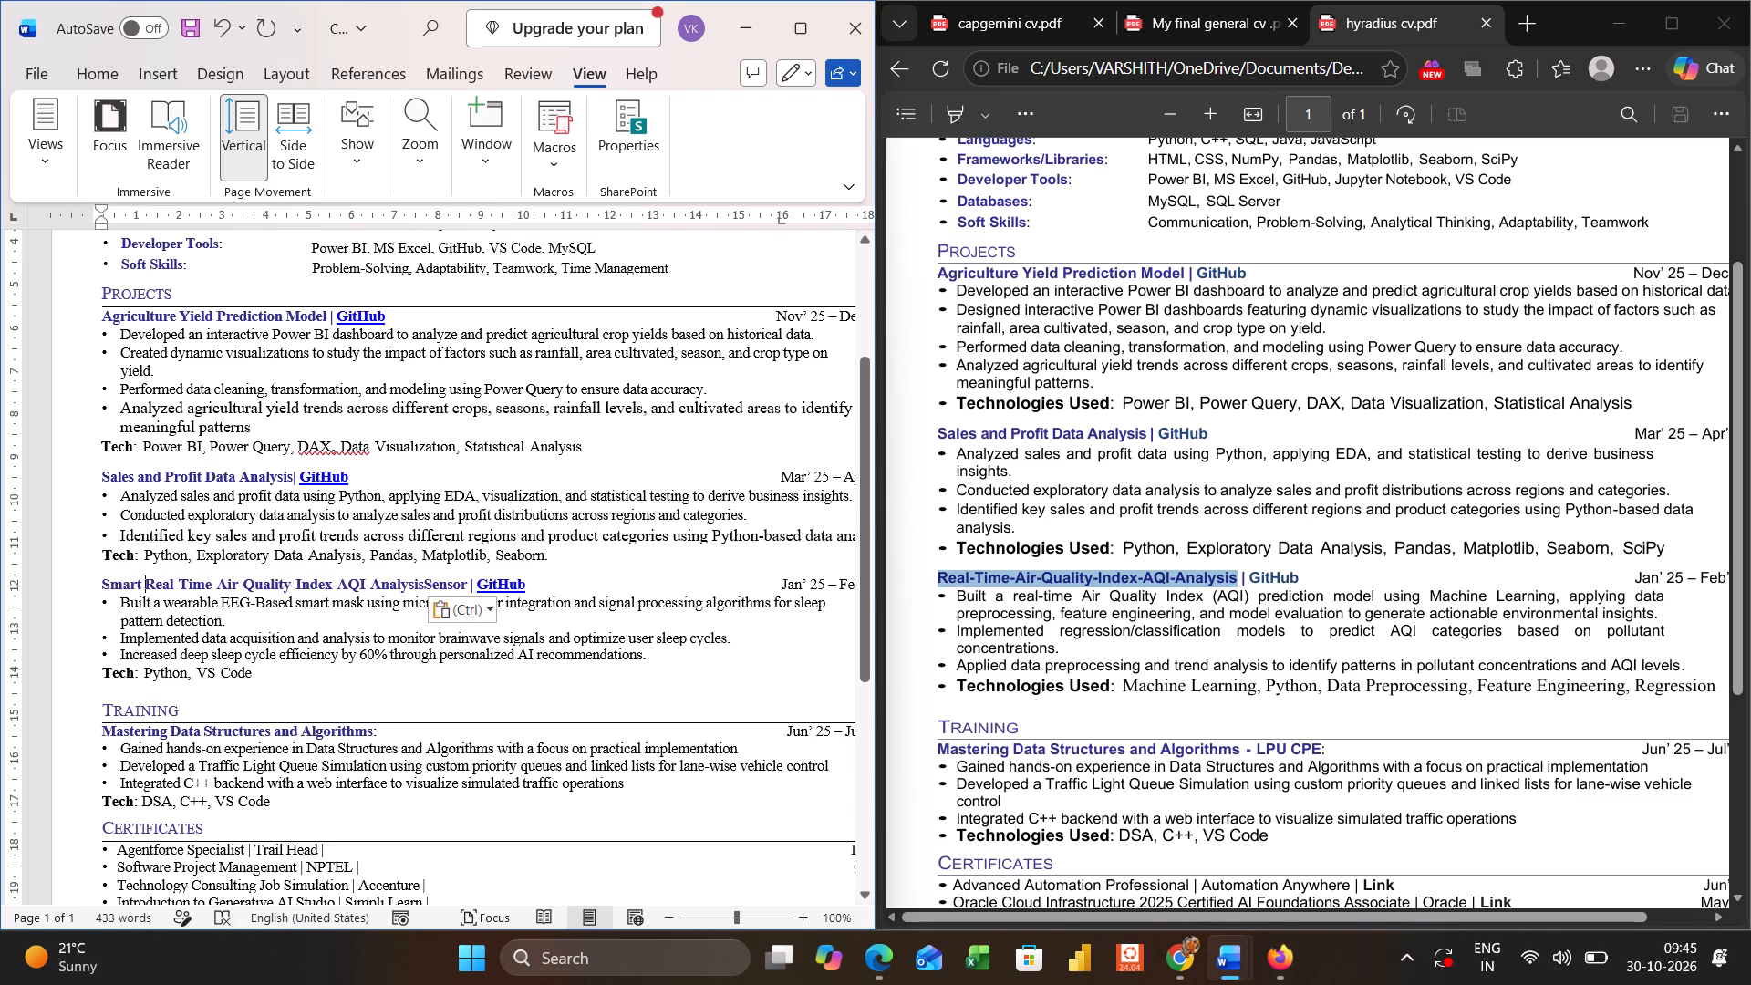
pyautogui.press('BackSpace')
pyautogui.press('BackSpace')
pyautogui.press('BackSpace')
pyautogui.press('BackSpace')
pyautogui.press('BackSpace')
pyautogui.press('BackSpace')
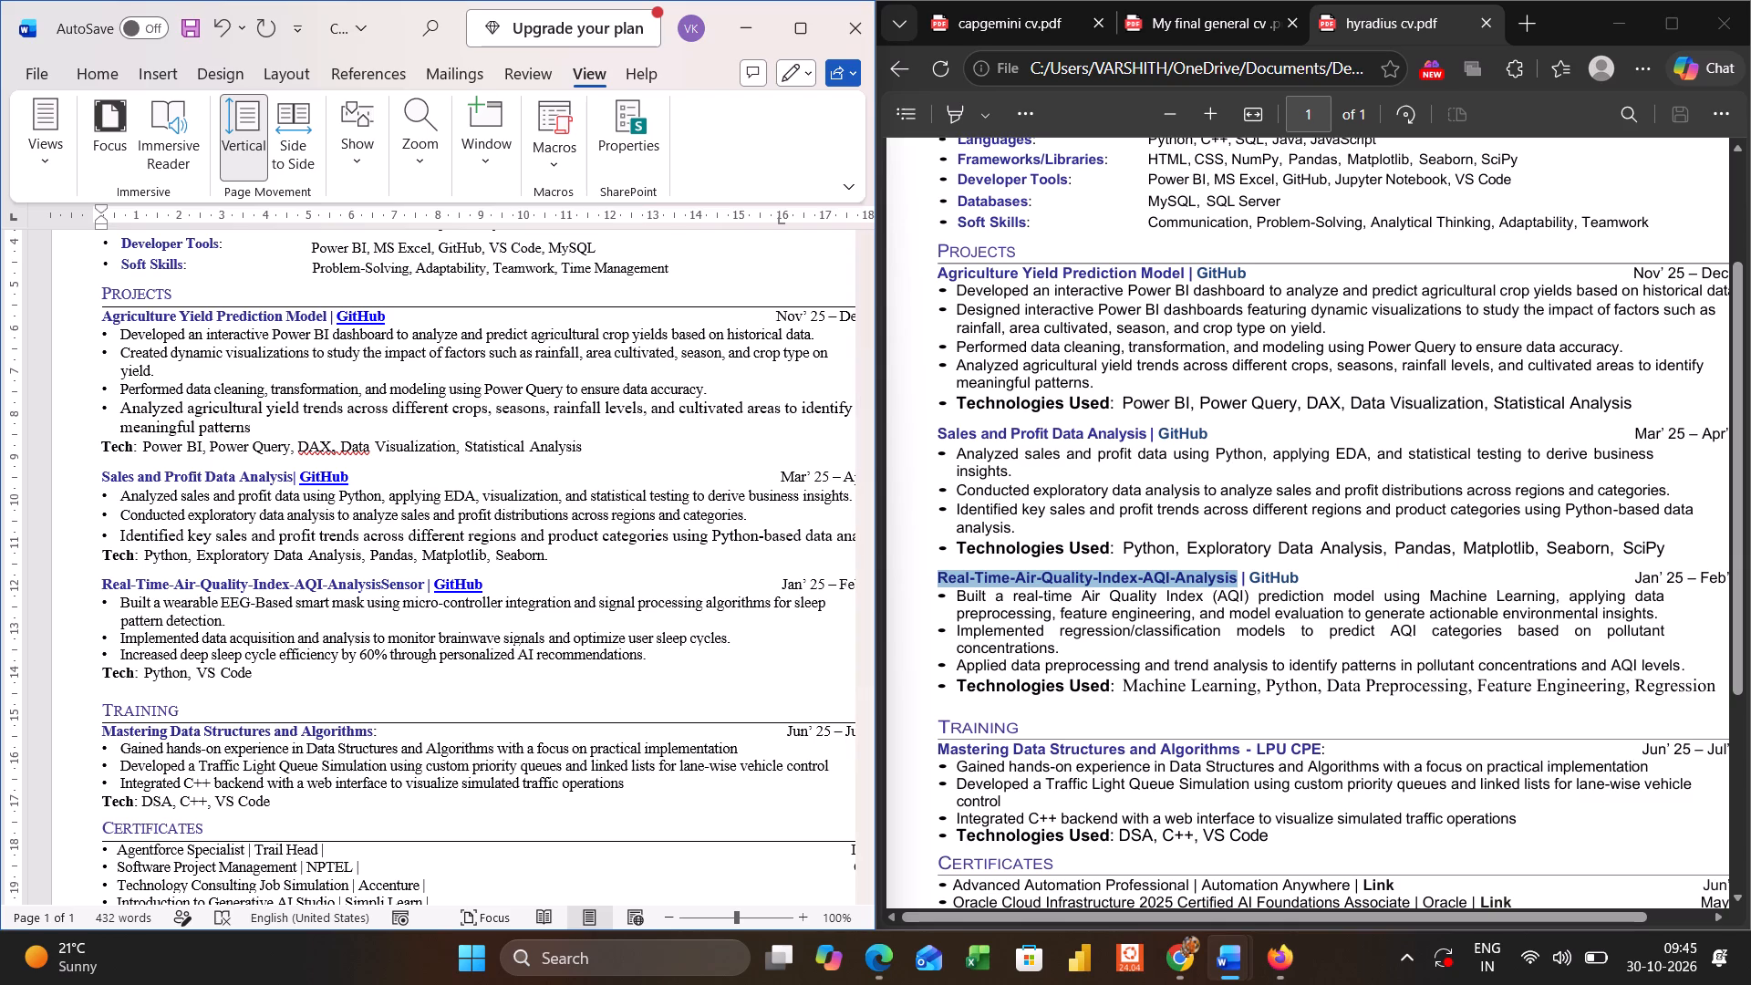
# Replace the AQI project's "Built a wearable EEG-Based smart mask" bullet with hyradius cv.pdf's "Built a real-time Air Quality Index (AQI) prediction model" sentence, keeping the next bullet separate.
pyautogui.moveTo(1662, 611); pyautogui.dragTo(1409, 603)
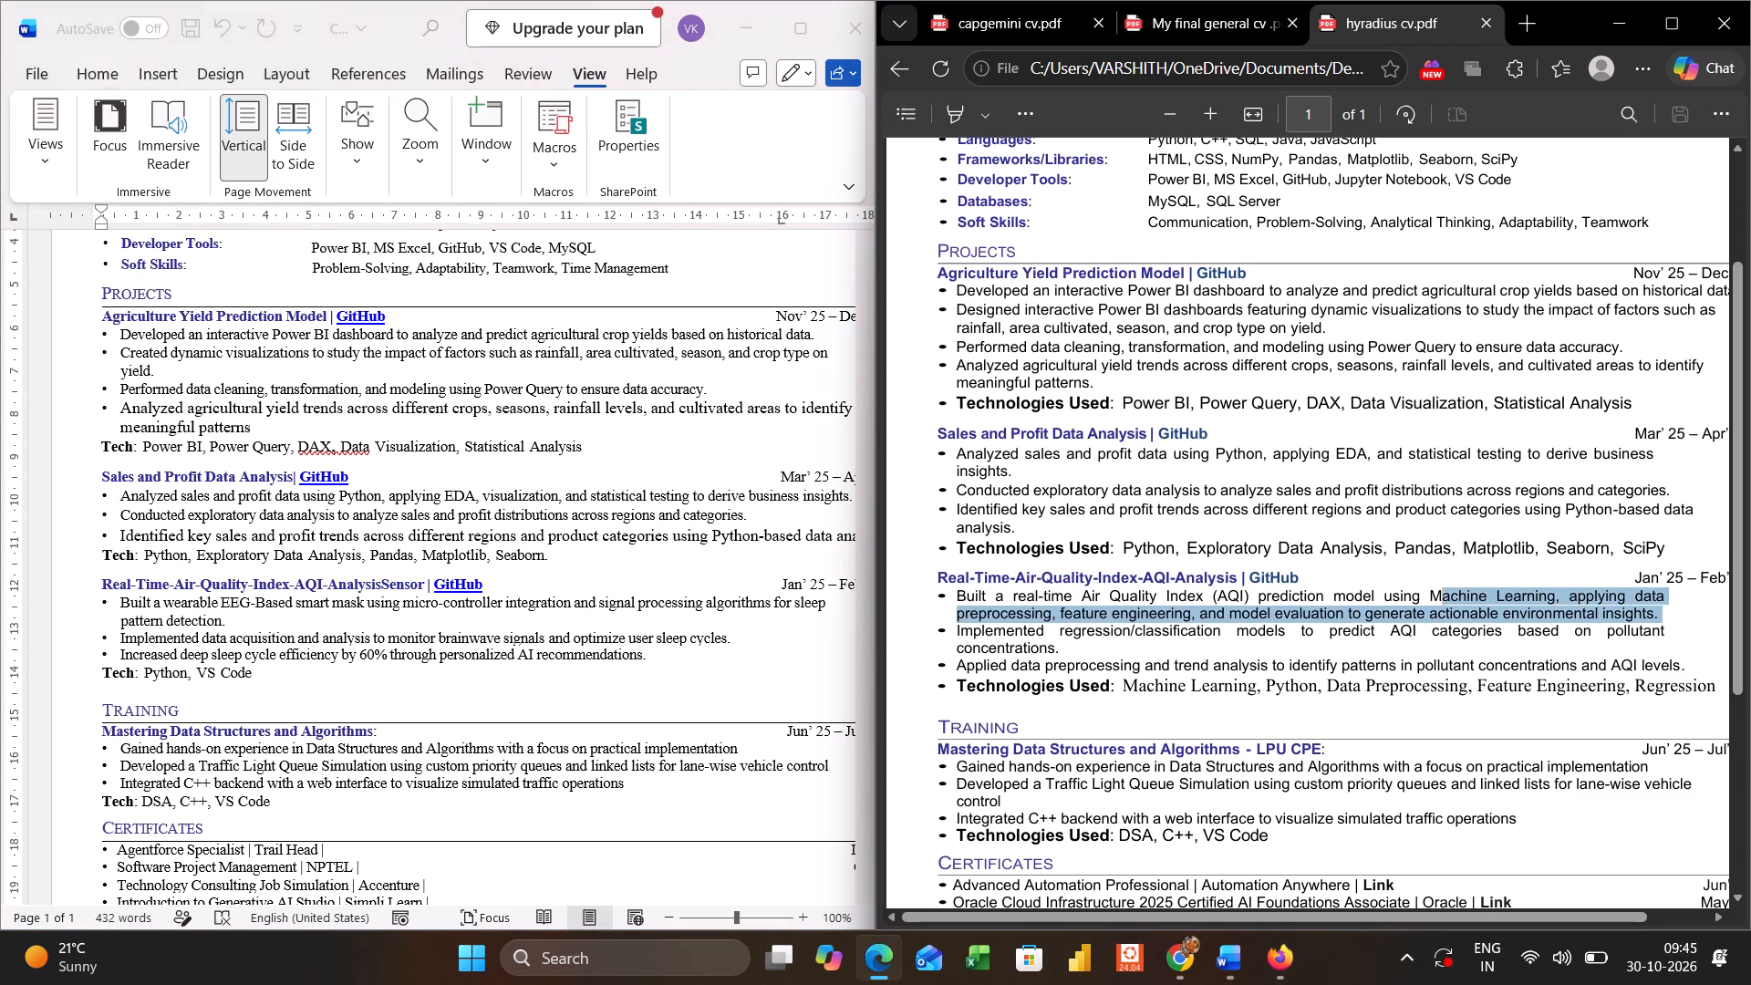
pyautogui.moveTo(1409, 603); pyautogui.dragTo(959, 600)
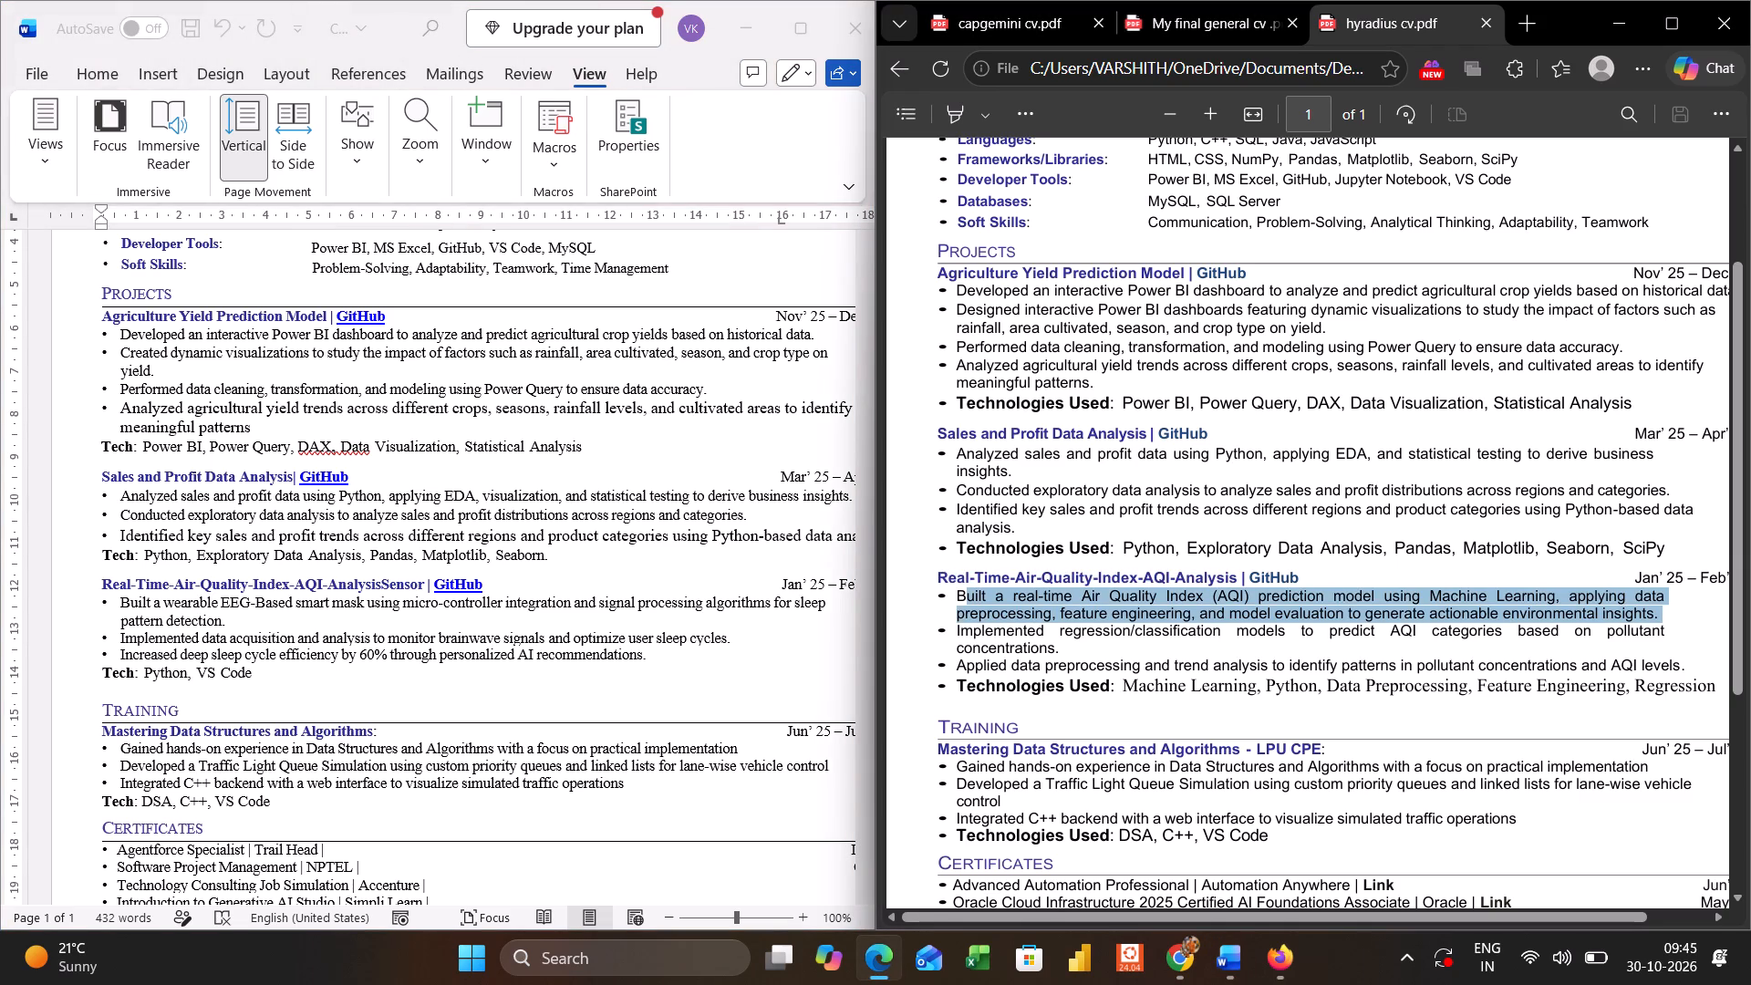
pyautogui.moveTo(959, 600); pyautogui.dragTo(952, 597)
pyautogui.hotkey('ctrl', 'c')
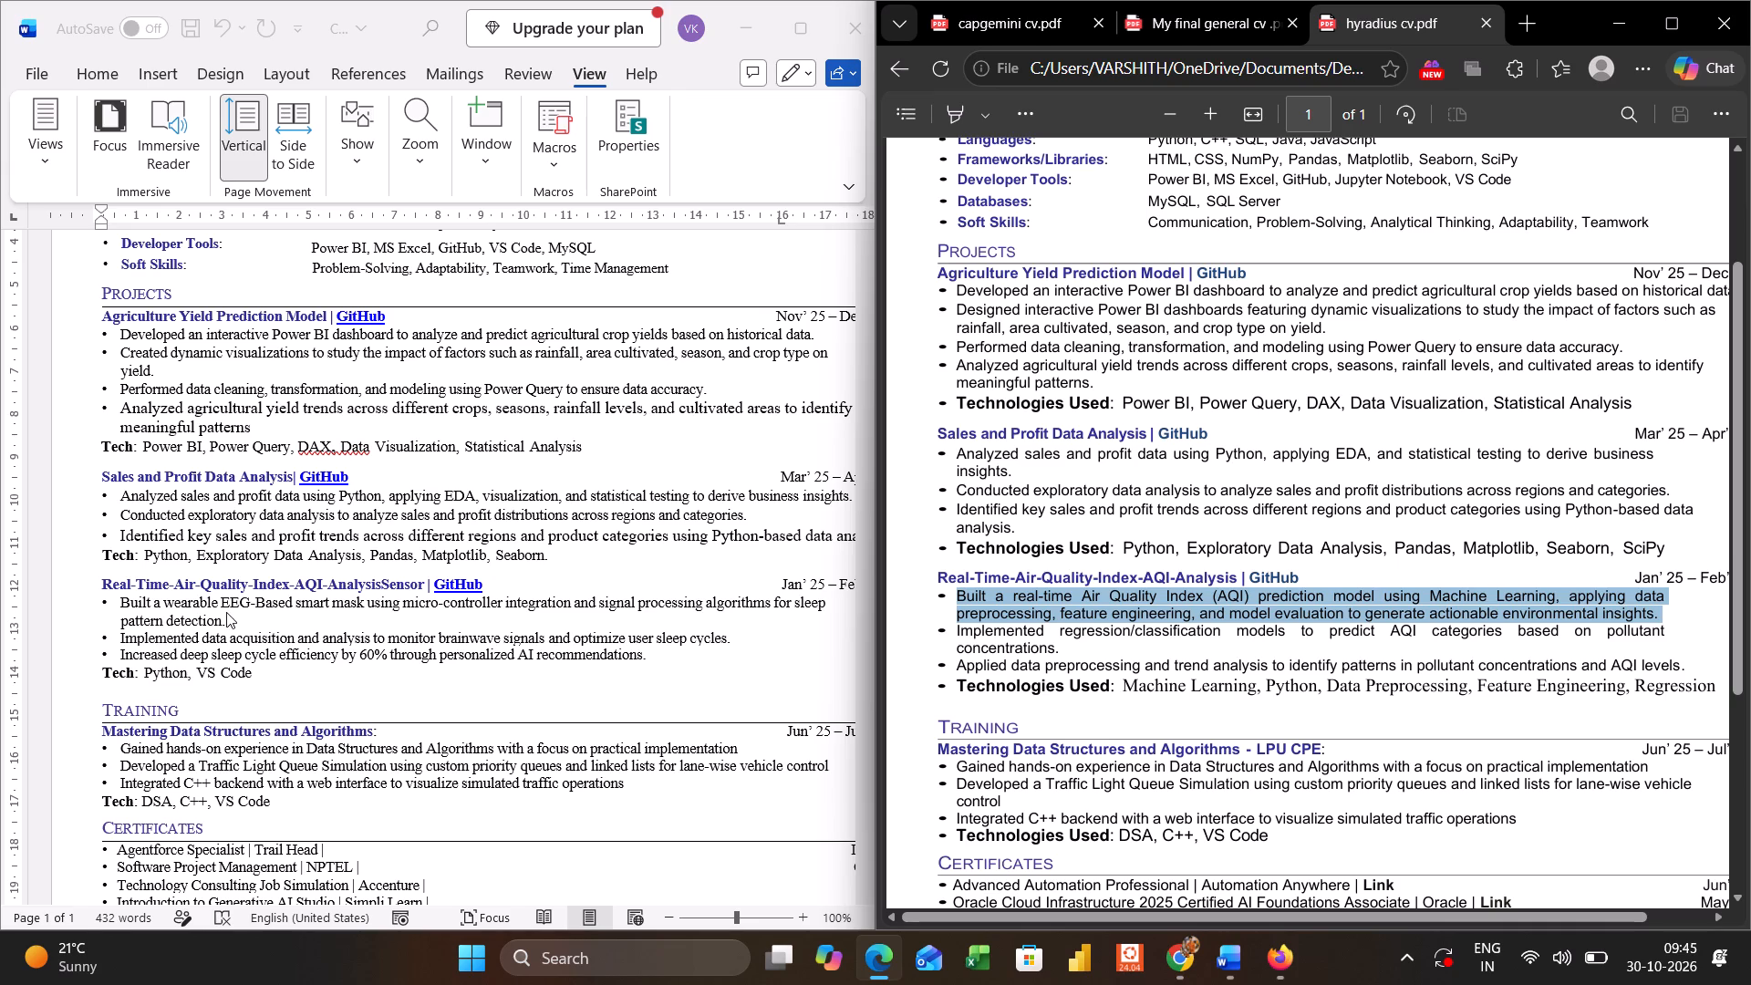
pyautogui.click(226, 613)
pyautogui.moveTo(230, 623); pyautogui.dragTo(140, 613)
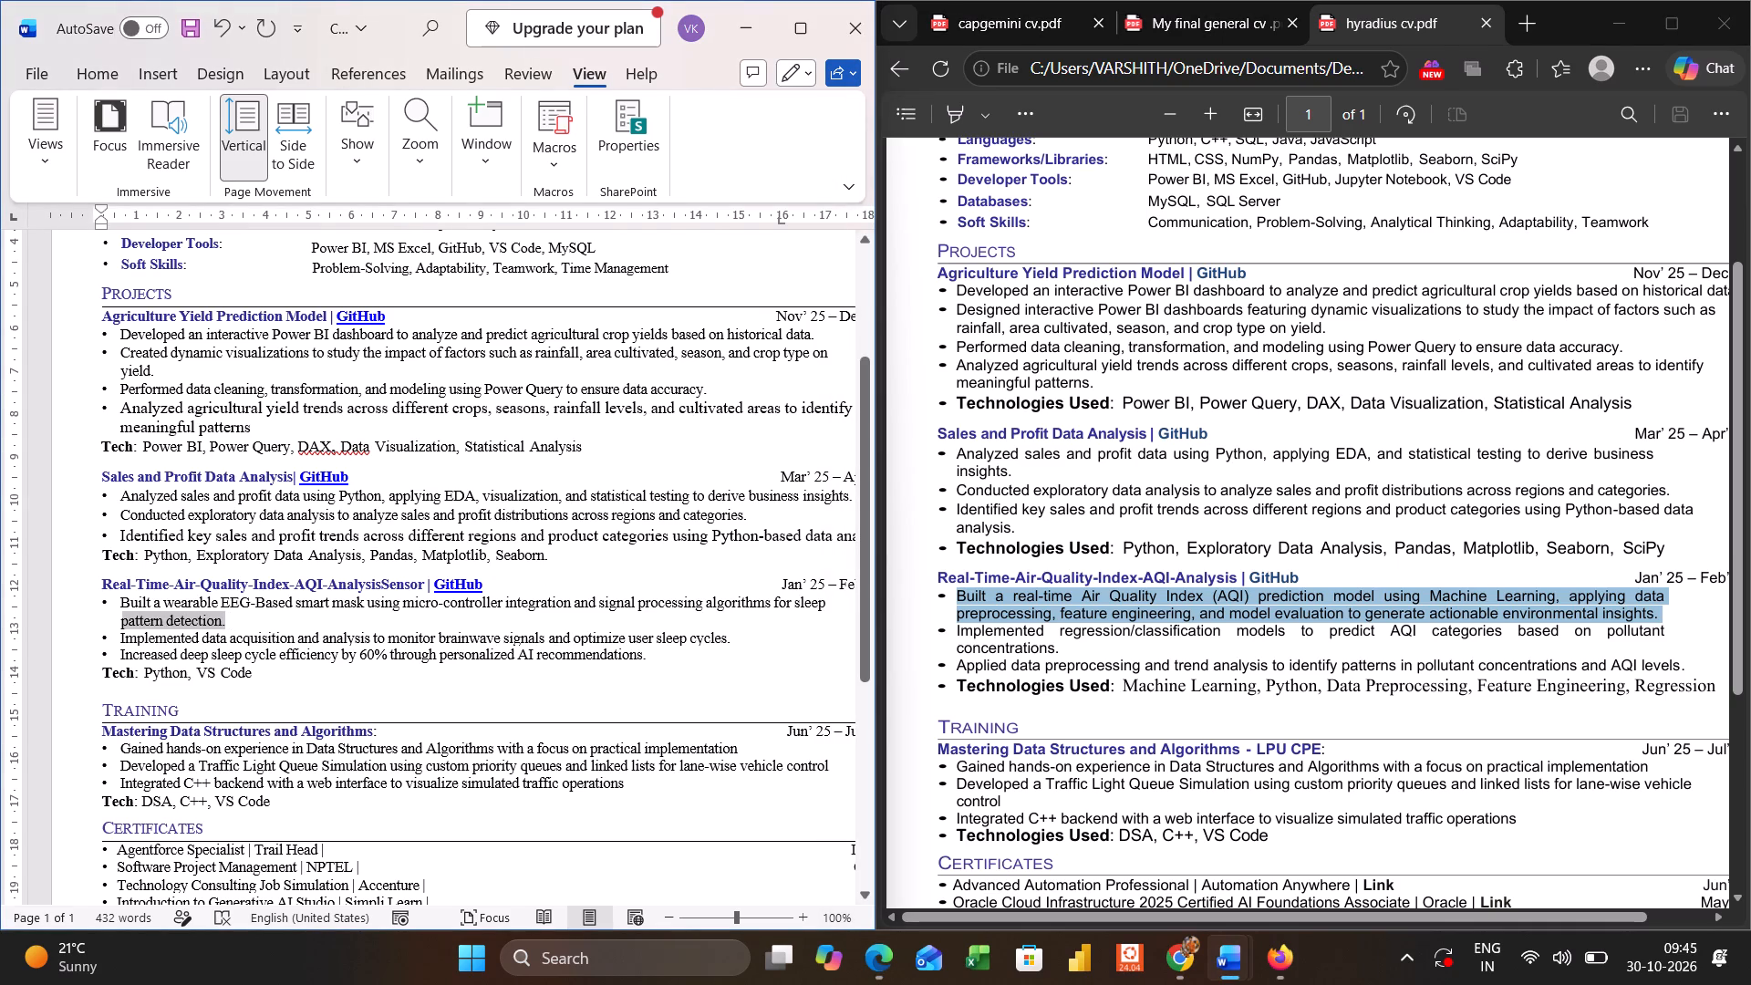
pyautogui.moveTo(140, 613); pyautogui.dragTo(130, 608)
pyautogui.hotkey('ctrl', 'v')
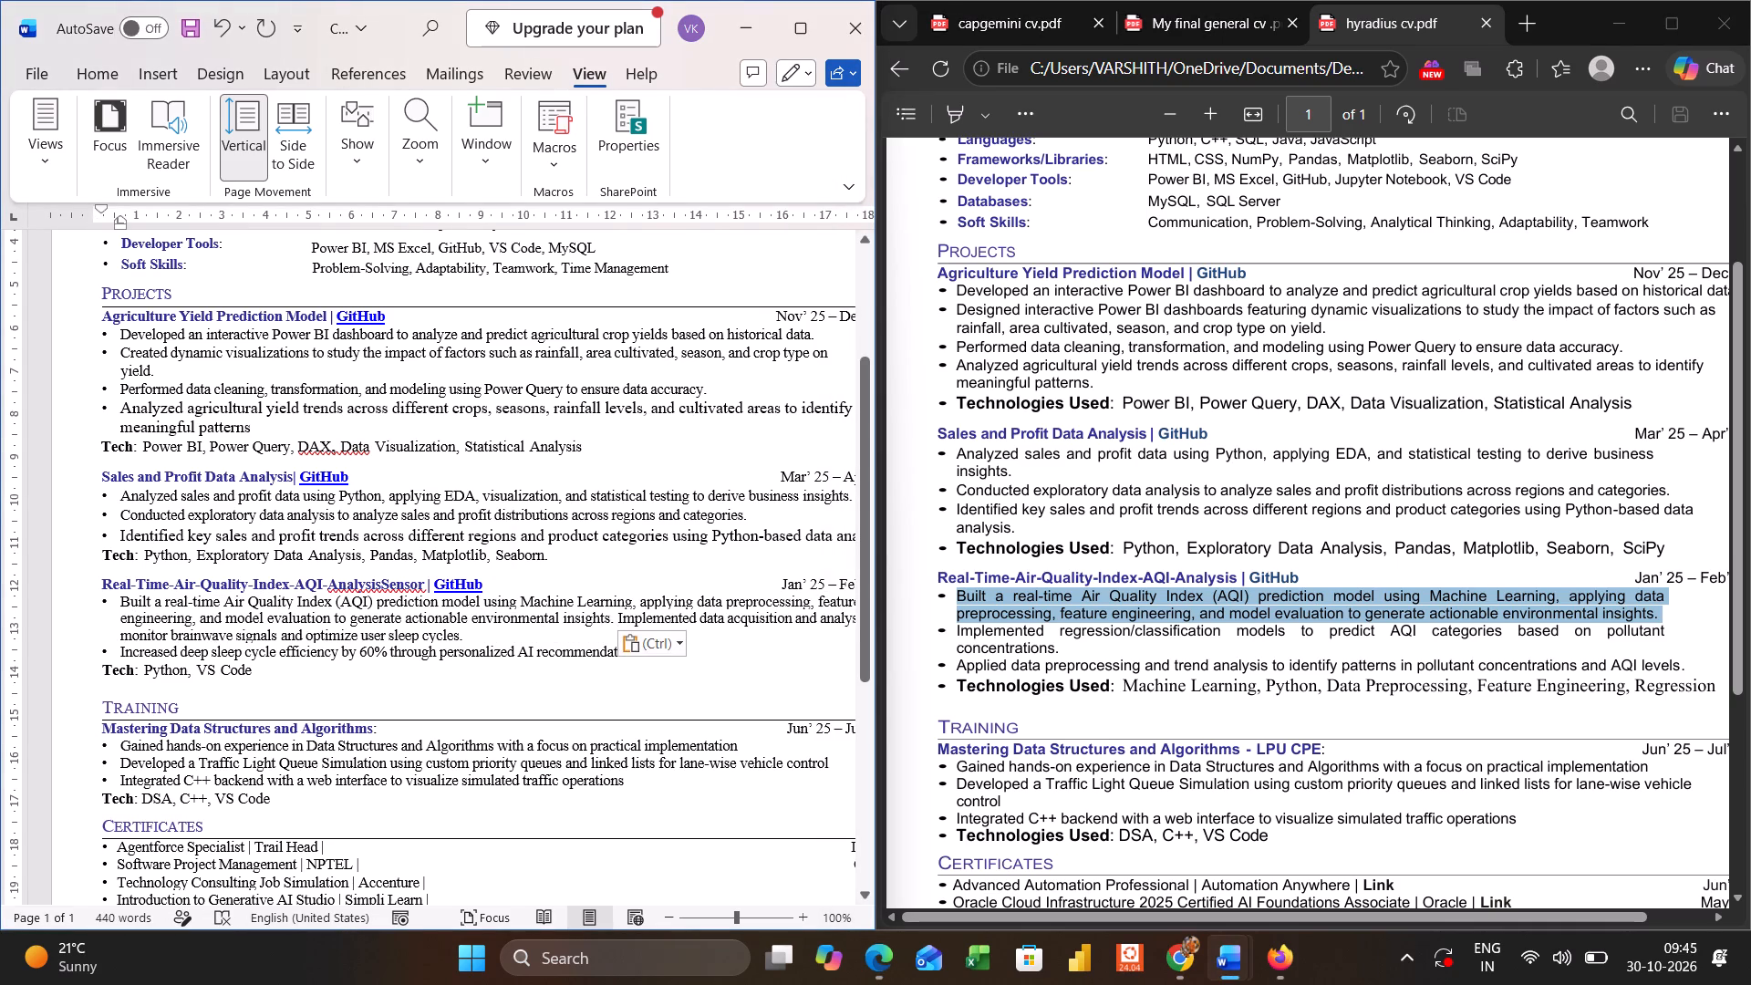
pyautogui.press('Return')
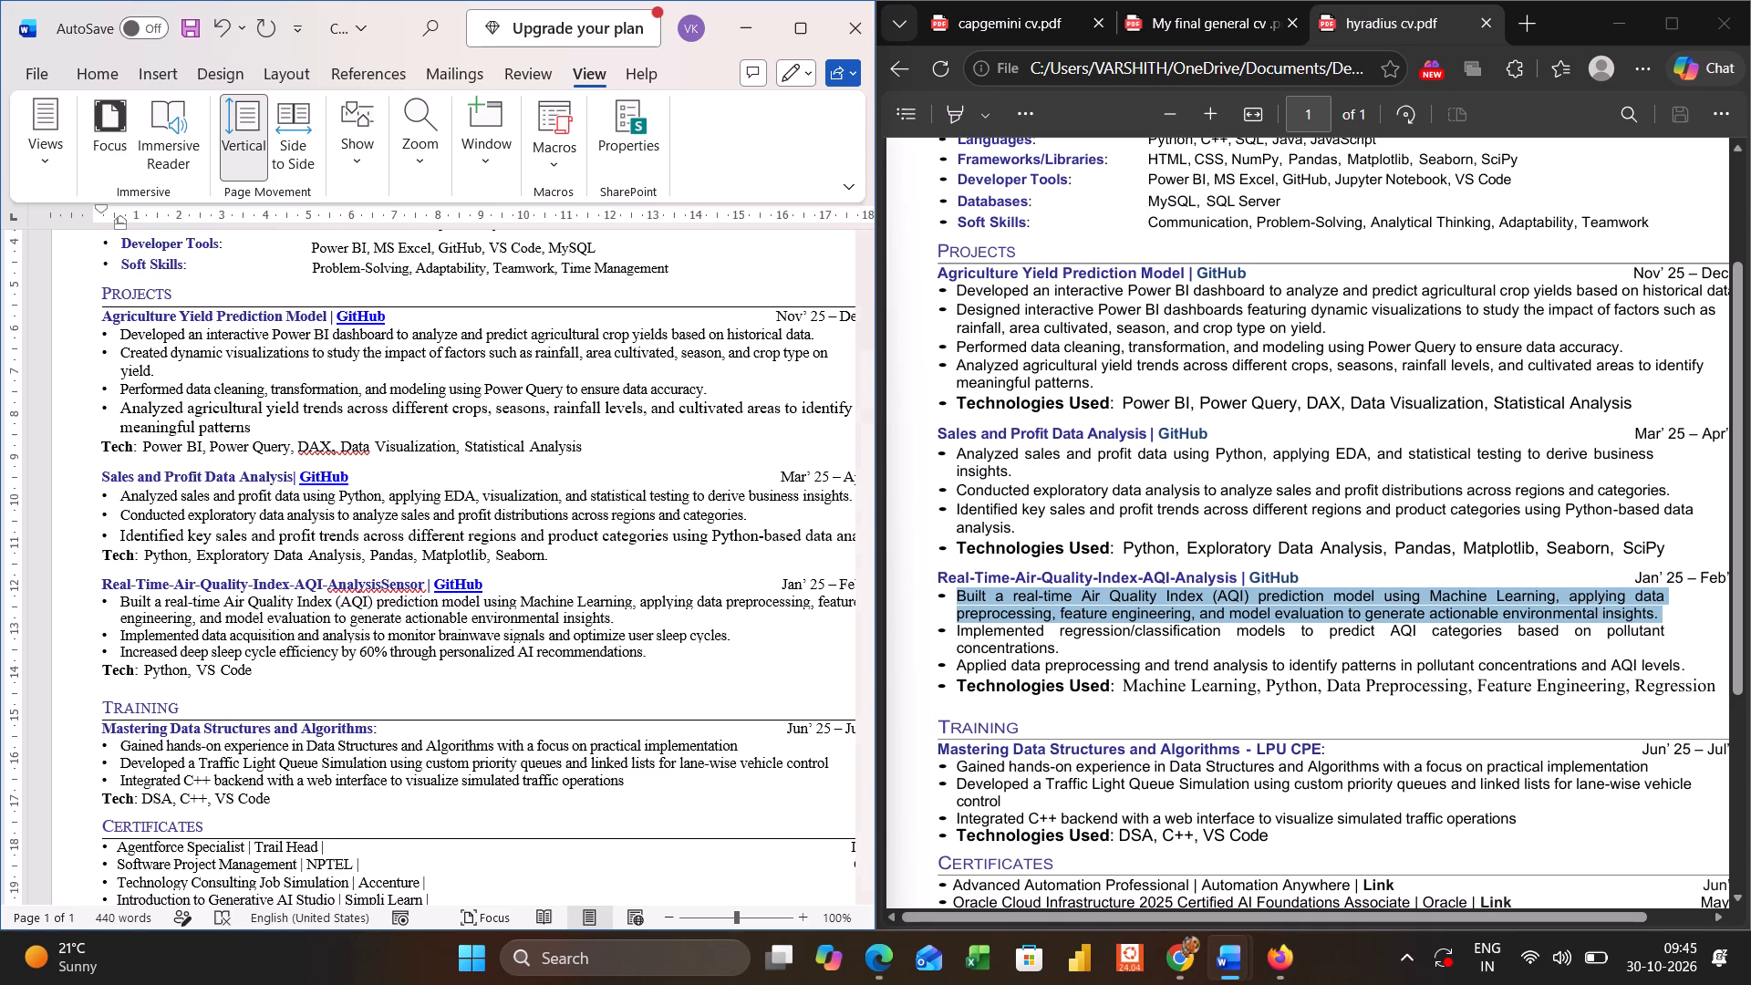
pyautogui.hscroll(1, 568, 553)
pyautogui.moveTo(1063, 647); pyautogui.dragTo(952, 627)
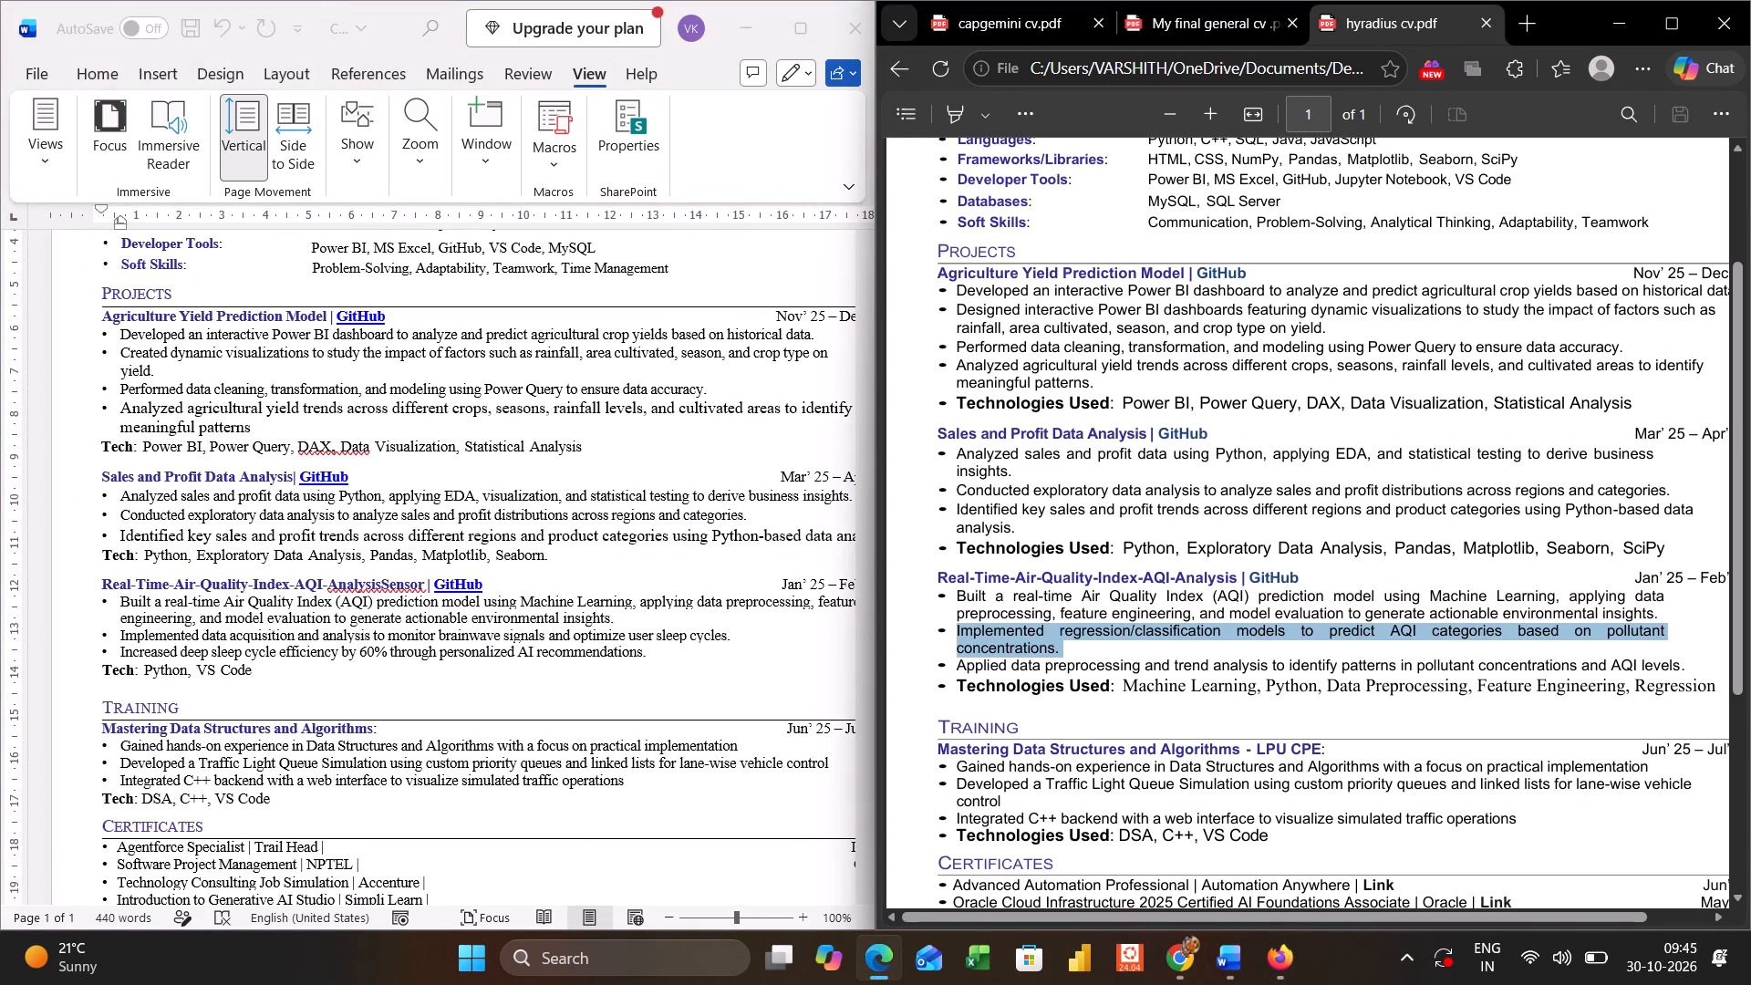
pyautogui.hotkey('ctrl', 'c')
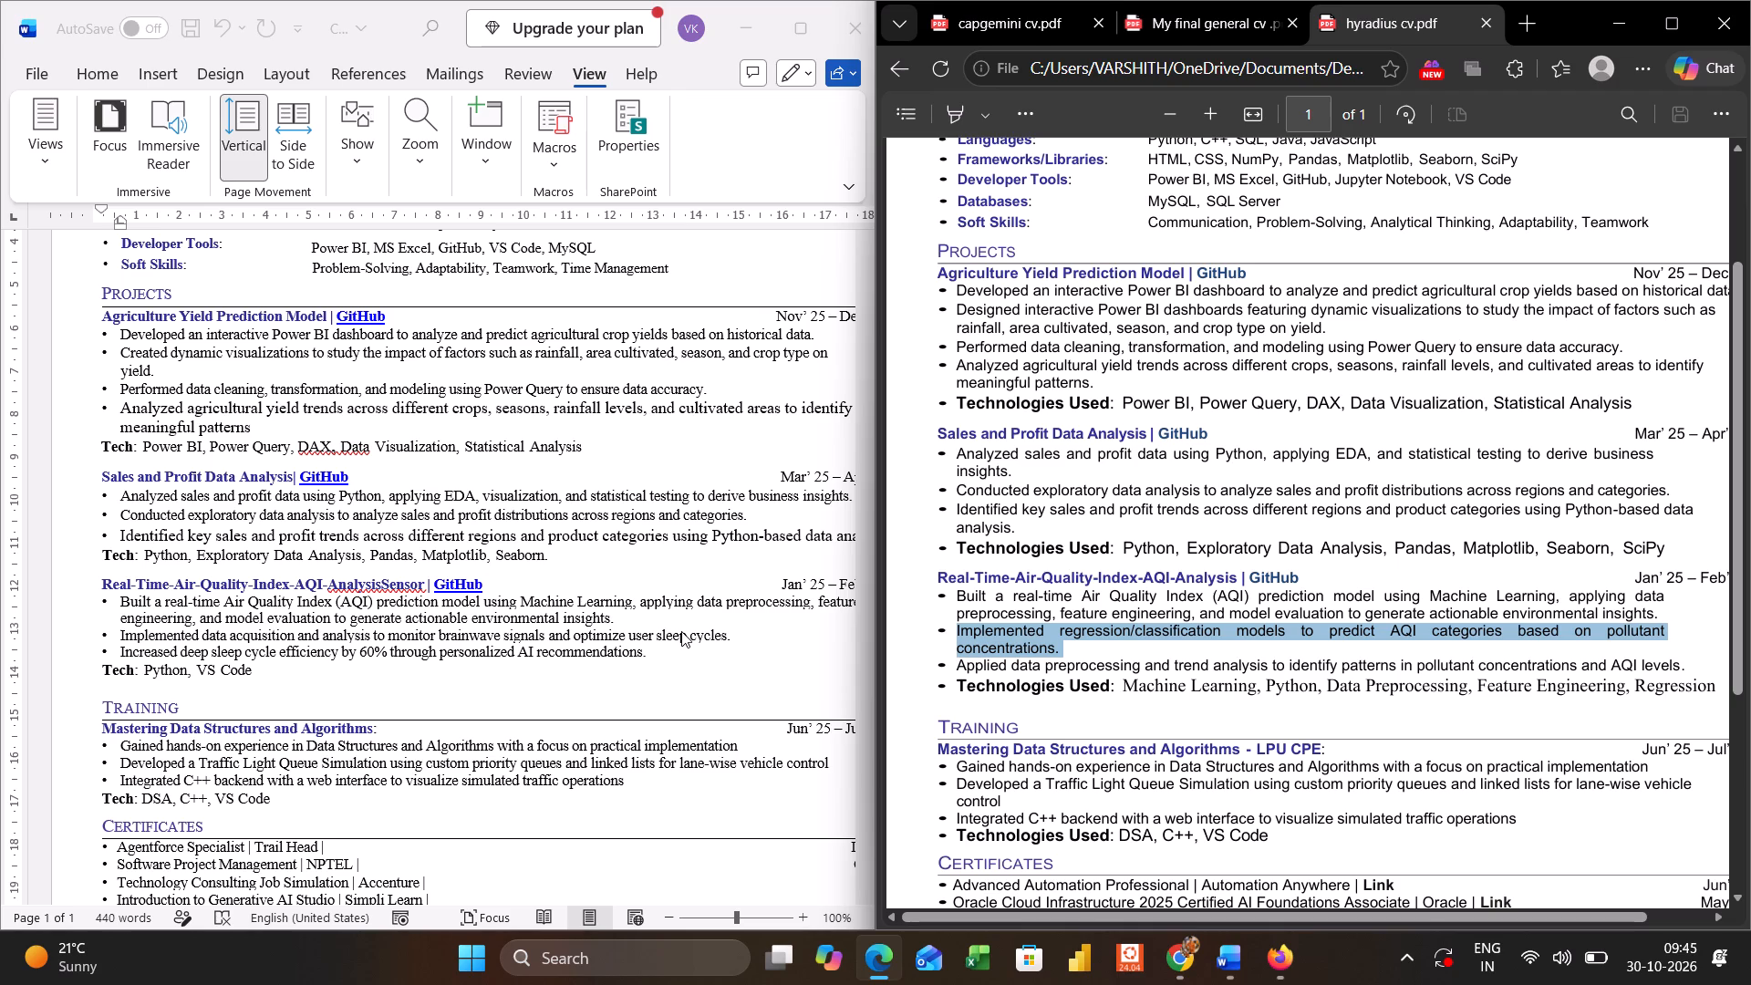
pyautogui.click(681, 631)
pyautogui.doubleClick(681, 635)
pyautogui.click(681, 635)
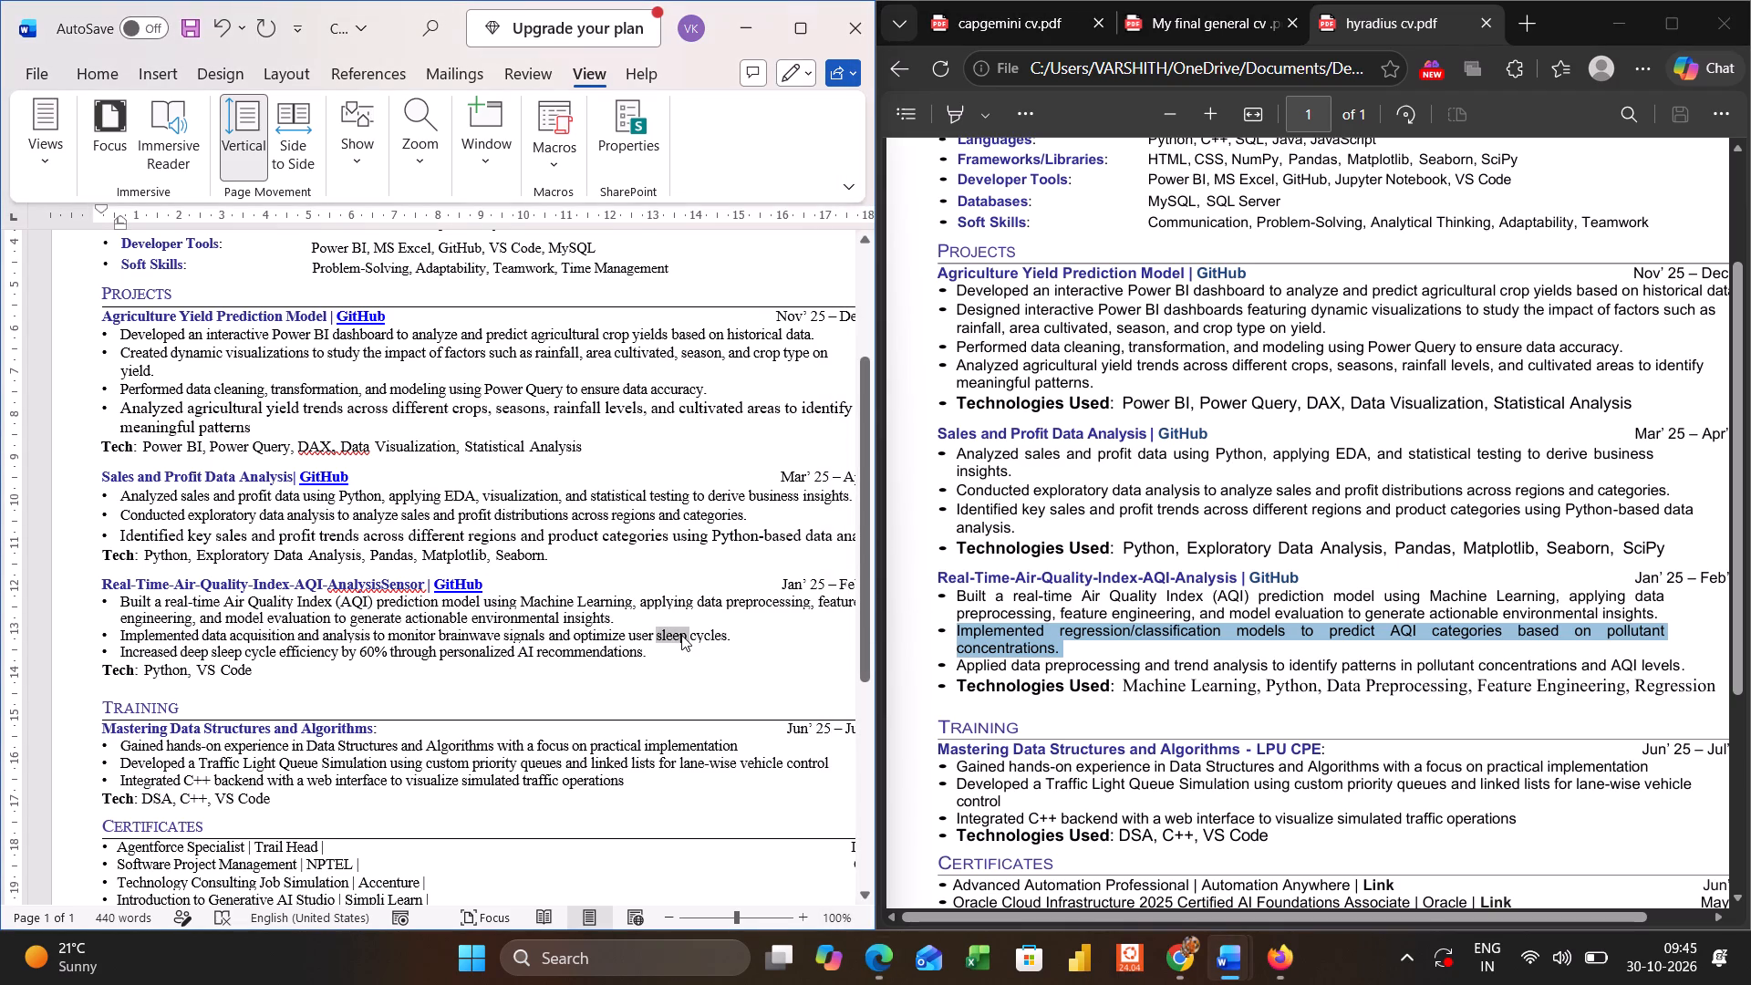
pyautogui.tripleClick(681, 635)
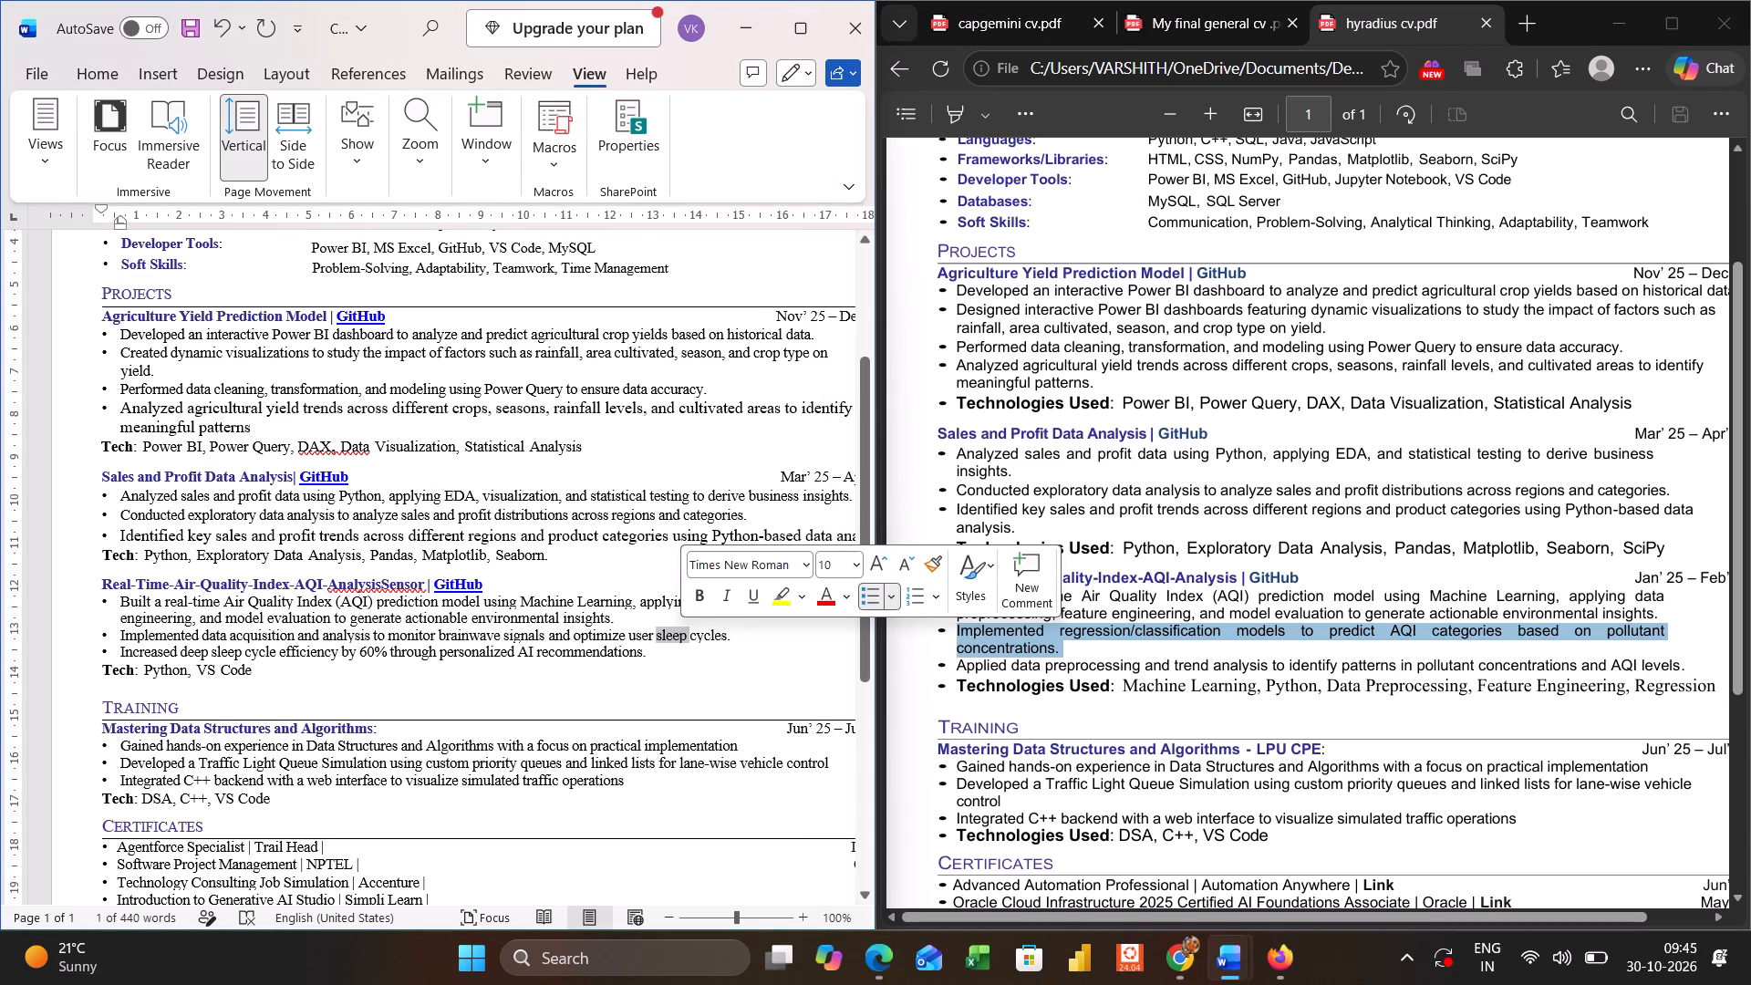
pyautogui.moveTo(731, 636); pyautogui.dragTo(163, 643)
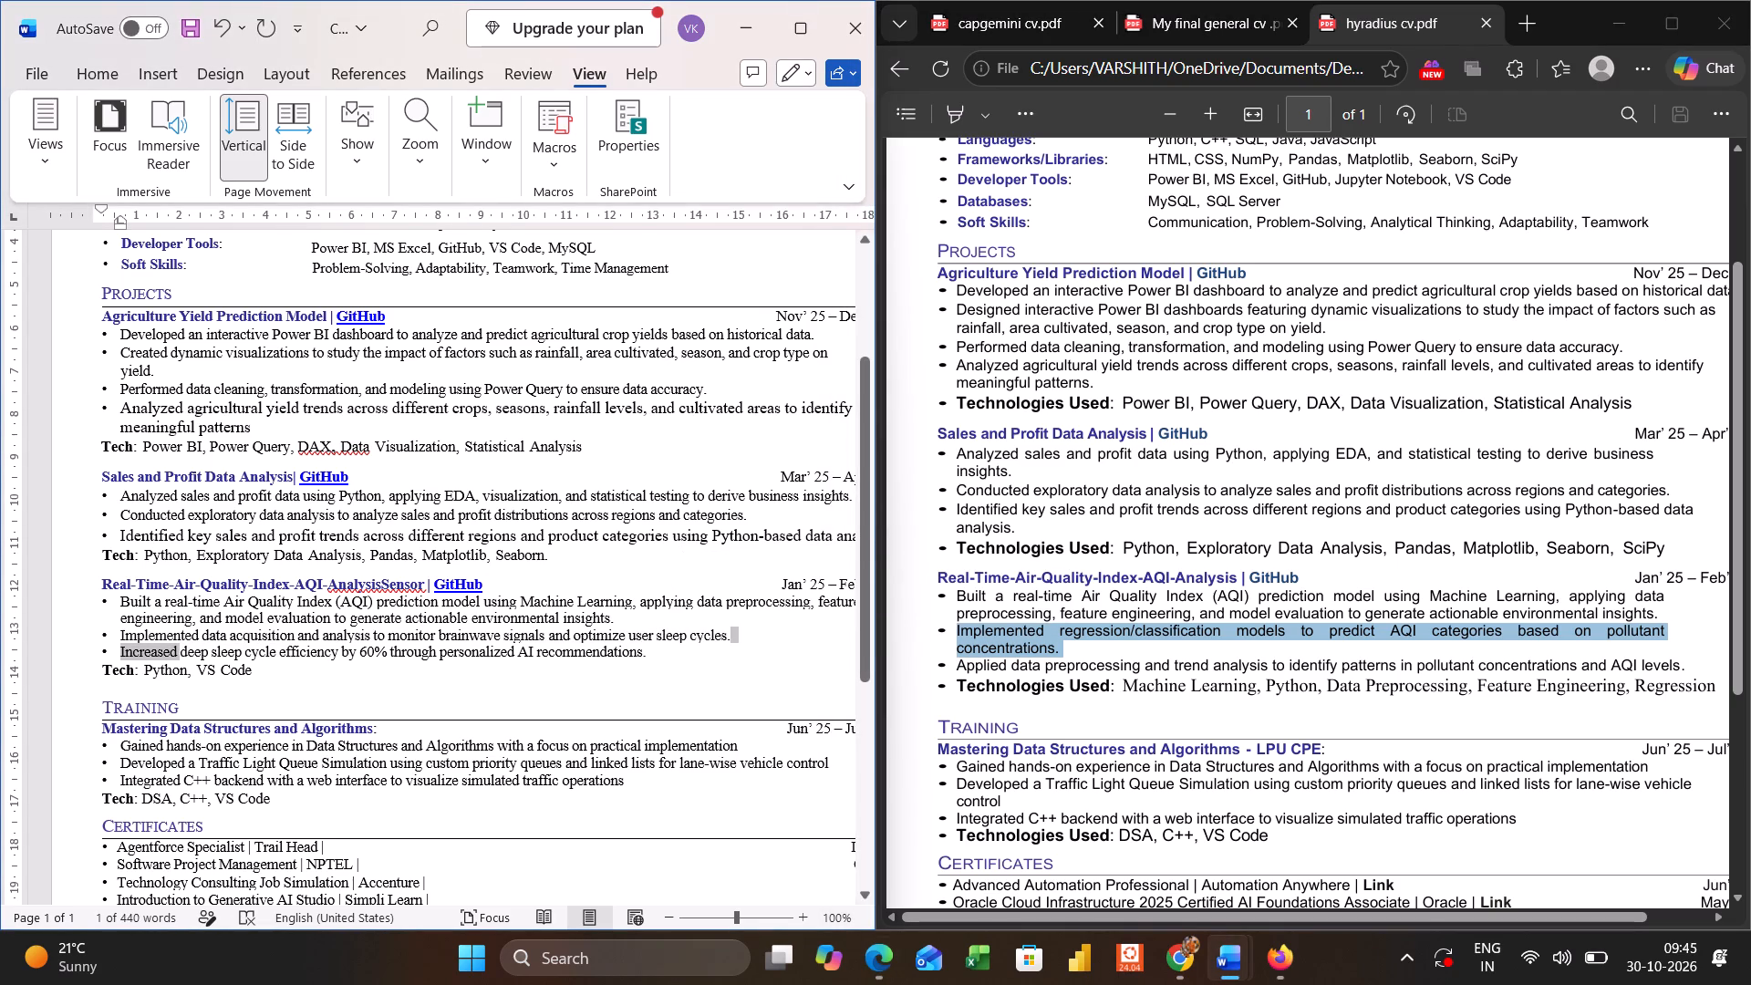
pyautogui.moveTo(163, 643); pyautogui.dragTo(126, 638)
pyautogui.hotkey('ctrl', 'v')
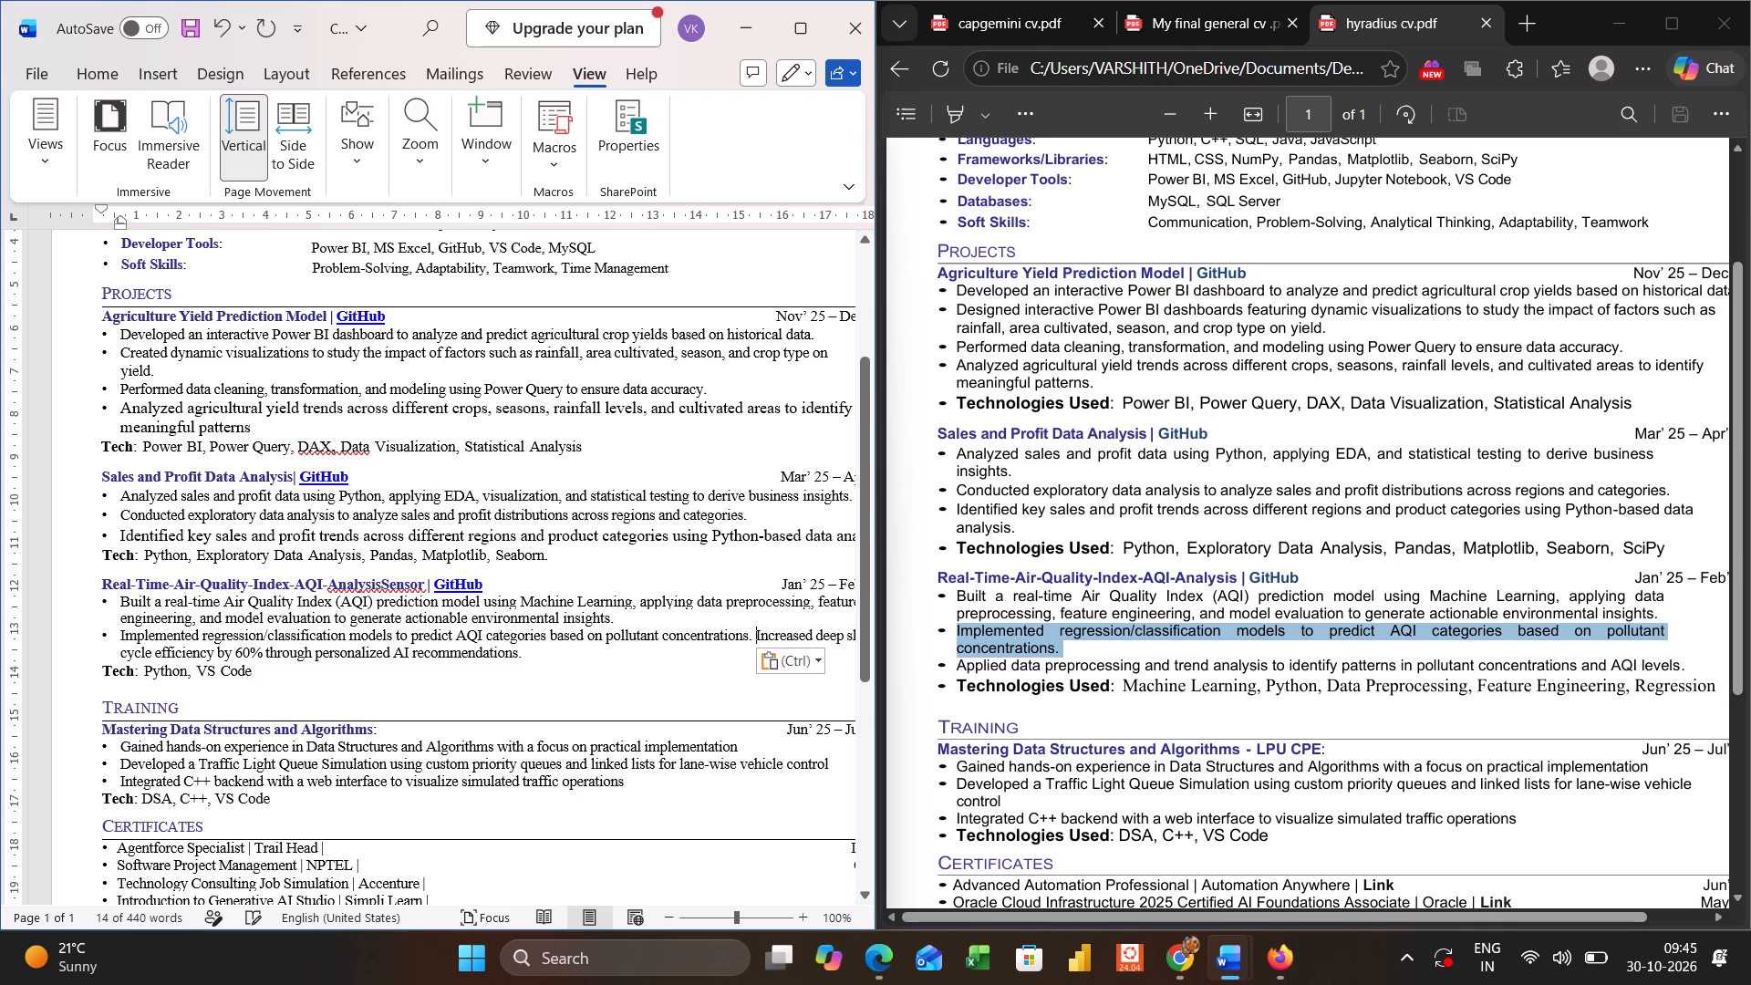
pyautogui.press('Return')
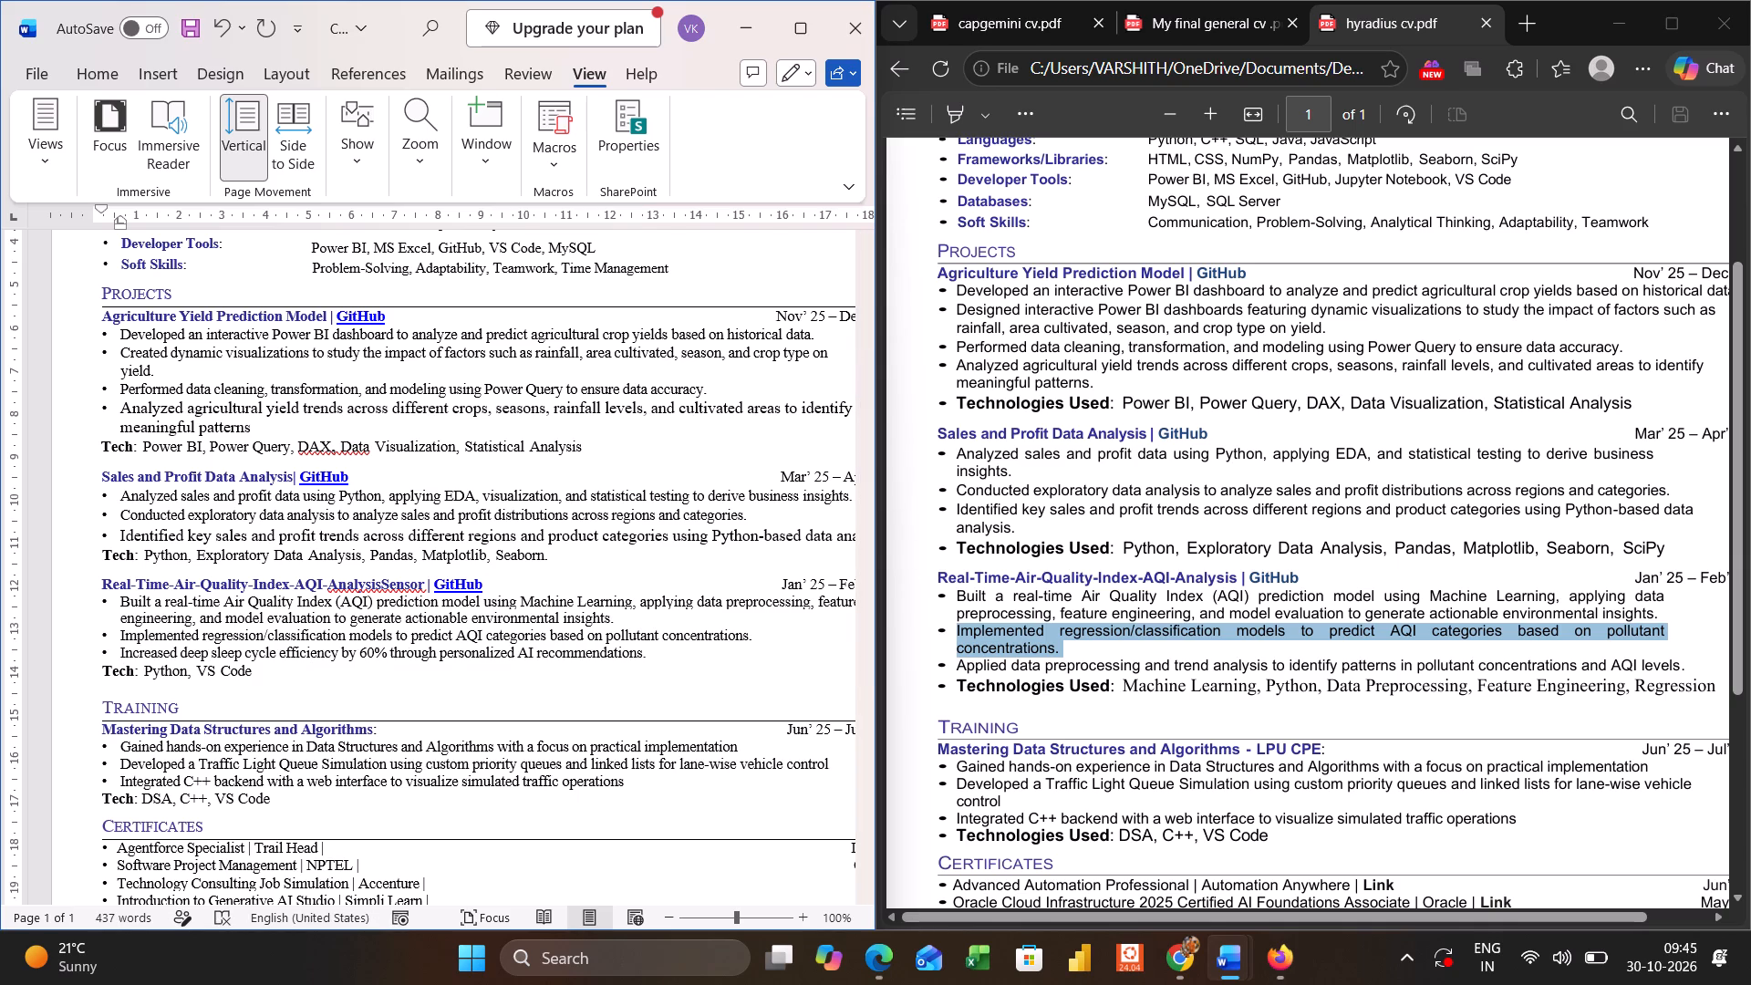
# Replace the AQI project's "Increased deep sleep cycle efficiency" bullet with hyradius cv.pdf's "Applied data preprocessing and trend analysis" sentence, keeping Tech on its own line.
pyautogui.tripleClick(1076, 666)
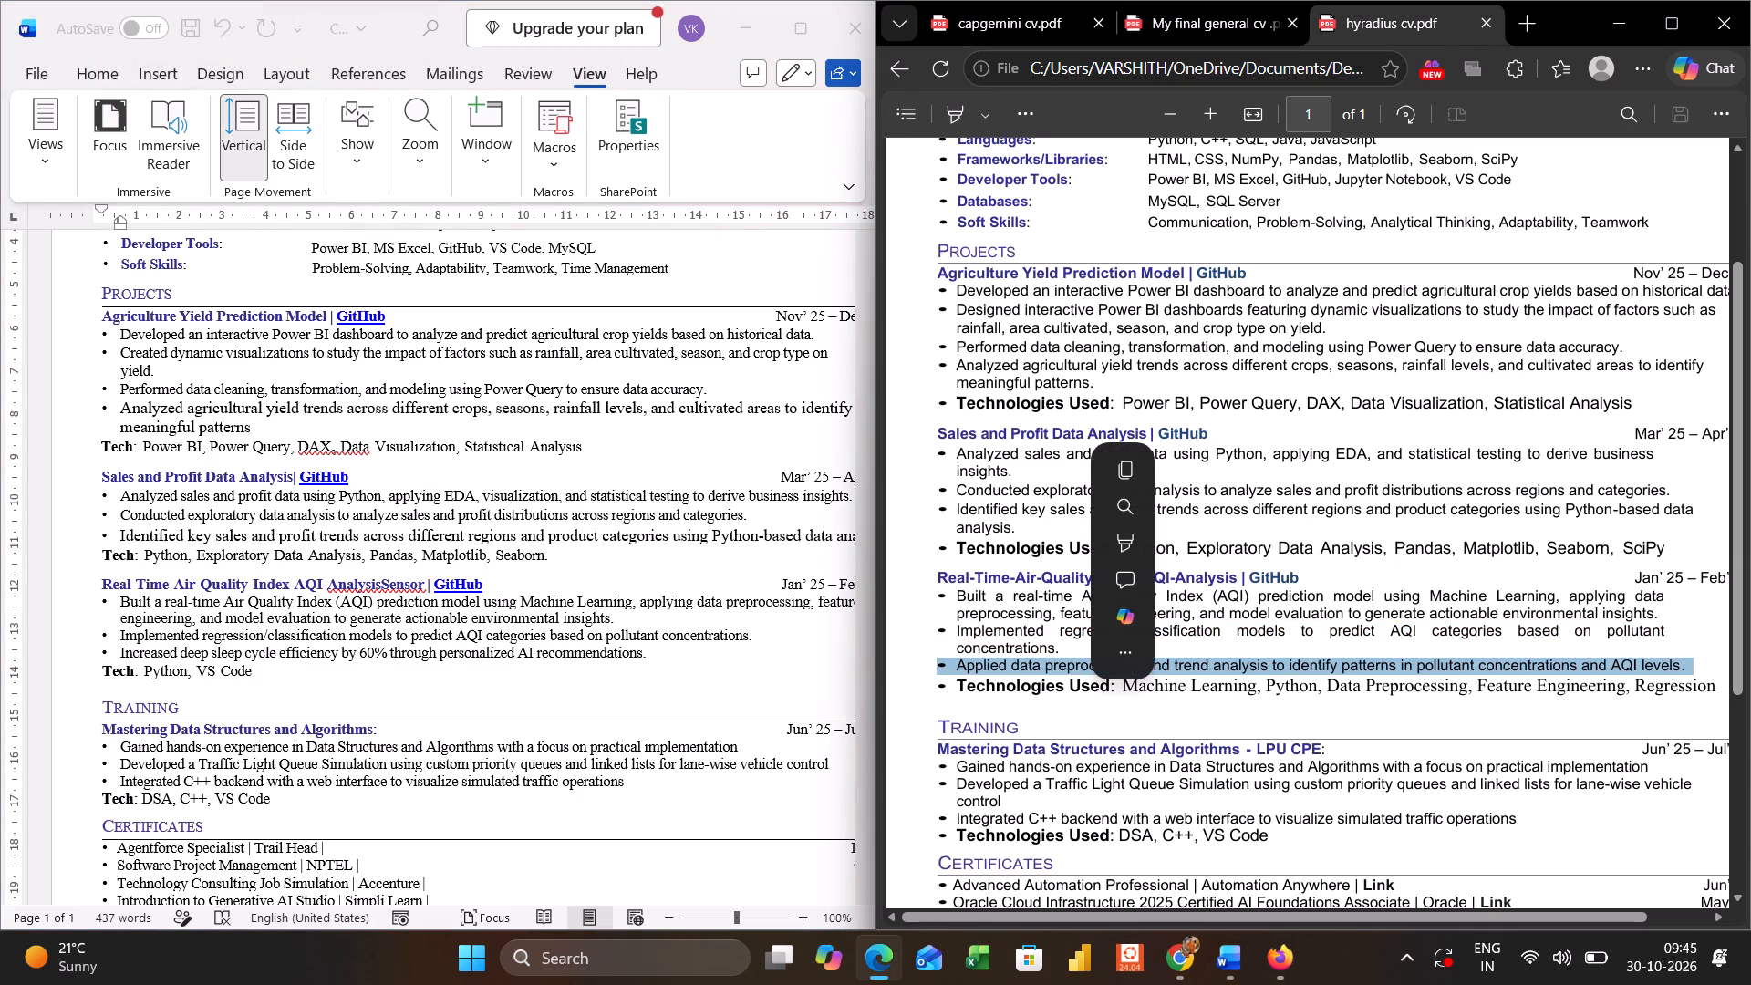
pyautogui.click(1076, 666)
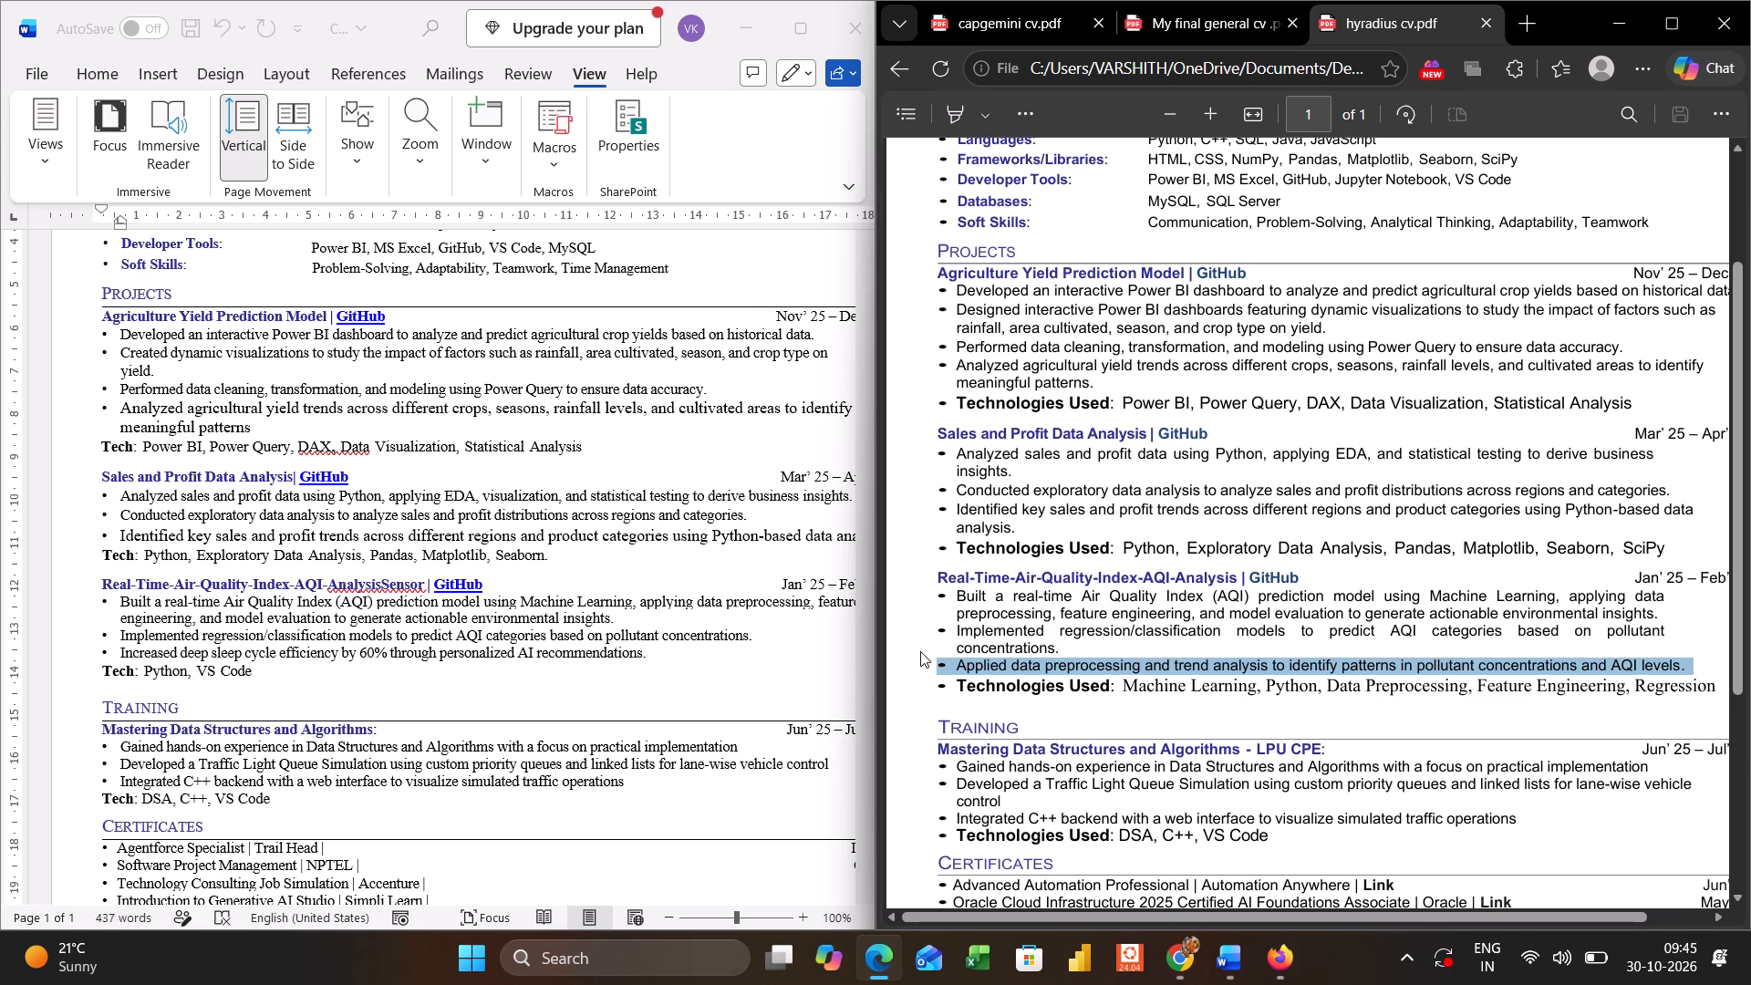
pyautogui.moveTo(959, 664); pyautogui.dragTo(1130, 646)
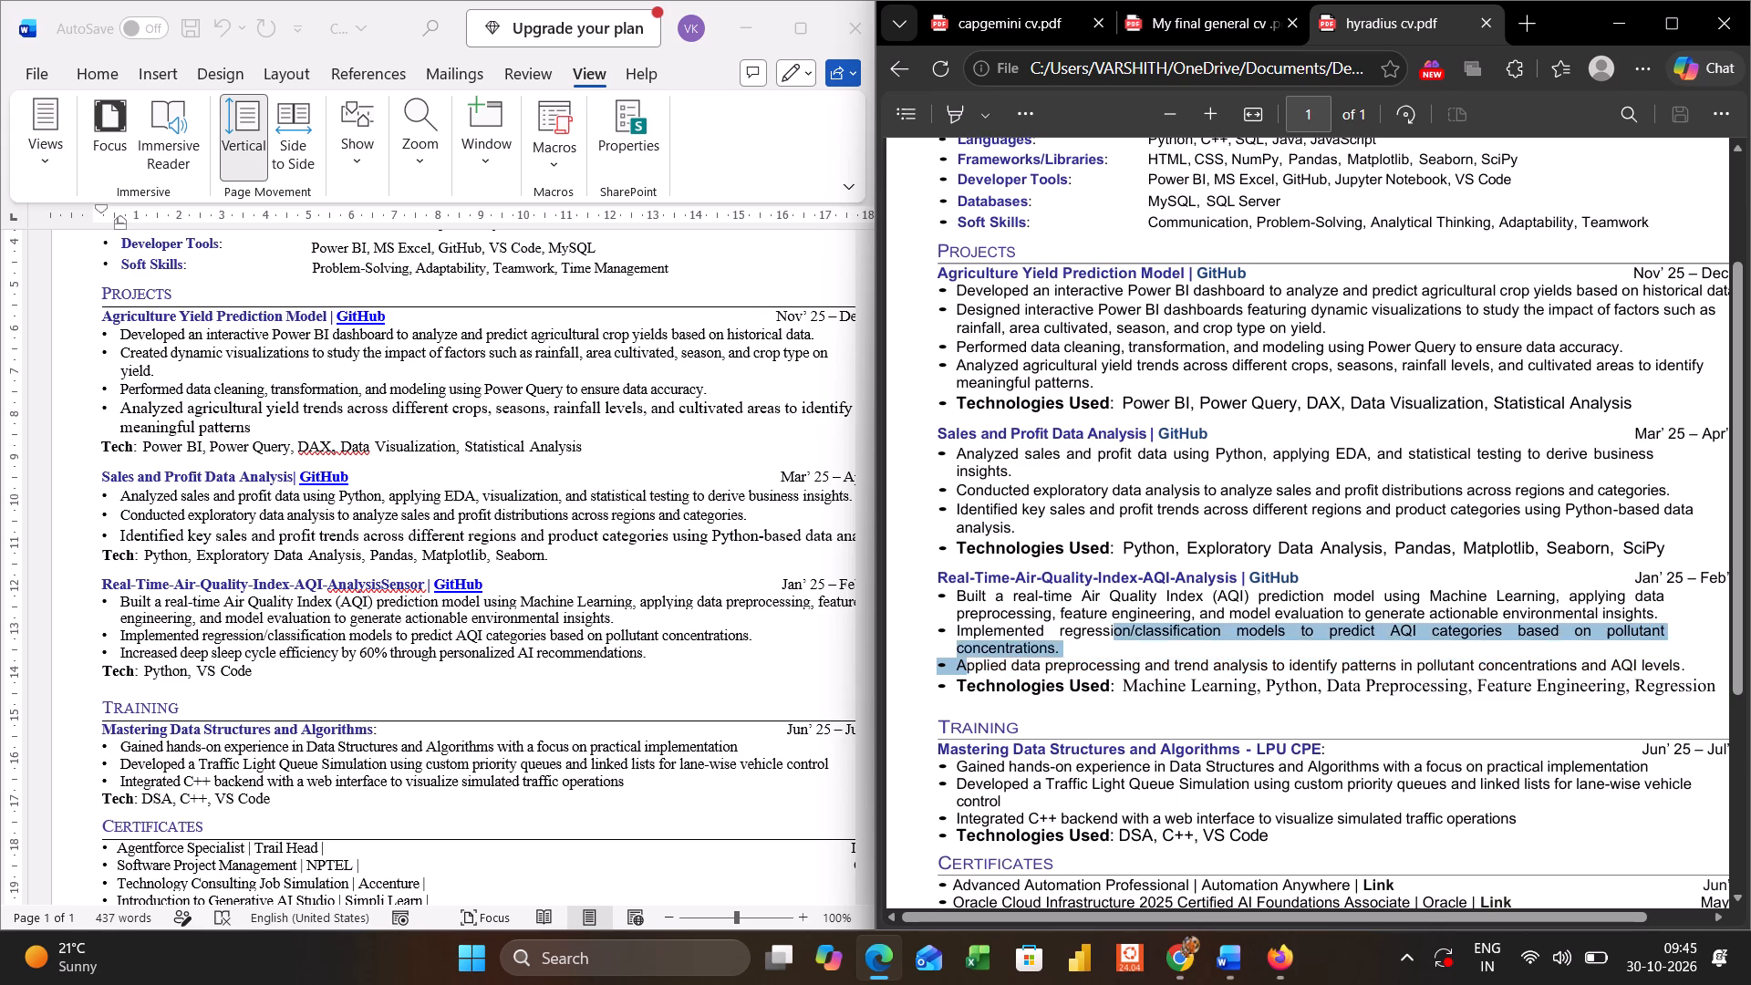
pyautogui.moveTo(1130, 646); pyautogui.dragTo(1681, 661)
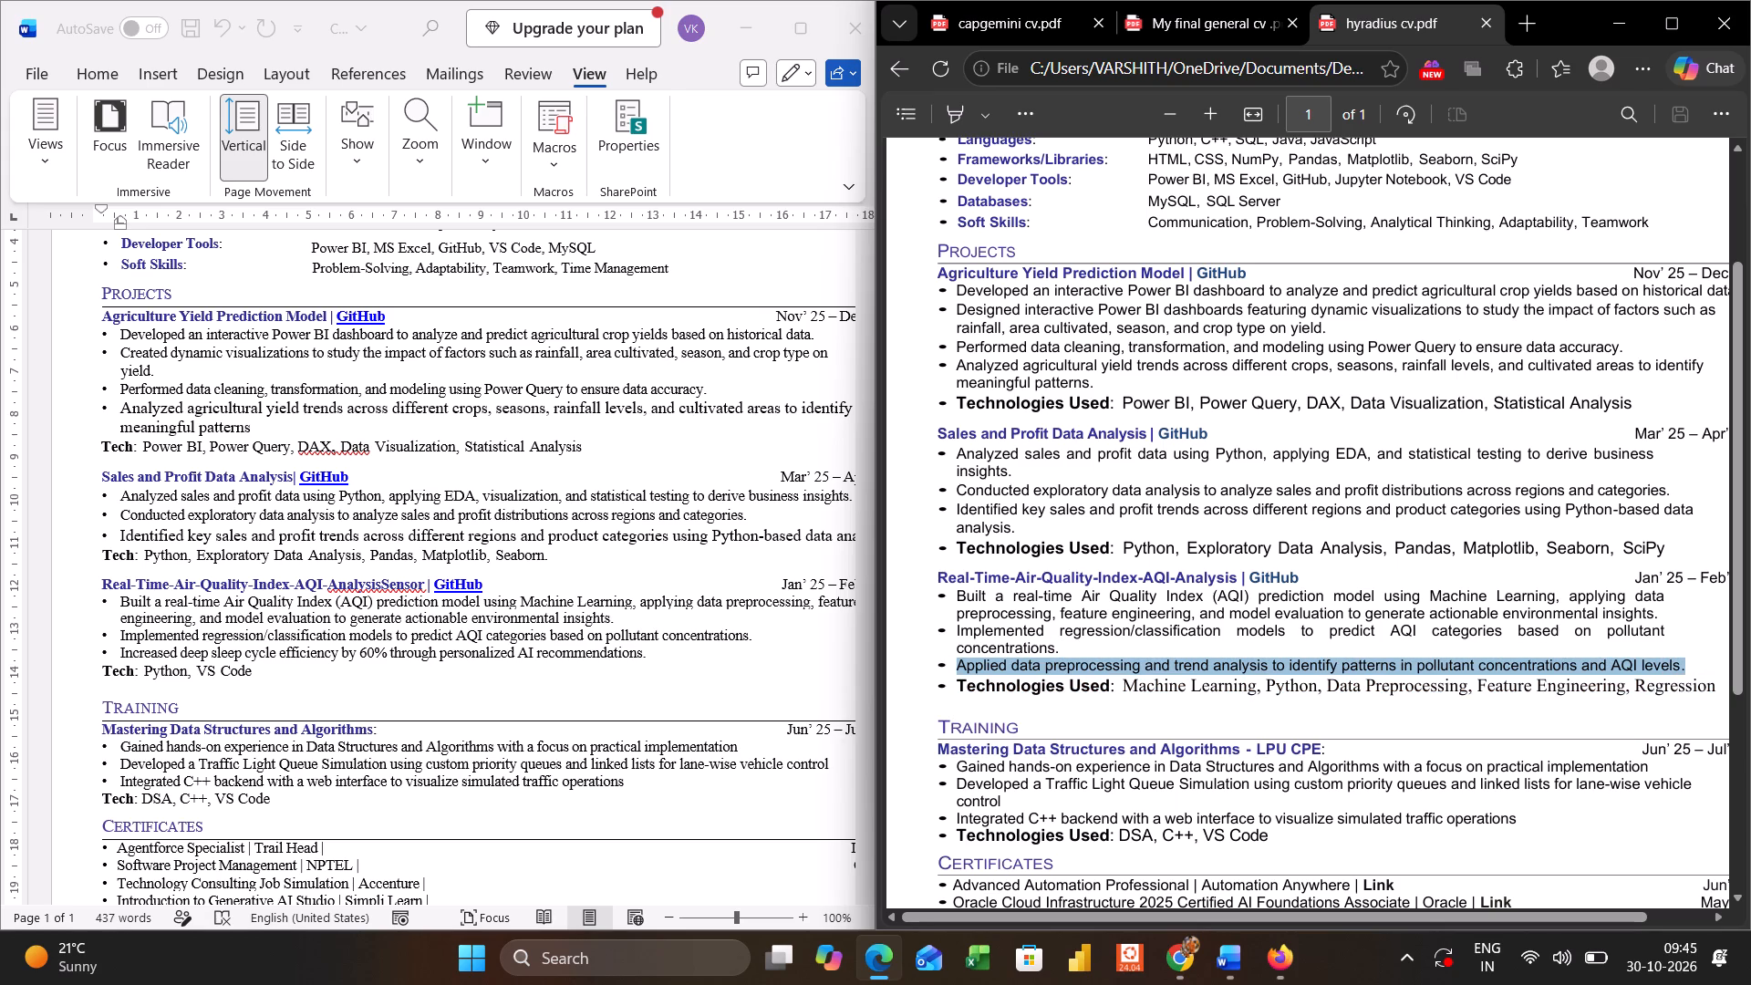
pyautogui.moveTo(1681, 661); pyautogui.dragTo(1685, 661)
pyautogui.hotkey('ctrl', 'c')
pyautogui.click(646, 650)
pyautogui.moveTo(647, 658); pyautogui.dragTo(124, 654)
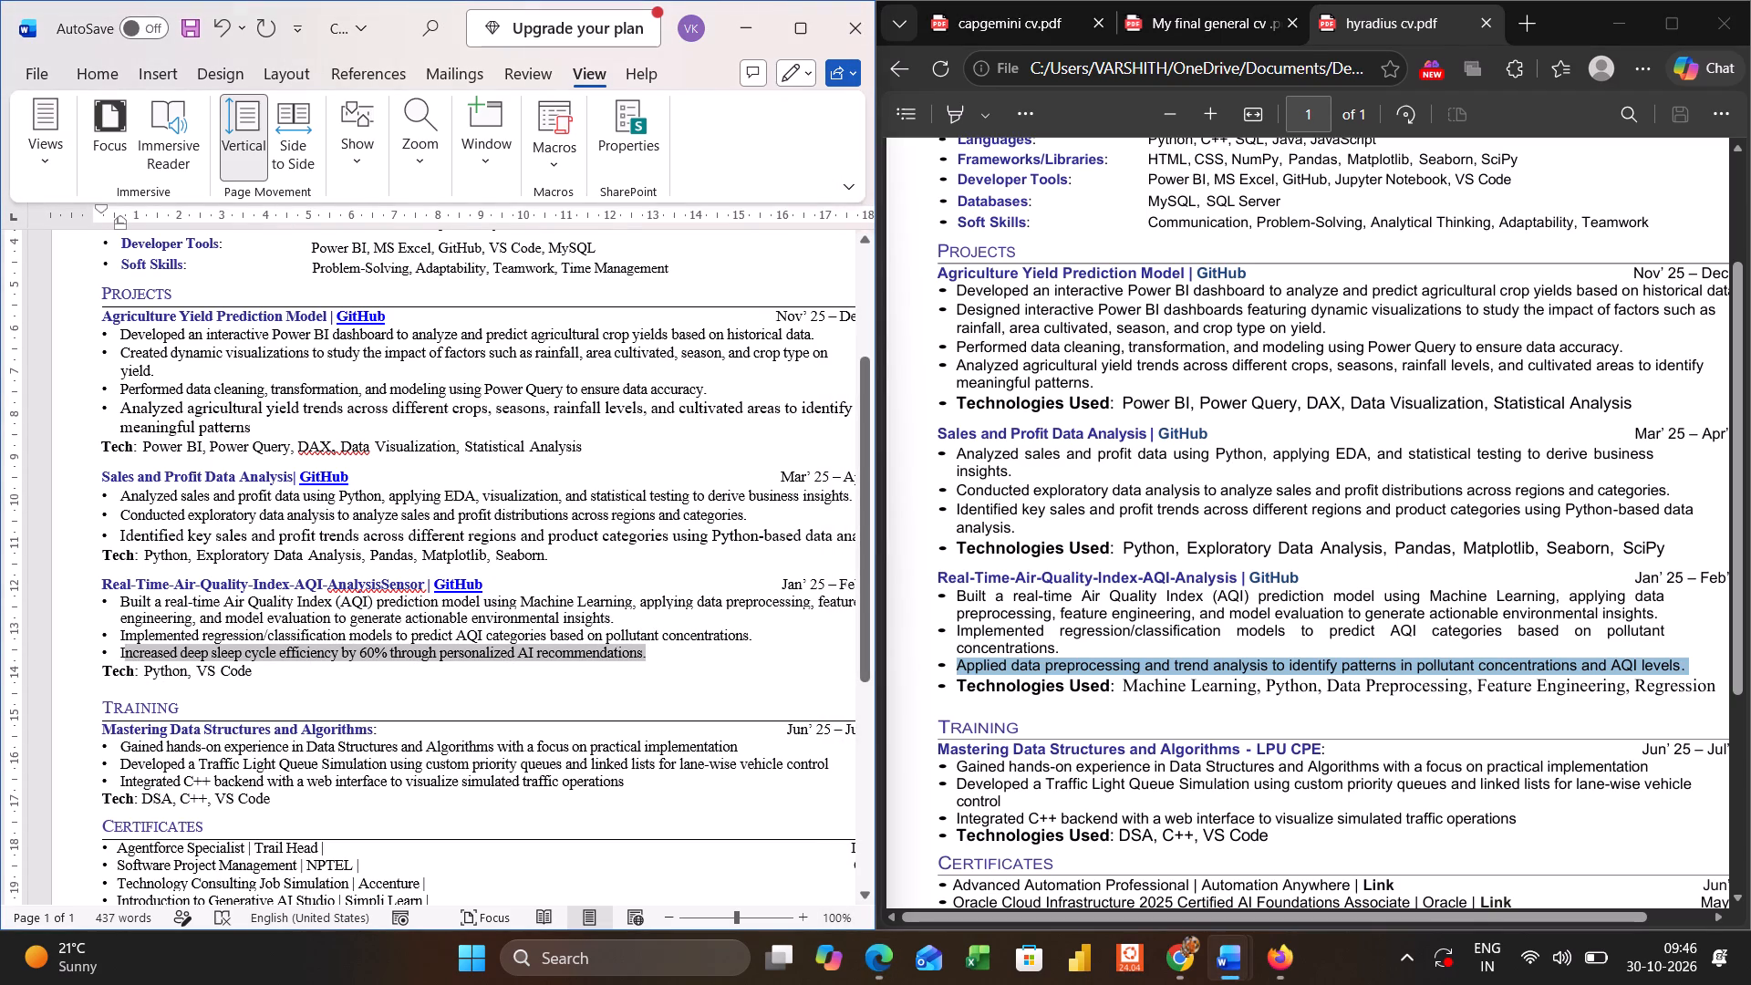
pyautogui.moveTo(124, 654); pyautogui.dragTo(110, 652)
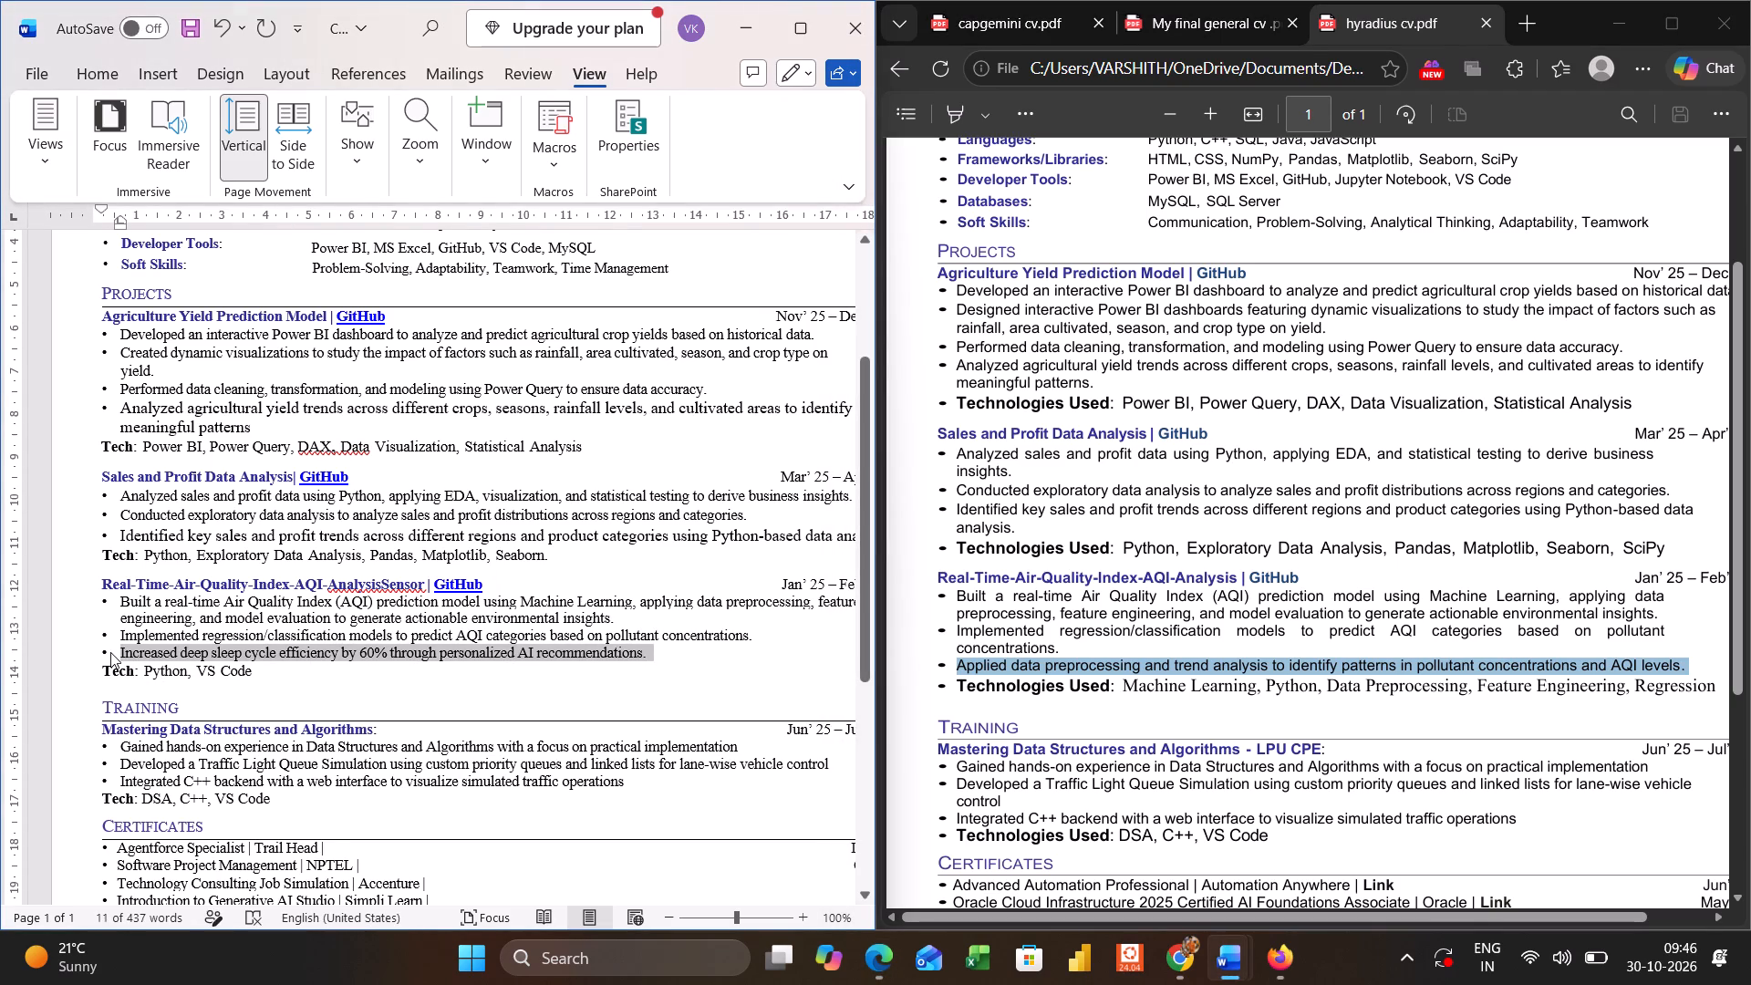
pyautogui.hotkey('ctrl', 'v')
pyautogui.press('Return')
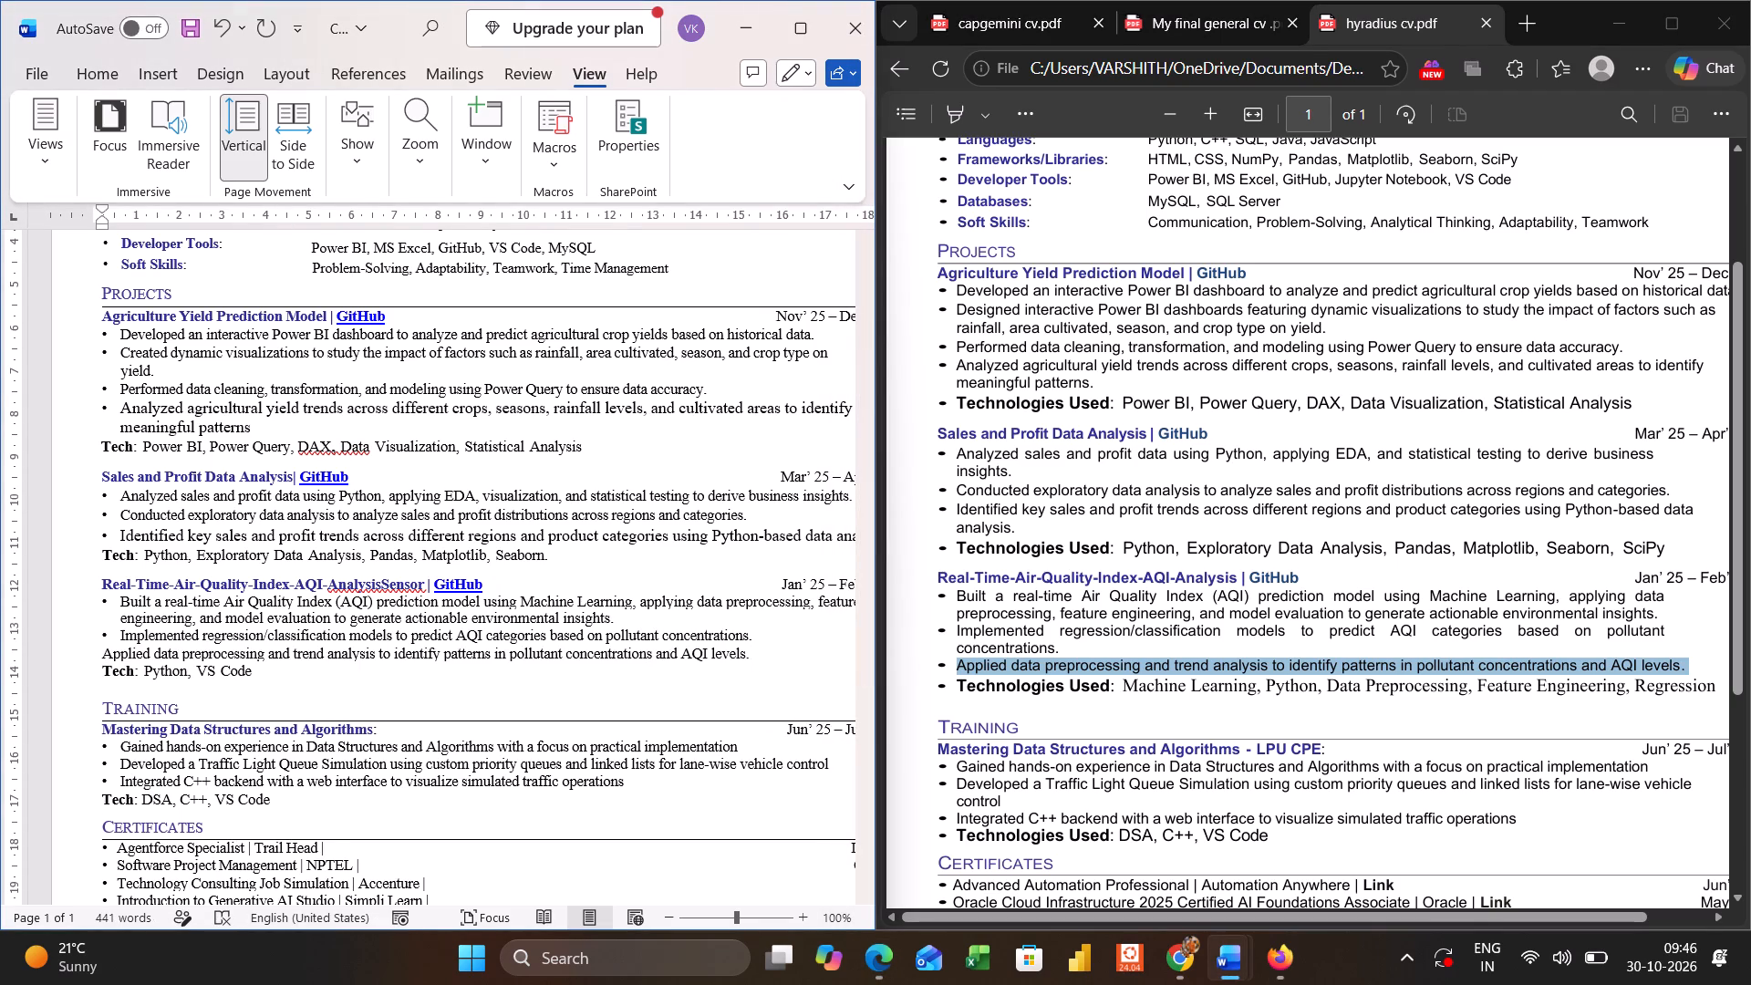
pyautogui.click(778, 640)
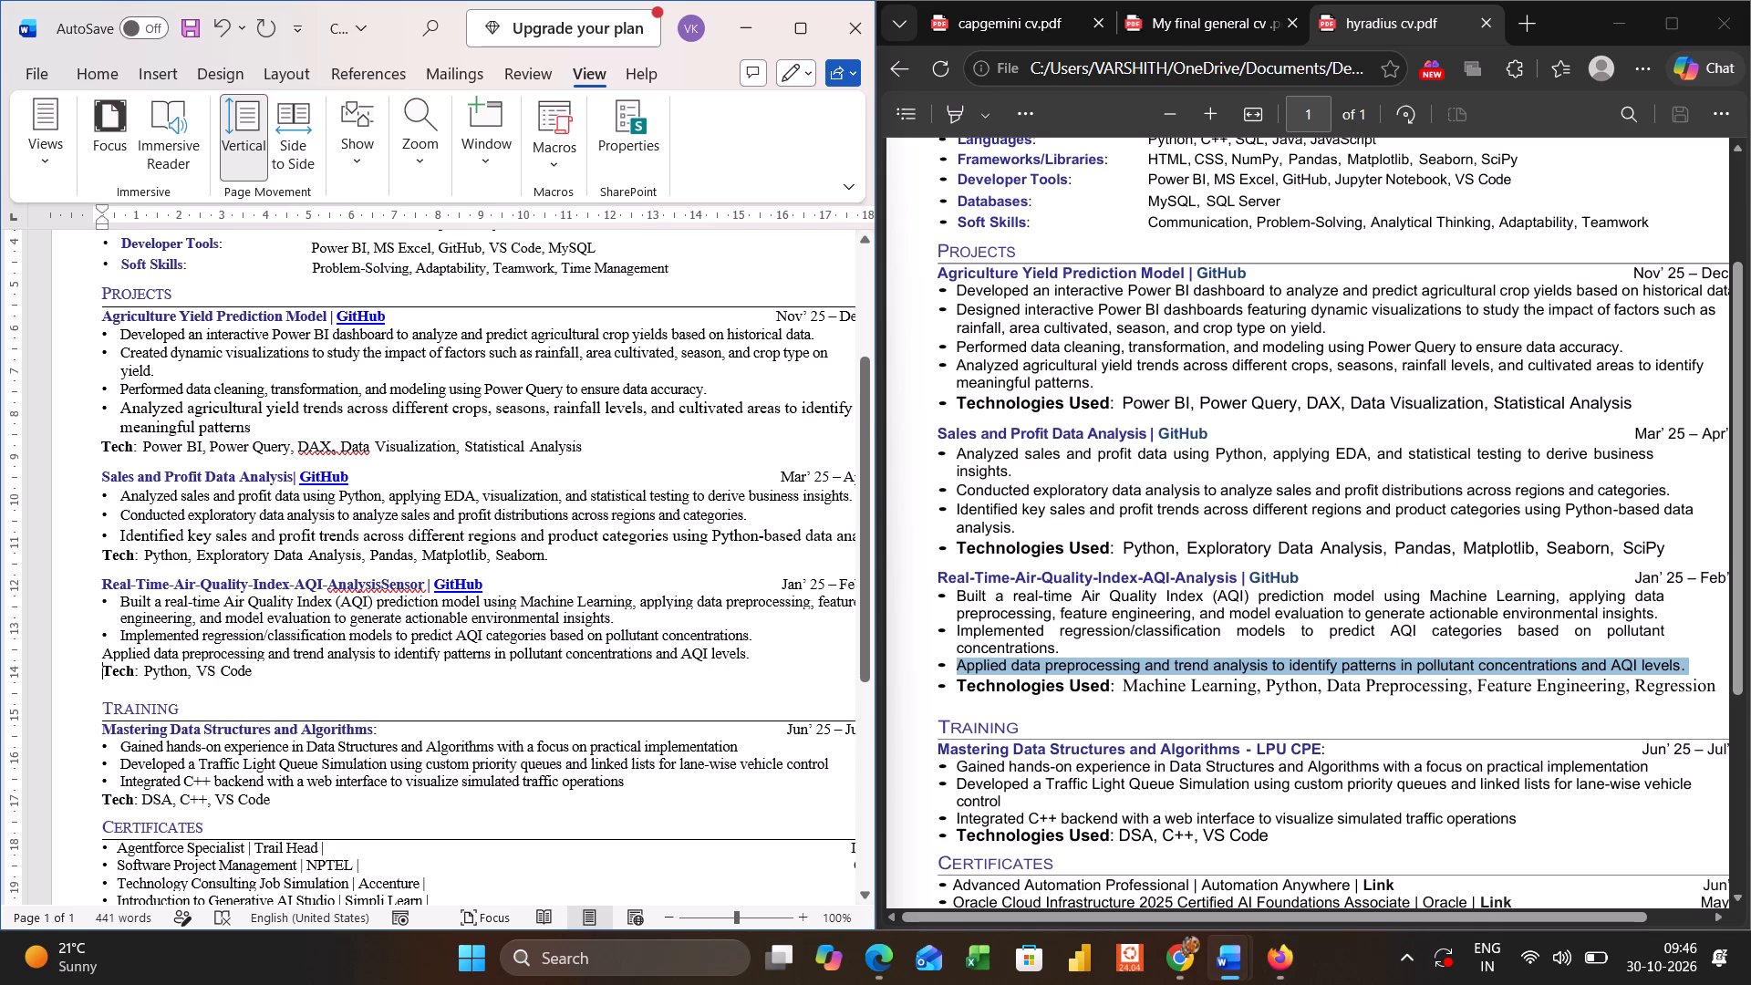
# Turn the AQI project's "Applied data preprocessing and trend analysis" sentence into a bullet directly below the "Implemented regression/classification models" bullet.
pyautogui.press('Return')
pyautogui.press('Down')
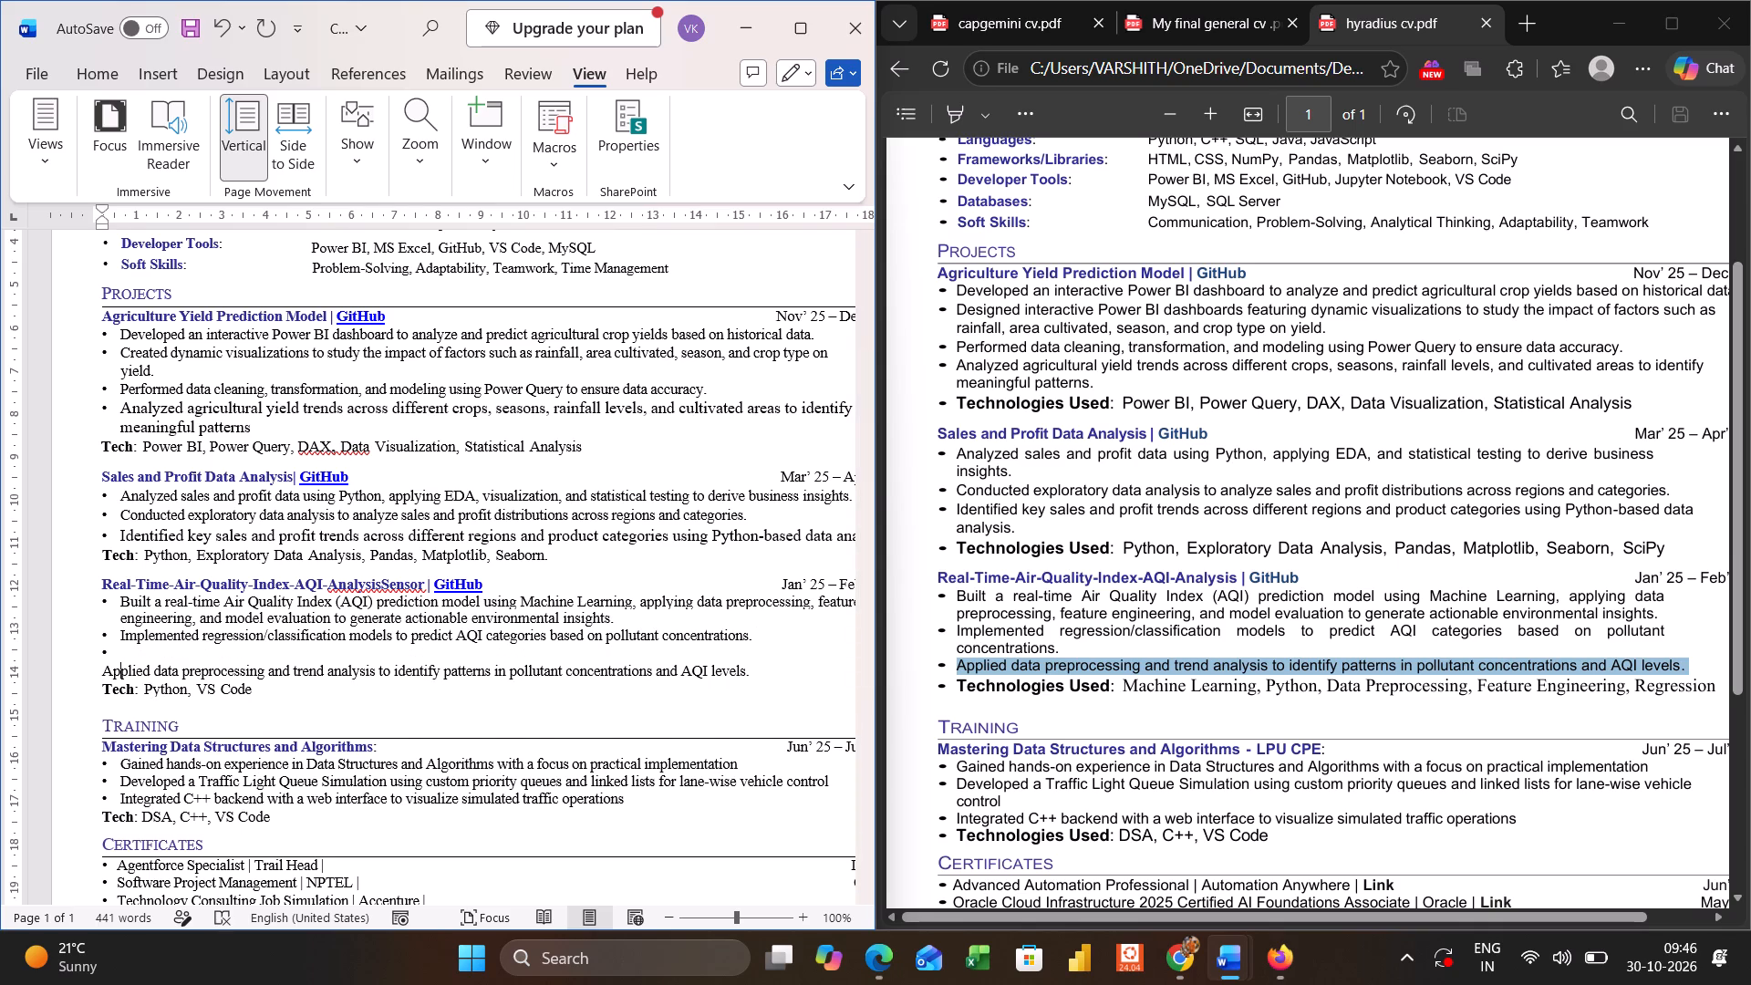
pyautogui.press('Left')
pyautogui.press('Left')
pyautogui.press('Left')
pyautogui.press('Down')
pyautogui.press('Left')
pyautogui.press('Left')
pyautogui.press('BackSpace')
pyautogui.press('BackSpace')
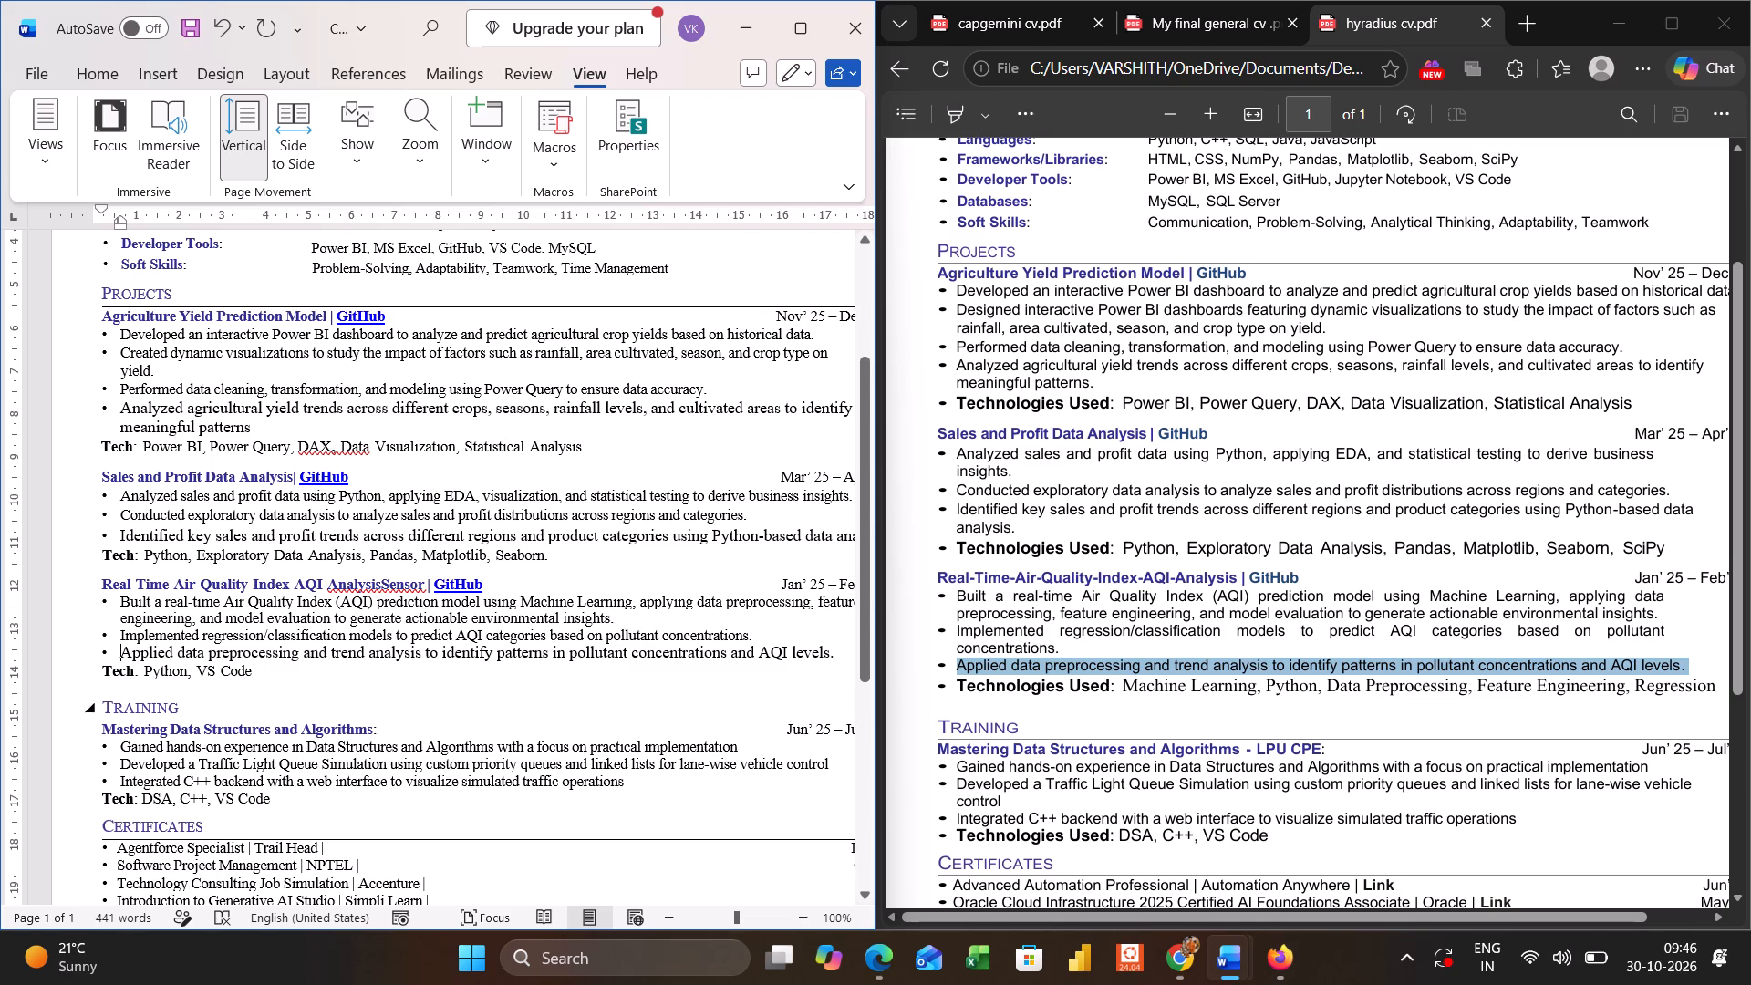
pyautogui.hscroll(-1, 1473, 703)
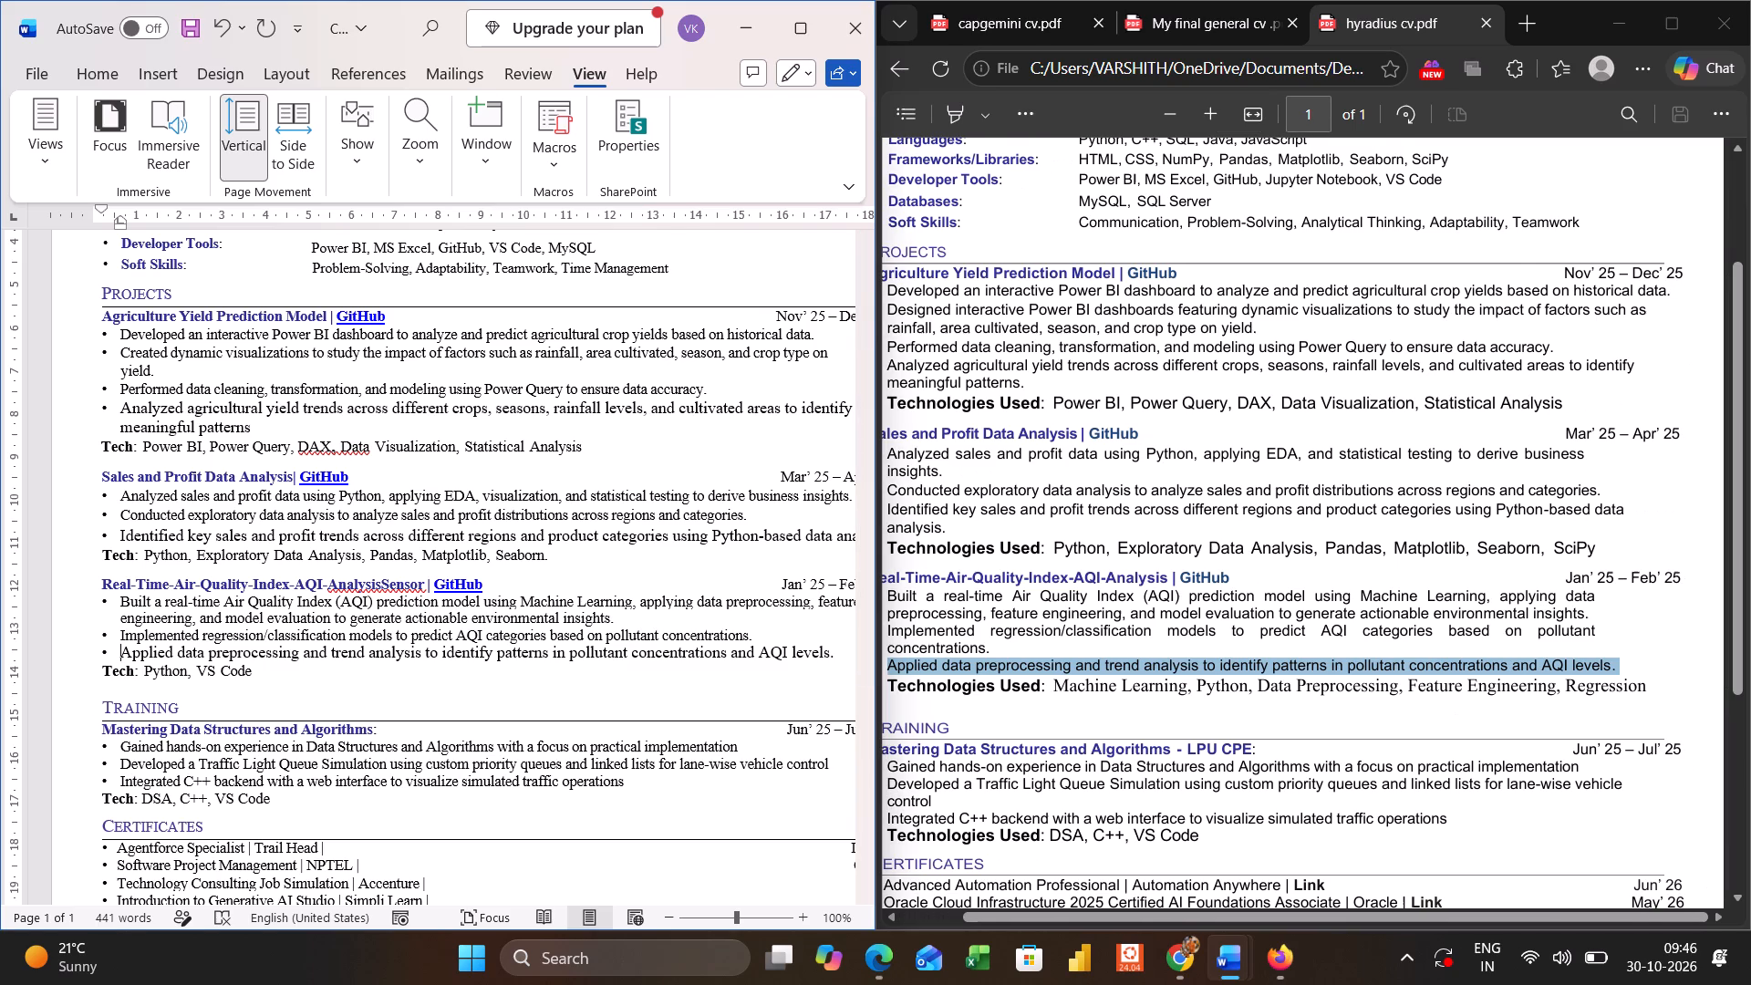
pyautogui.hscroll(-1, 1473, 703)
pyautogui.moveTo(1646, 690); pyautogui.dragTo(1221, 707)
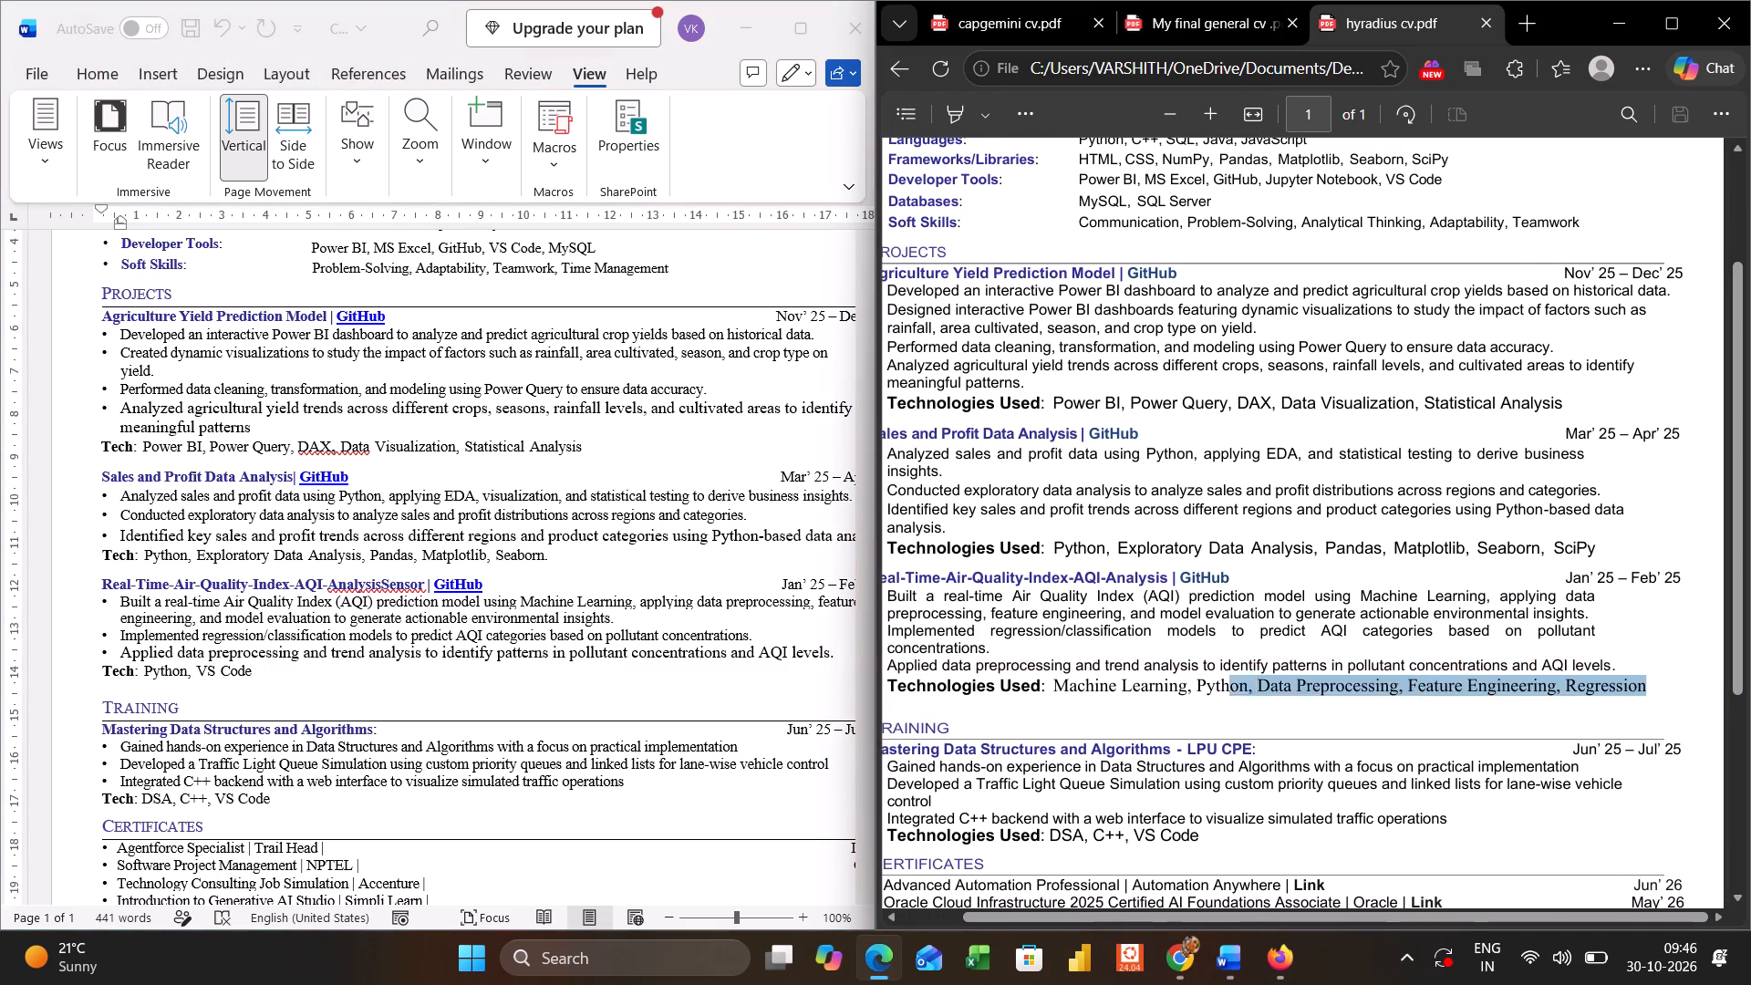